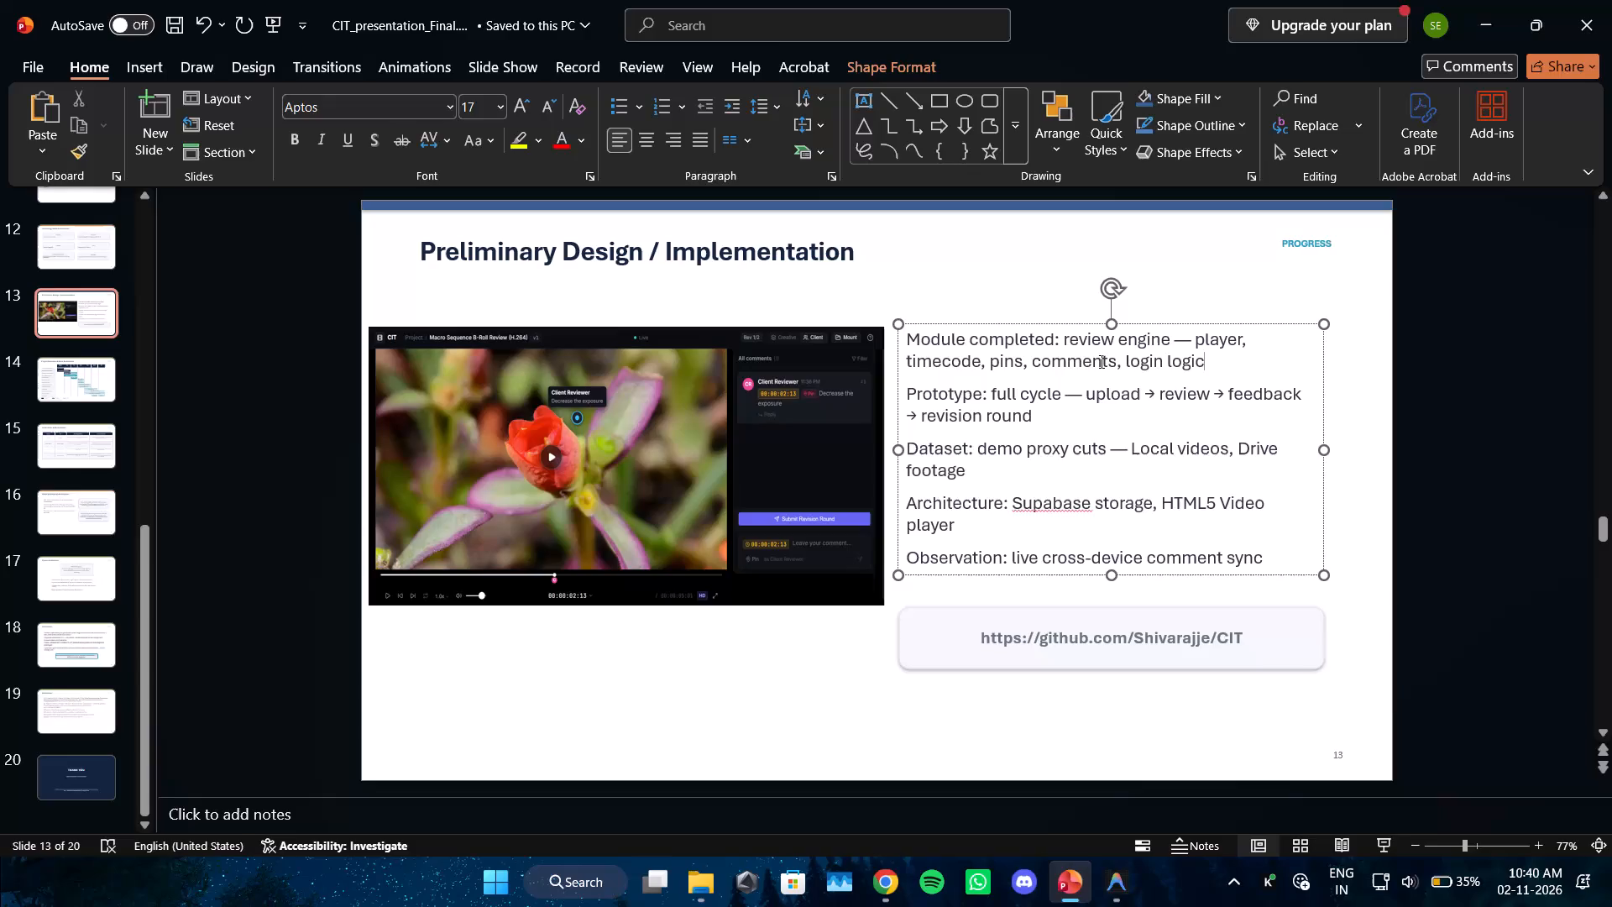
Append ", and drive connection" to the end of the Module completed line on slide 13.
{"action": "key", "text": "space"}
{"action": "key", "text": "BackSpace"}
{"action": "type", "text": ", and drive connection"}
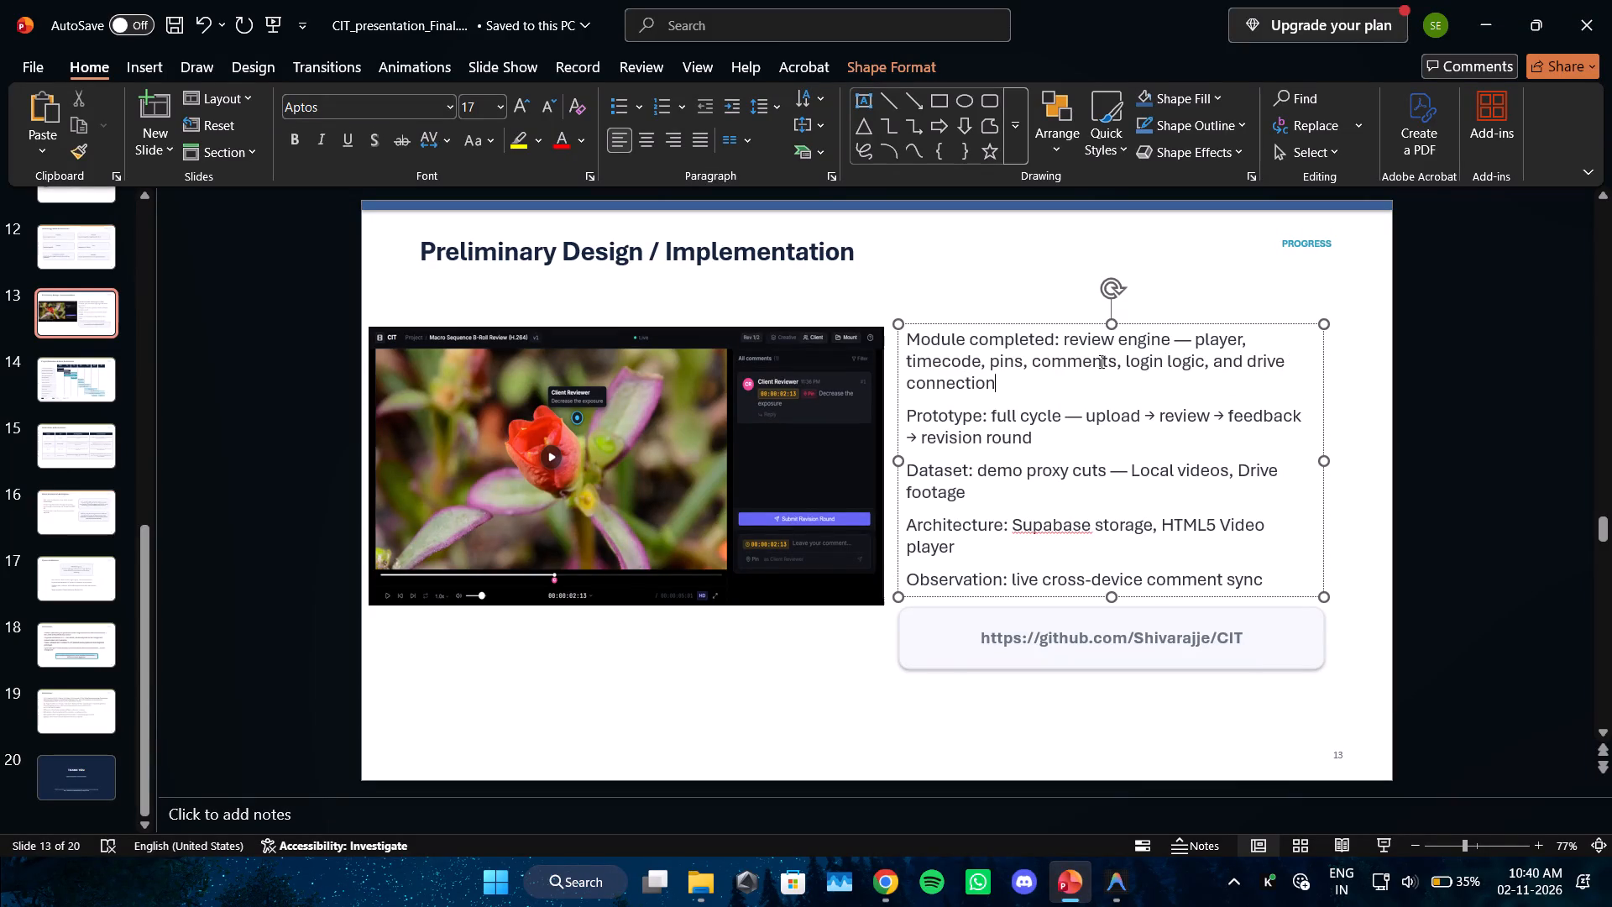
{"action": "left_click", "coordinate": [847, 675]}
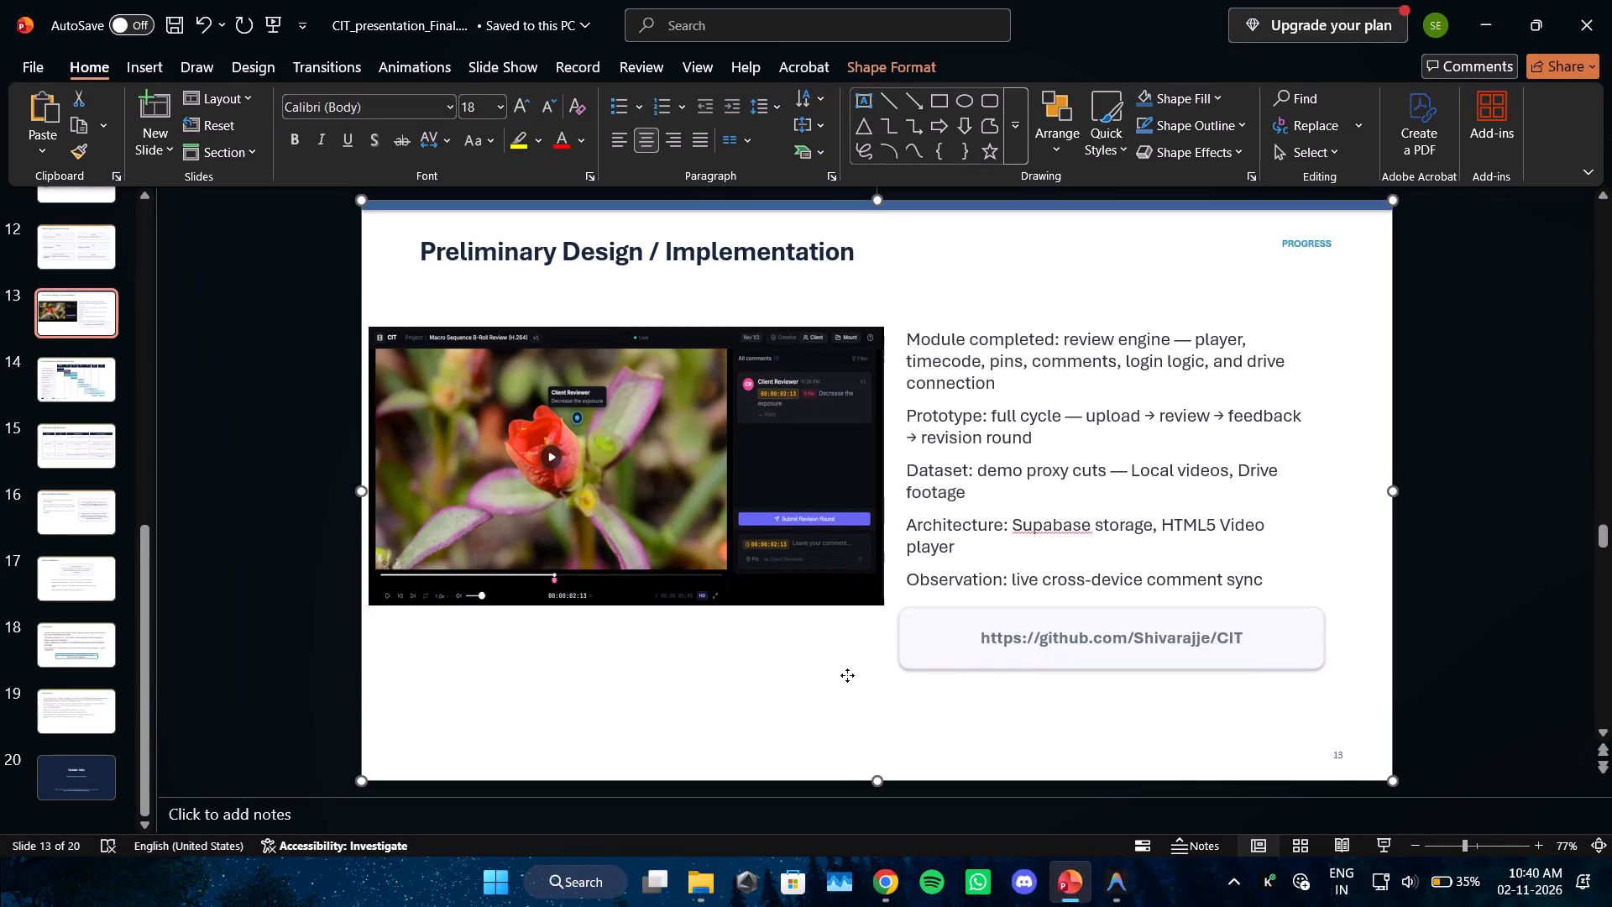
{"action": "left_click", "coordinate": [1571, 594]}
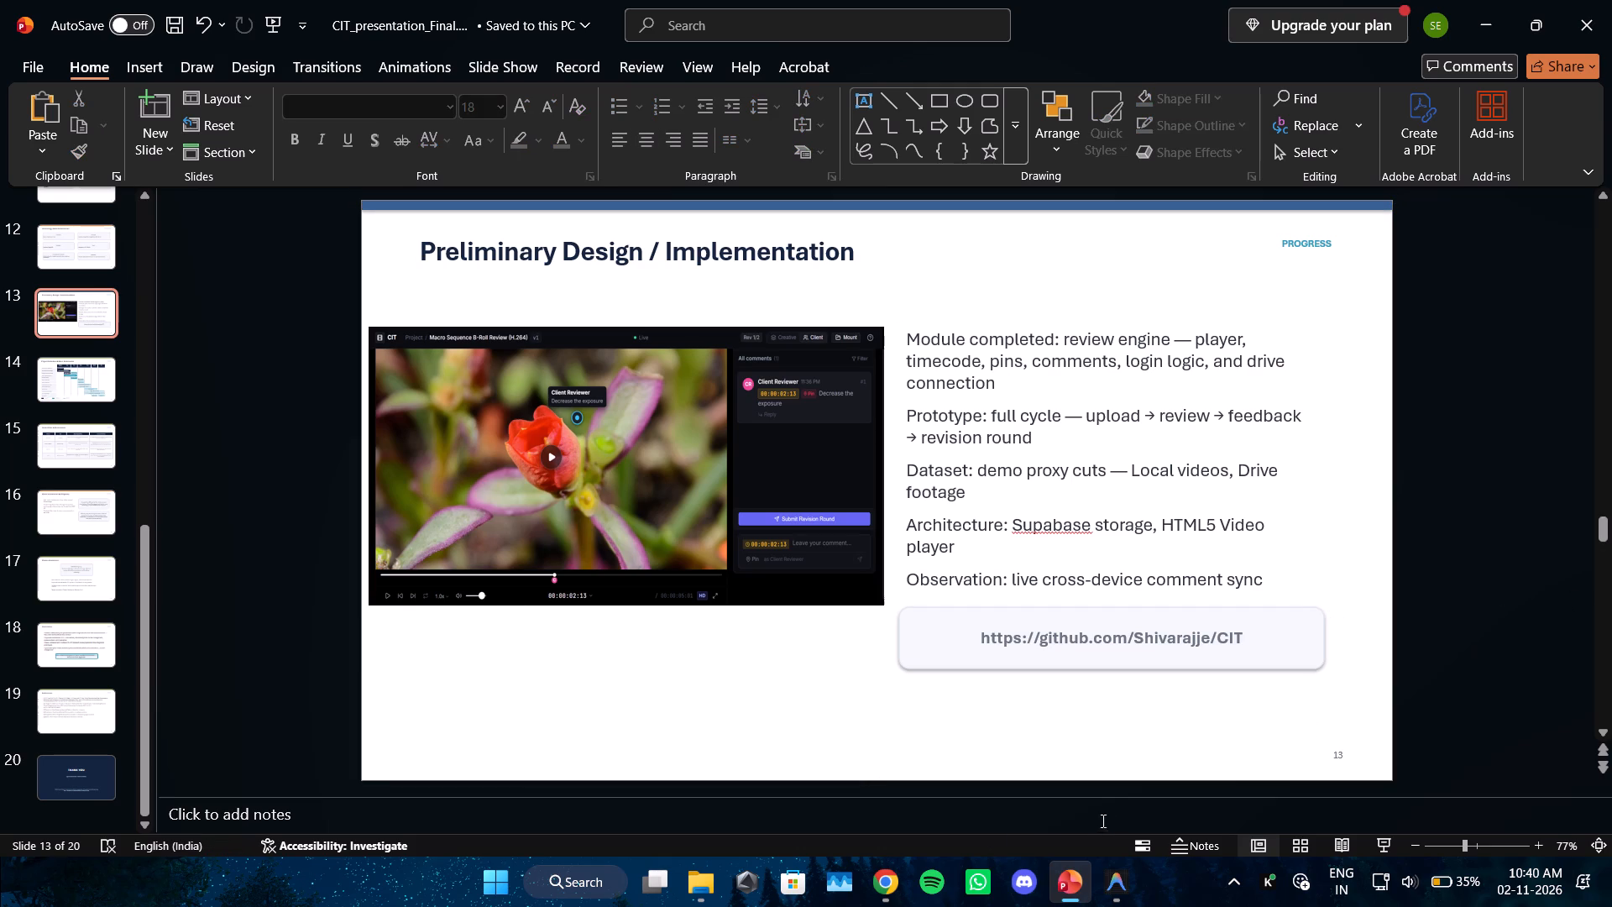
Switch to Chrome and review the SQL versus Postgres comparison and the Supabase projects page.
{"action": "left_click", "coordinate": [882, 890]}
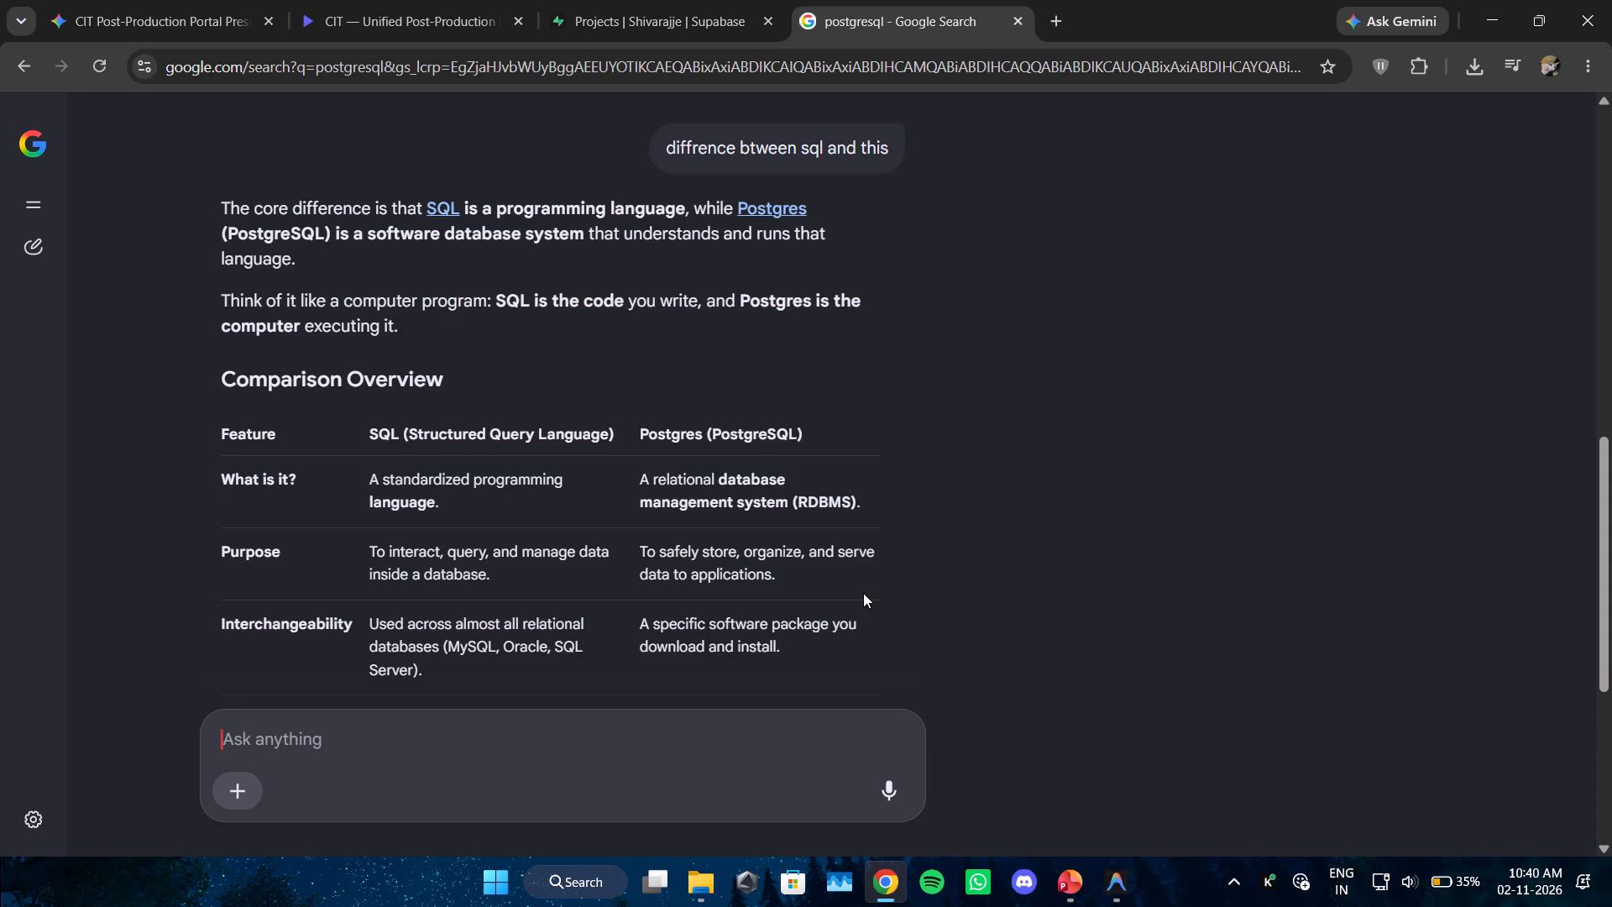
{"action": "scroll", "coordinate": [863, 593], "scroll_direction": "down", "scroll_amount": 1}
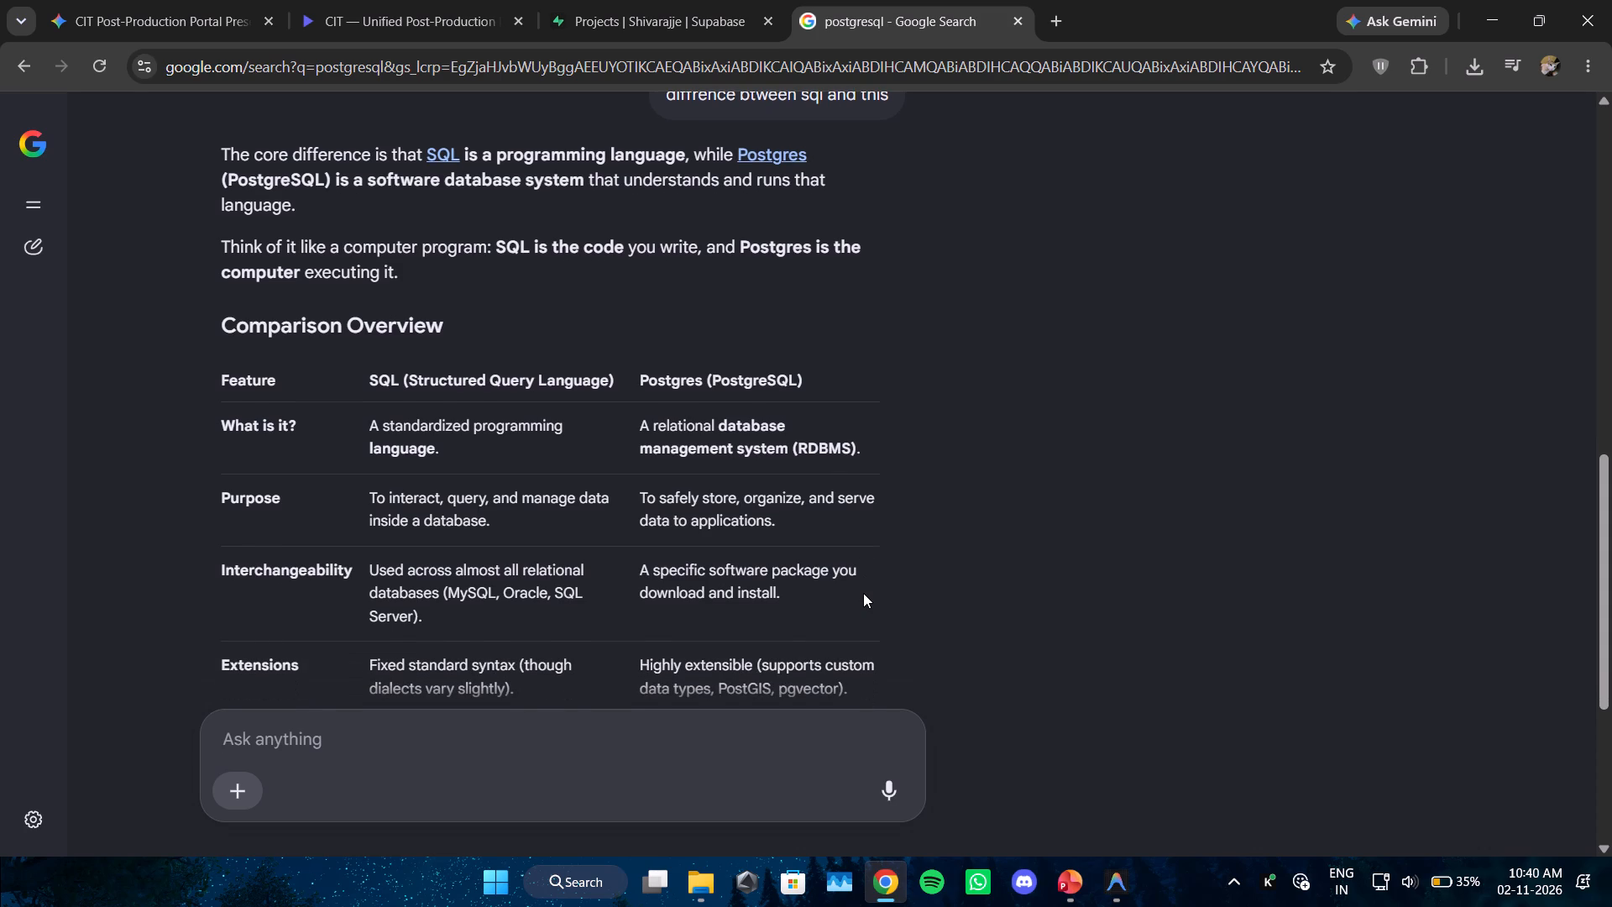
{"action": "scroll", "coordinate": [863, 593], "scroll_direction": "down", "scroll_amount": 1}
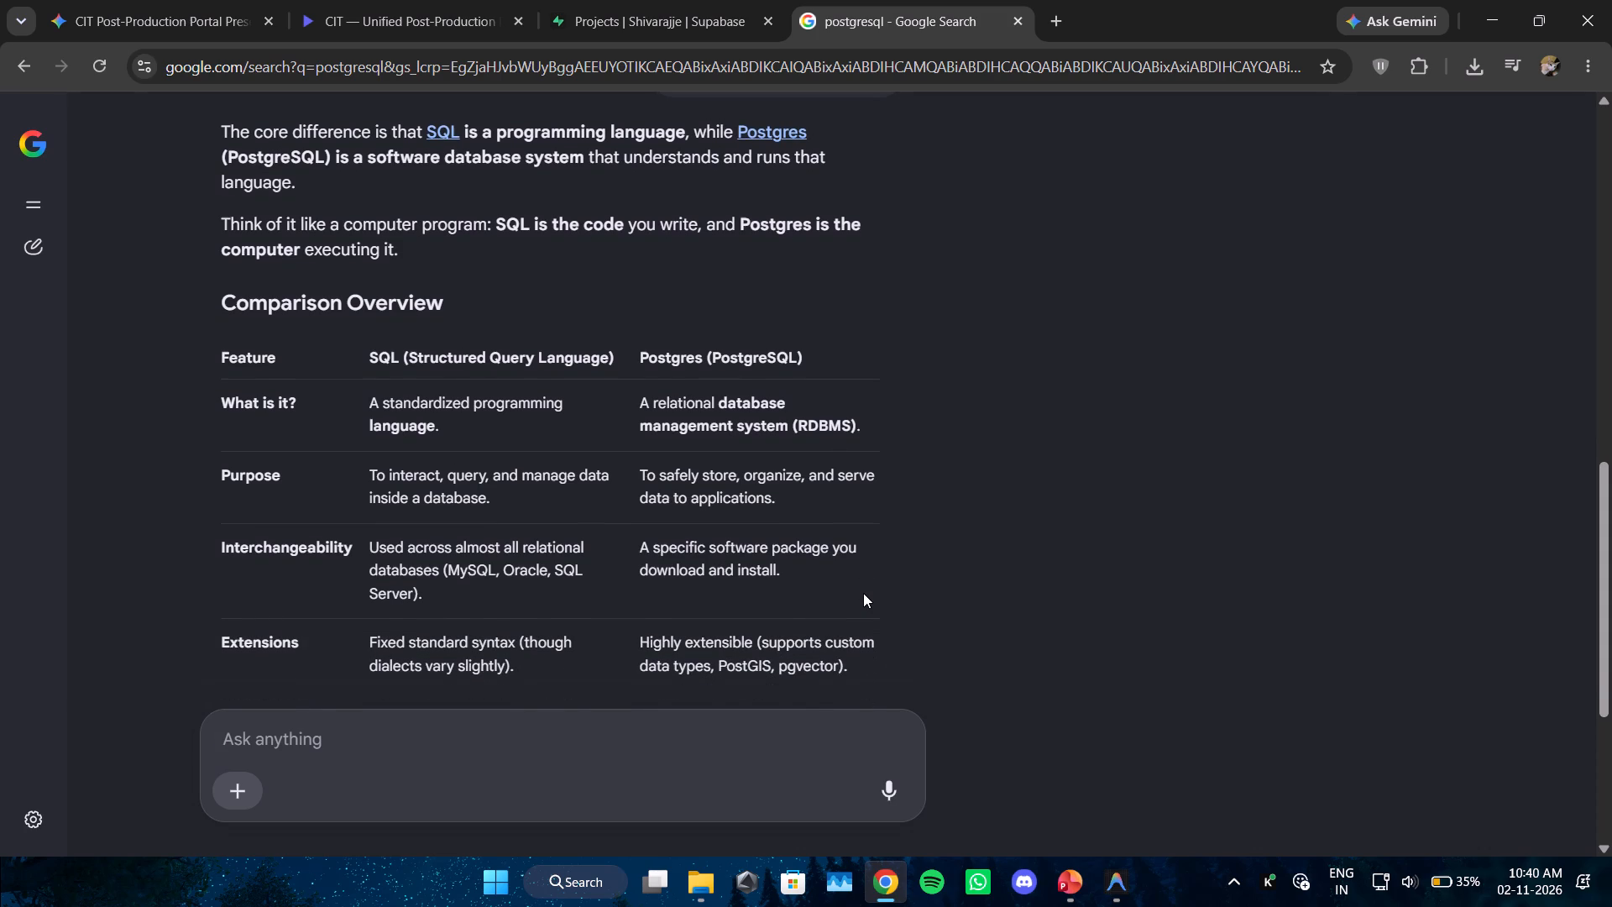
{"action": "scroll", "coordinate": [863, 593], "scroll_direction": "down", "scroll_amount": 1}
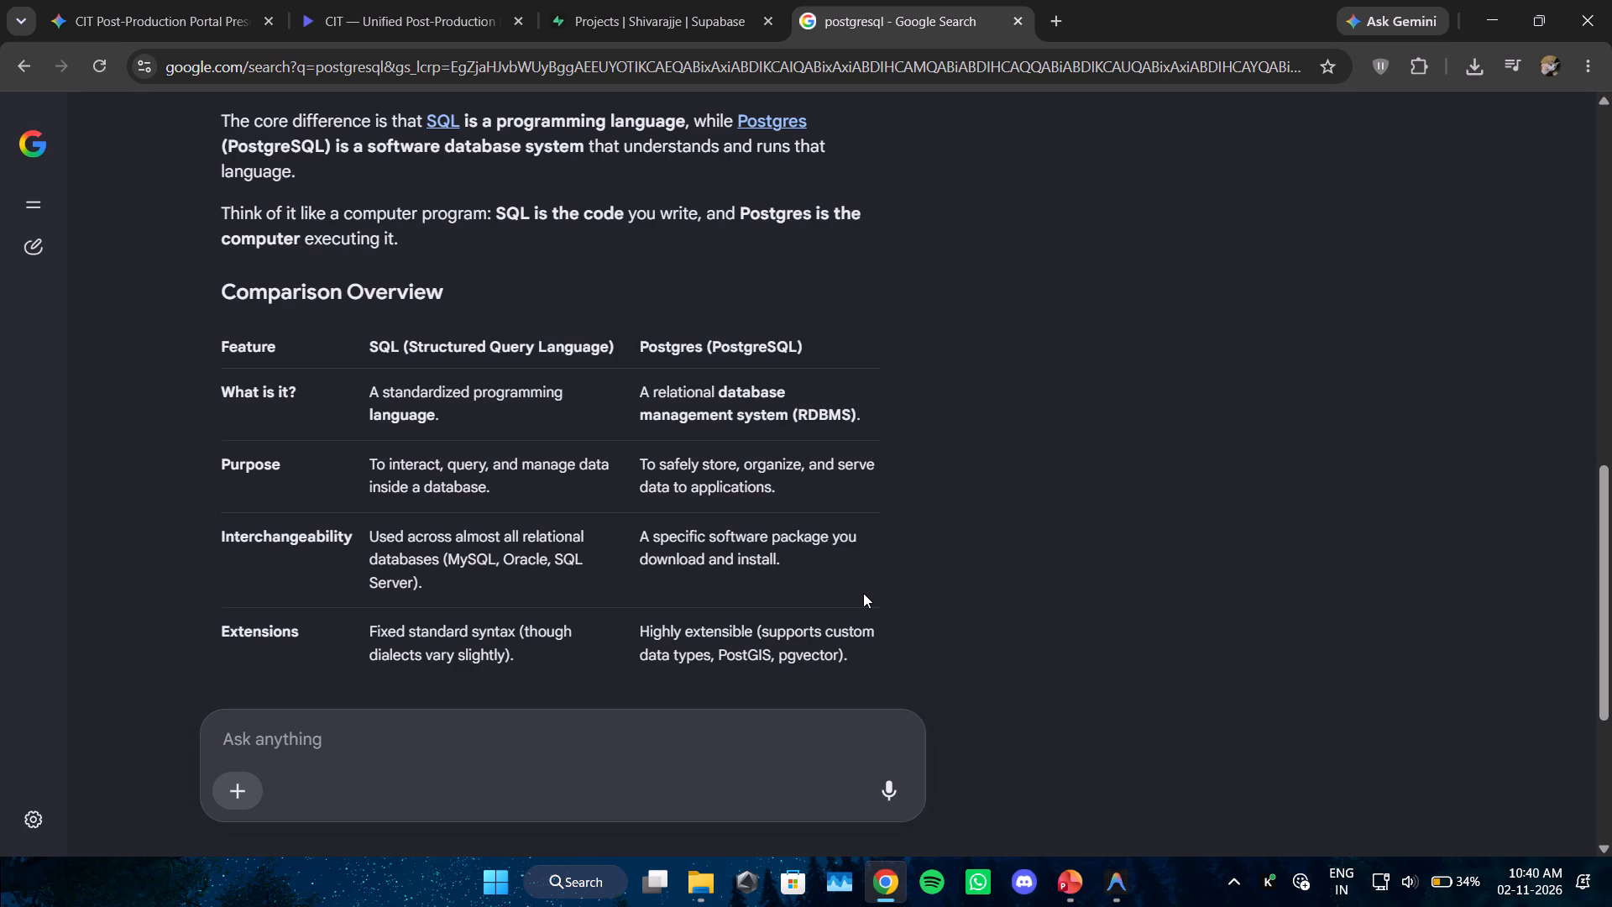
{"action": "scroll", "coordinate": [863, 593], "scroll_direction": "down", "scroll_amount": 1}
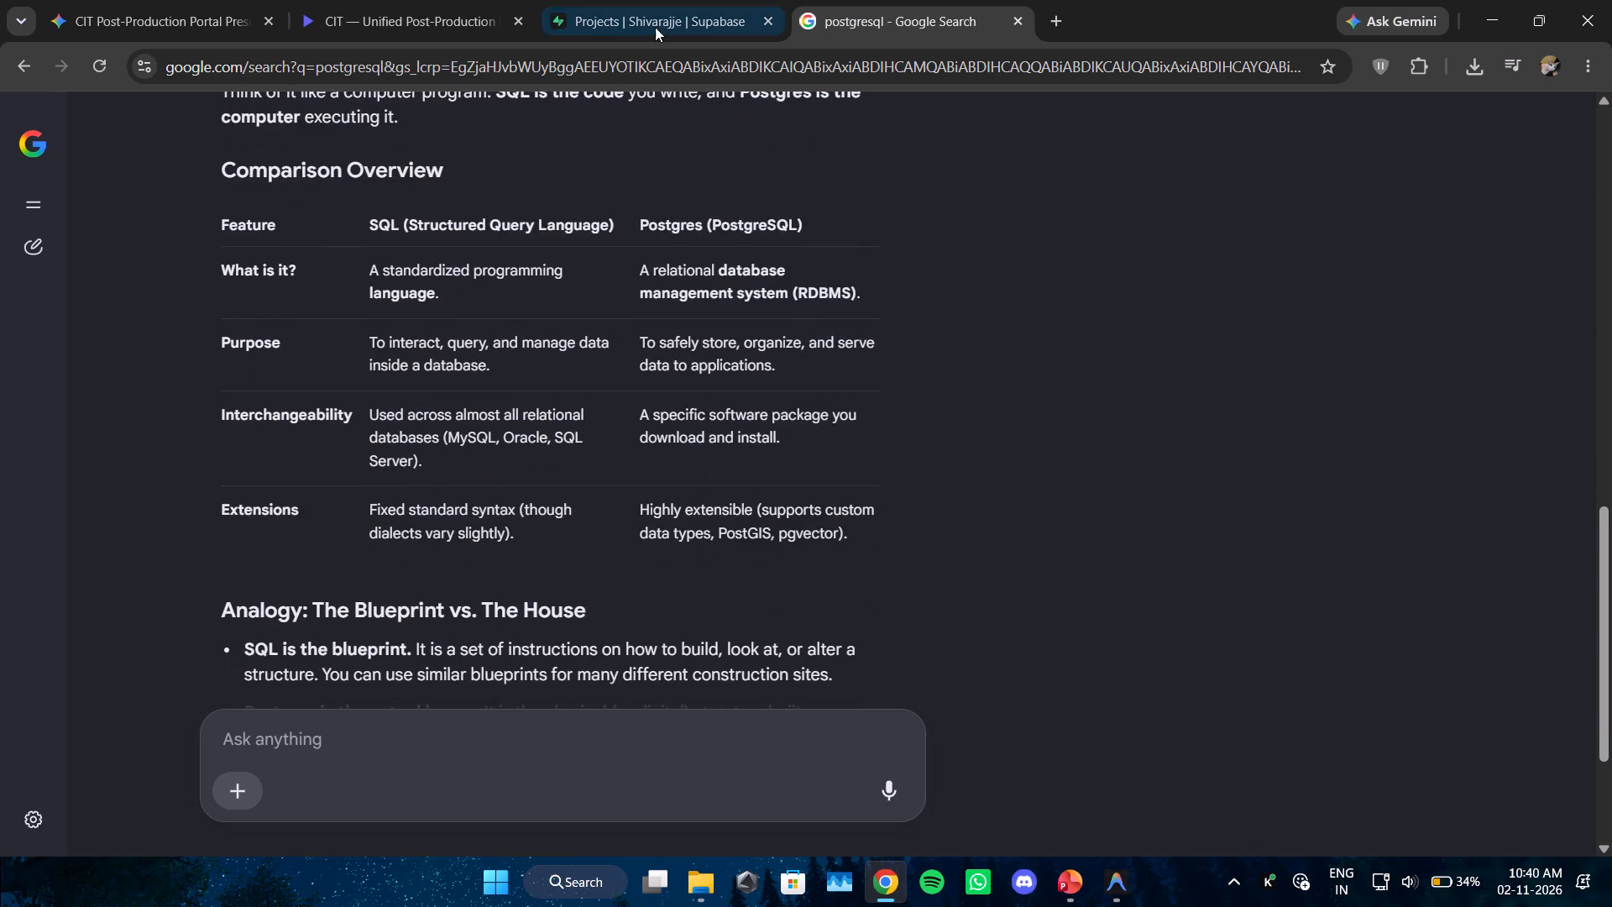
{"action": "left_click", "coordinate": [648, 23]}
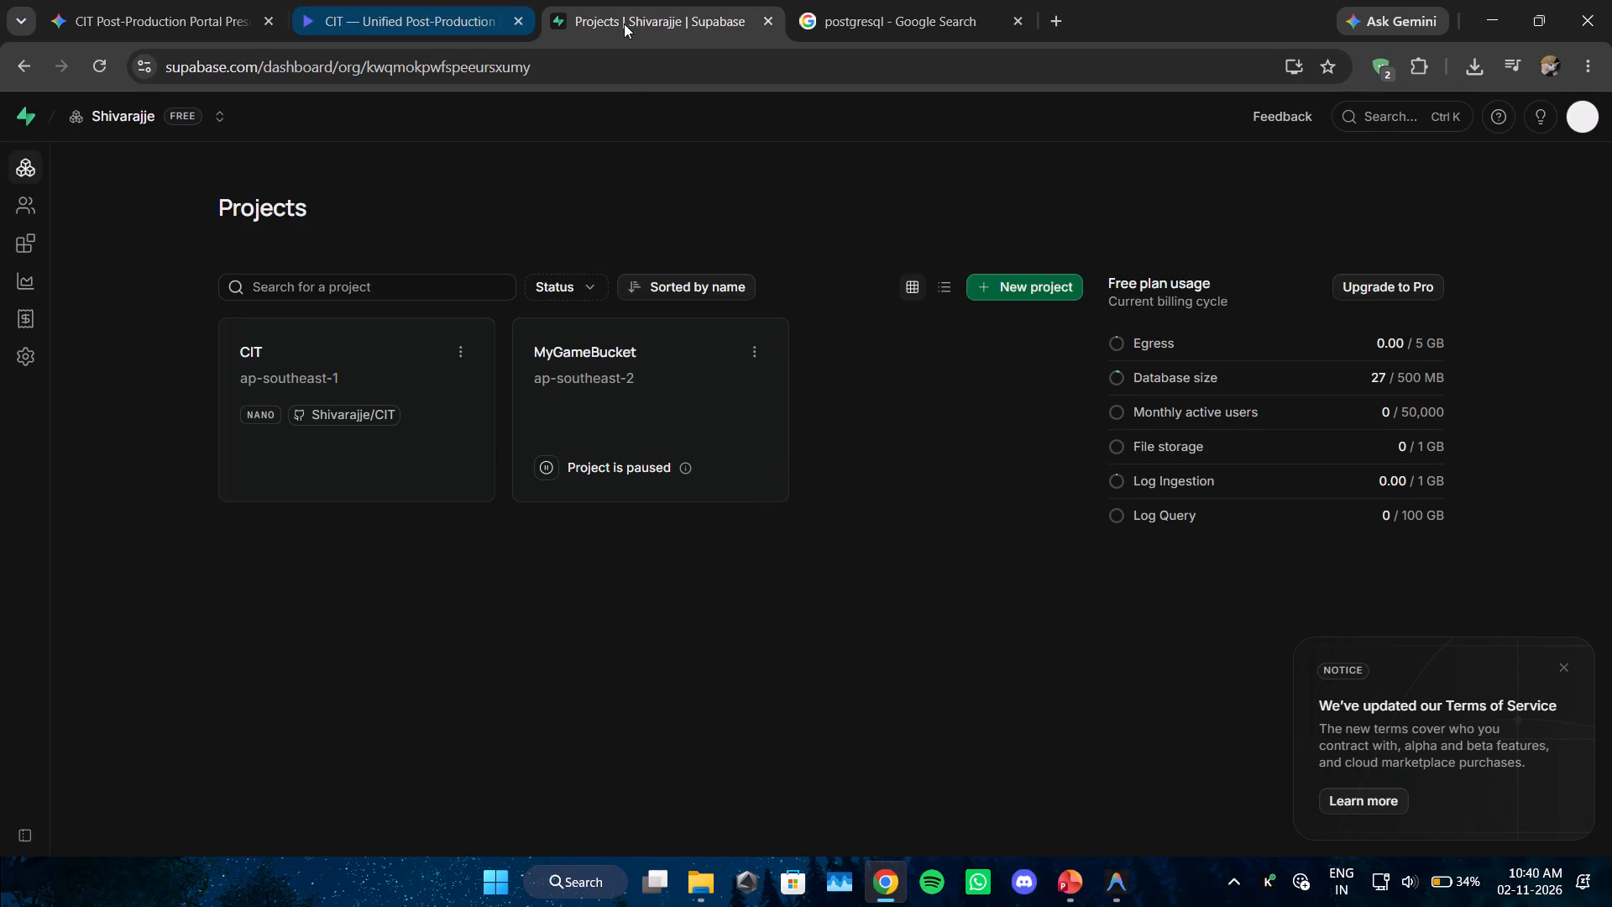
{"action": "left_click", "coordinate": [916, 0]}
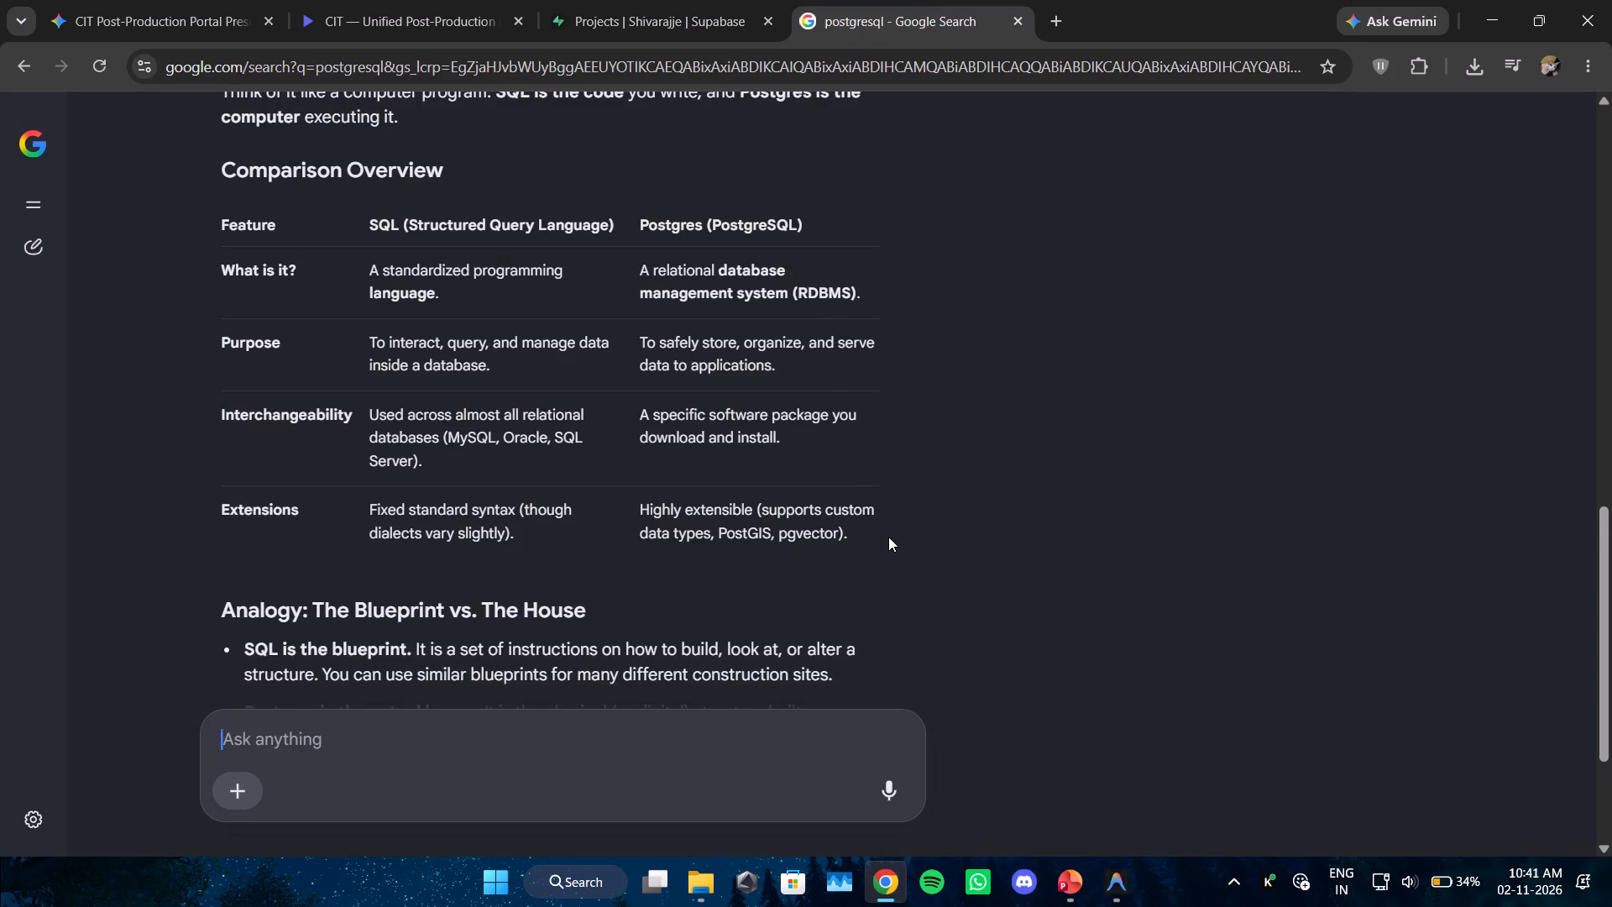
Back in PowerPoint, append ", Google OAuth" to the end of slide 13's Architecture line.
{"action": "left_click", "coordinate": [1081, 899]}
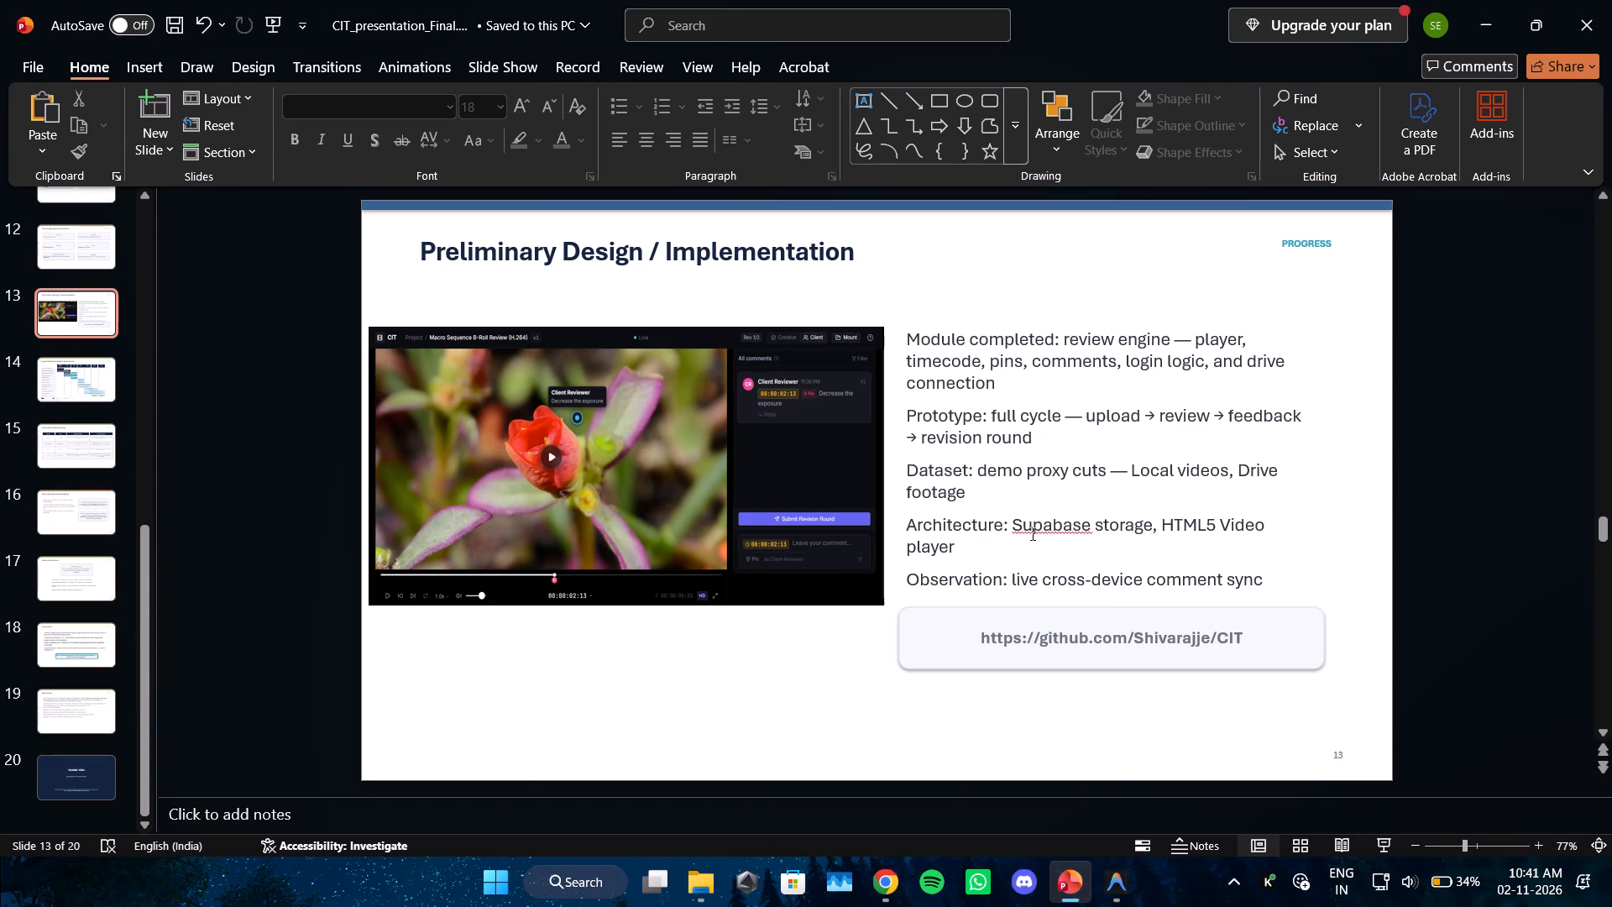
{"action": "left_click", "coordinate": [949, 557]}
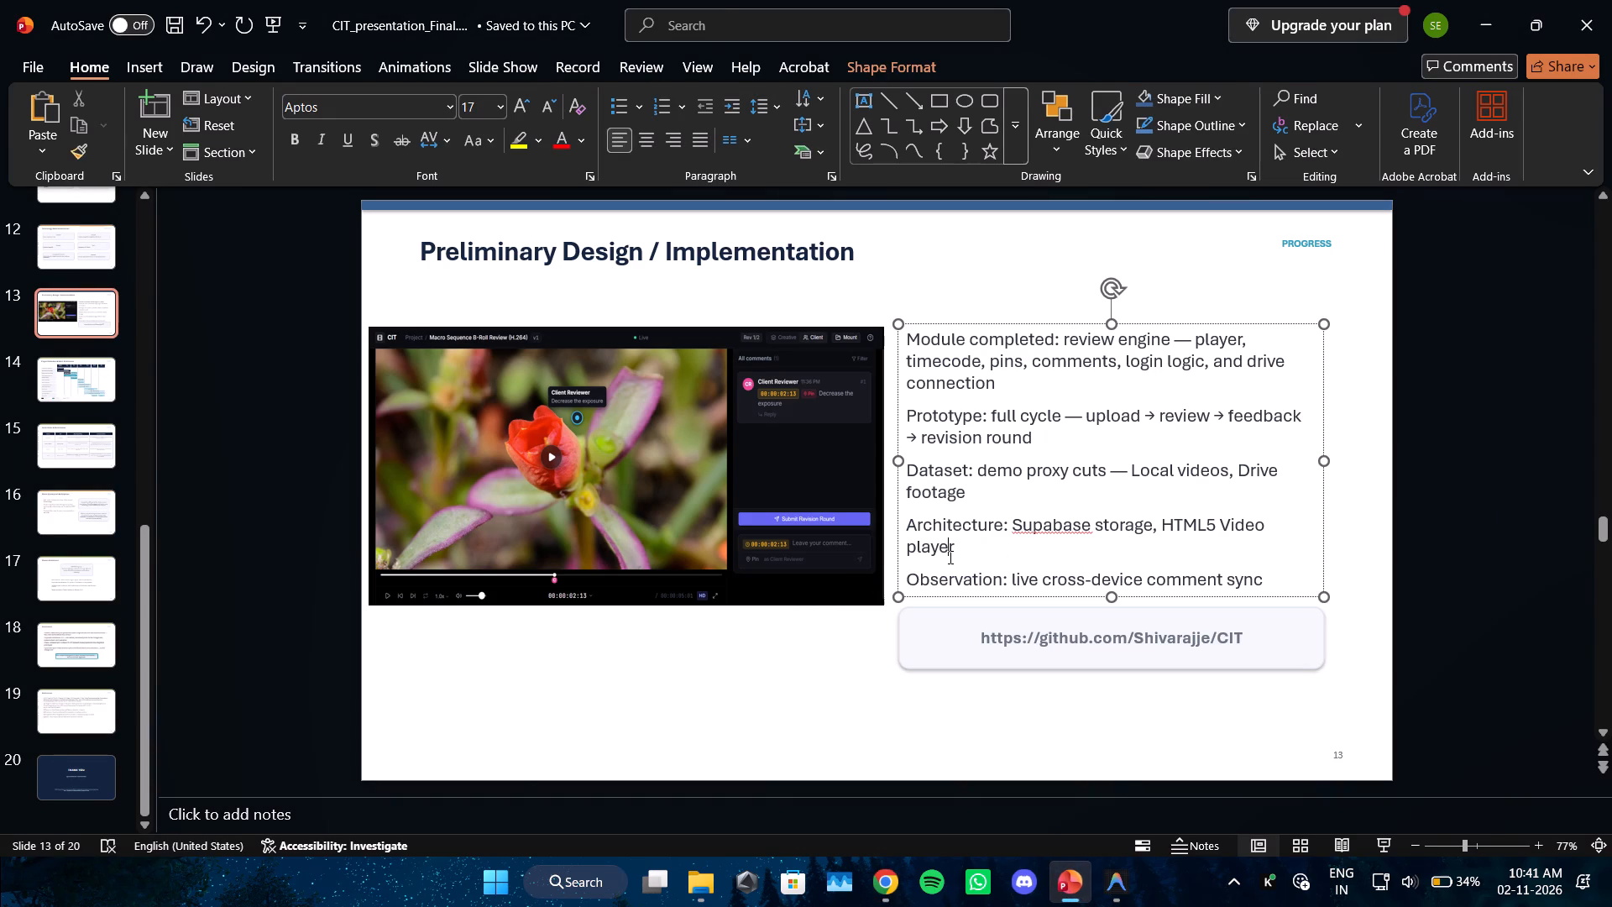
{"action": "key", "text": "Right"}
{"action": "type", "text": ","}
{"action": "key", "text": "space"}
{"action": "type", "text": "Google"}
{"action": "key", "text": "space"}
{"action": "key", "text": "shift+o"}
{"action": "type", "text": "Auth"}
{"action": "left_click", "coordinate": [922, 726]}
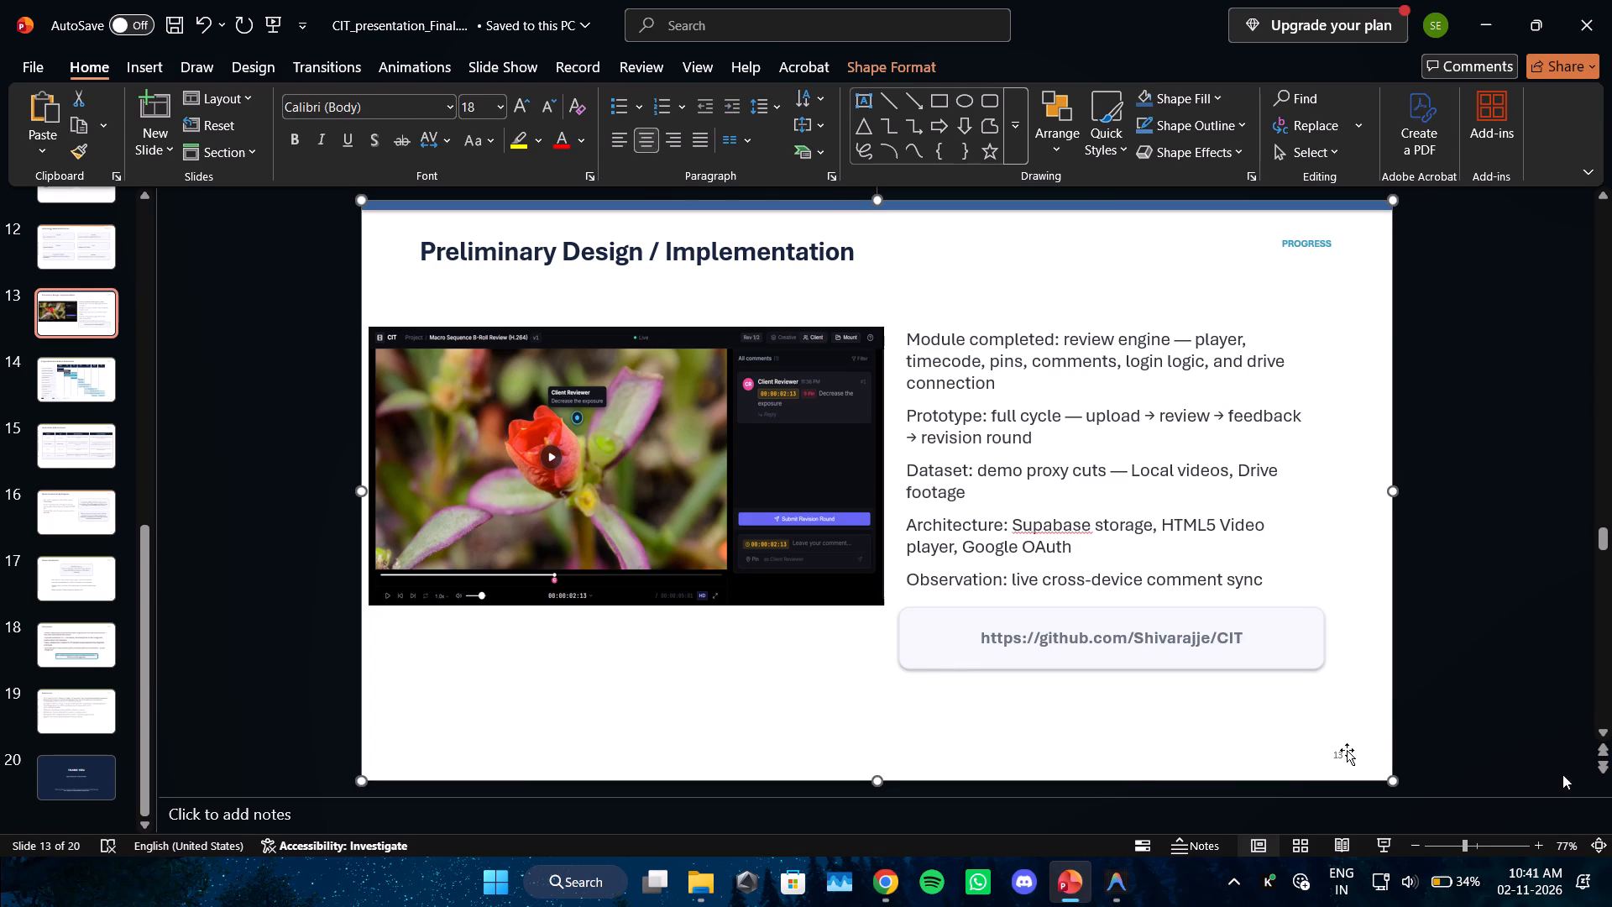
{"action": "left_click", "coordinate": [1459, 671]}
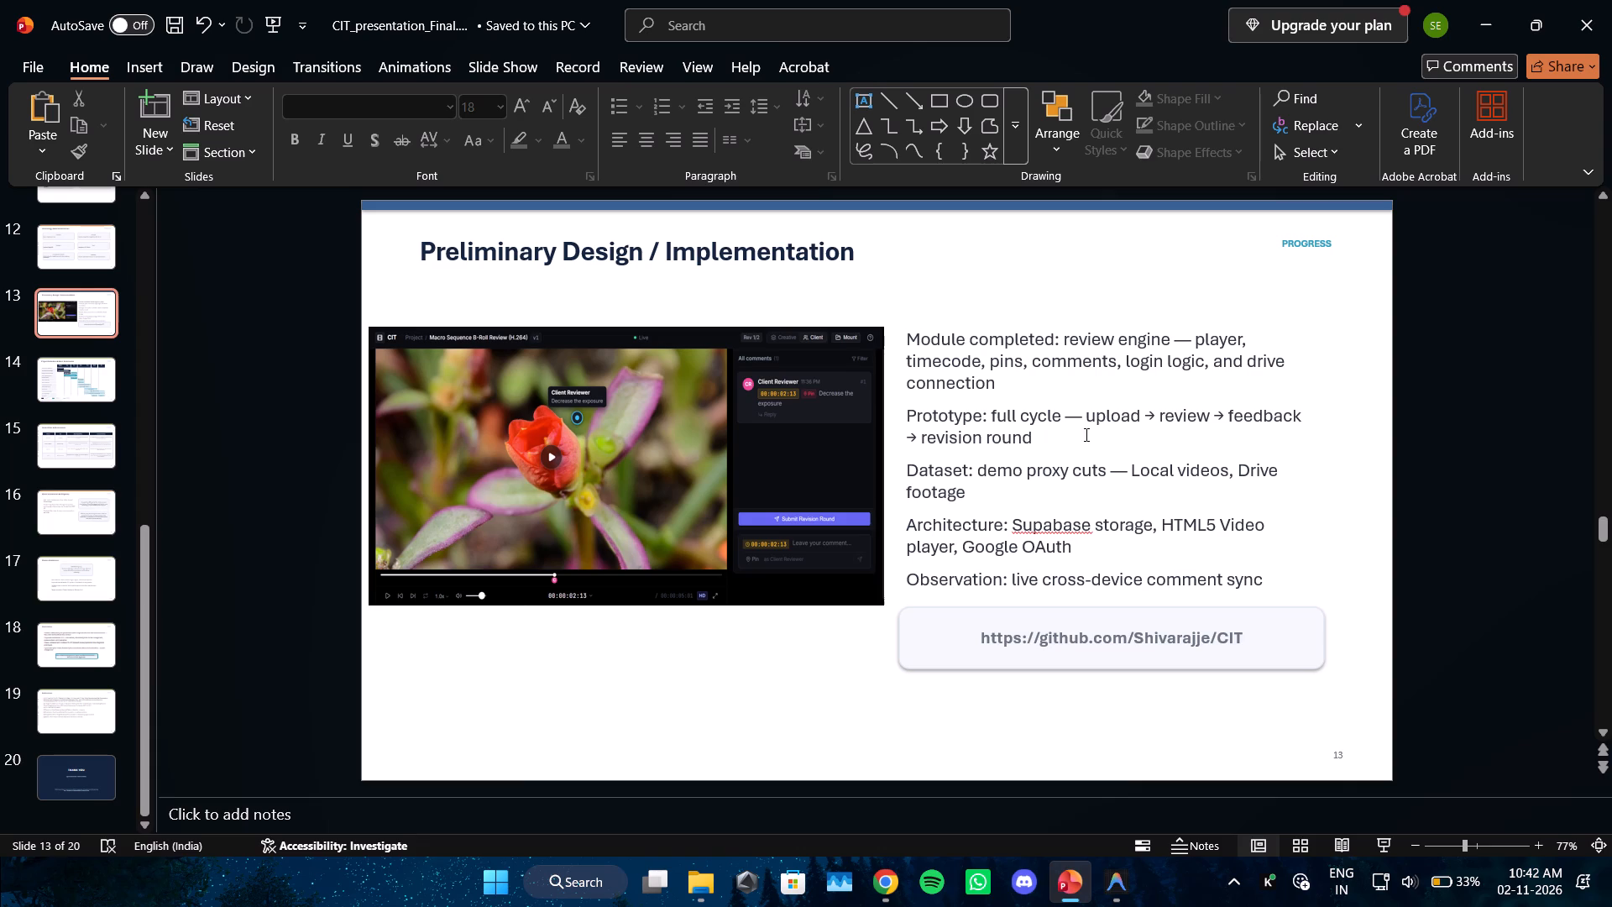
{"action": "left_click", "coordinate": [1443, 513]}
Save the presentation.
{"action": "left_click", "coordinate": [16, 65]}
{"action": "left_click", "coordinate": [48, 307]}
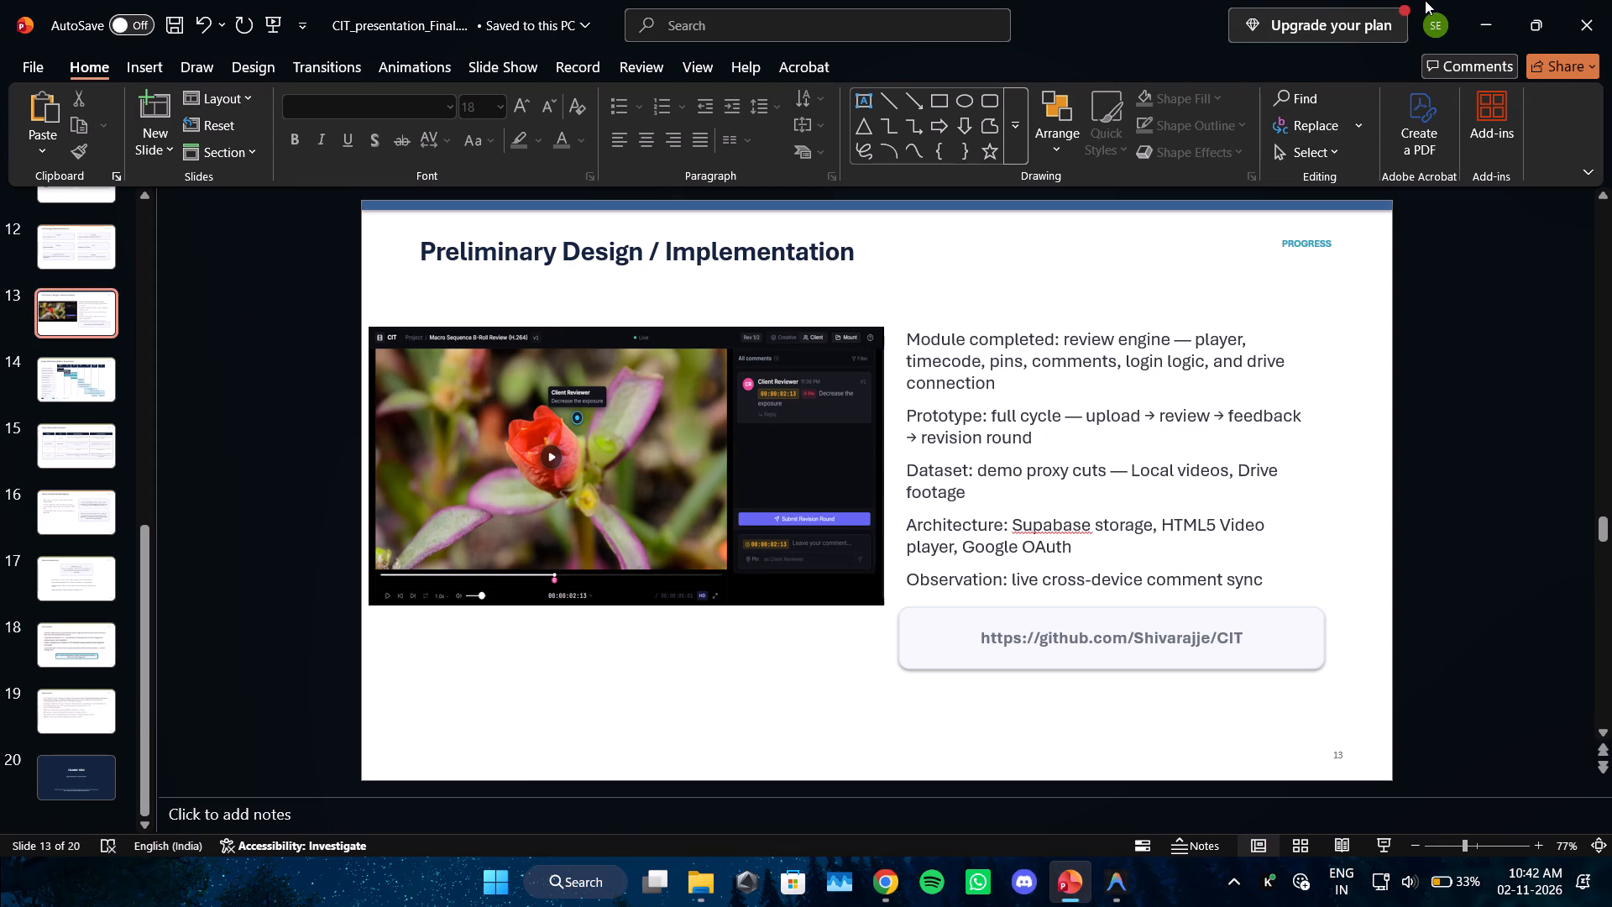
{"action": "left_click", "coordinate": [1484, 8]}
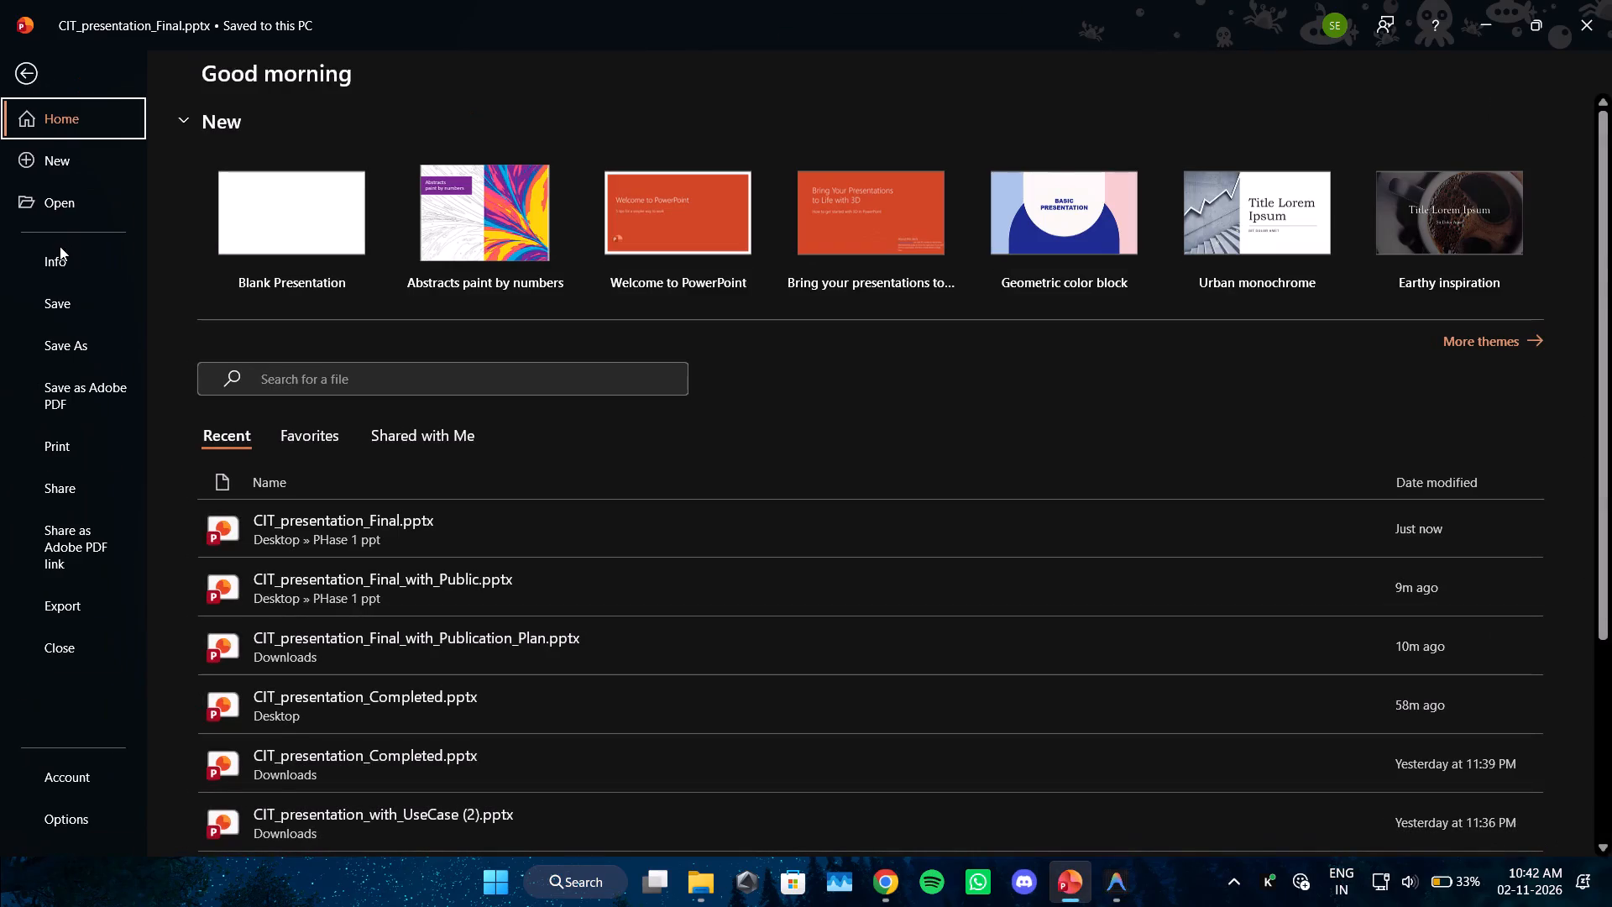
{"action": "left_click", "coordinate": [73, 346]}
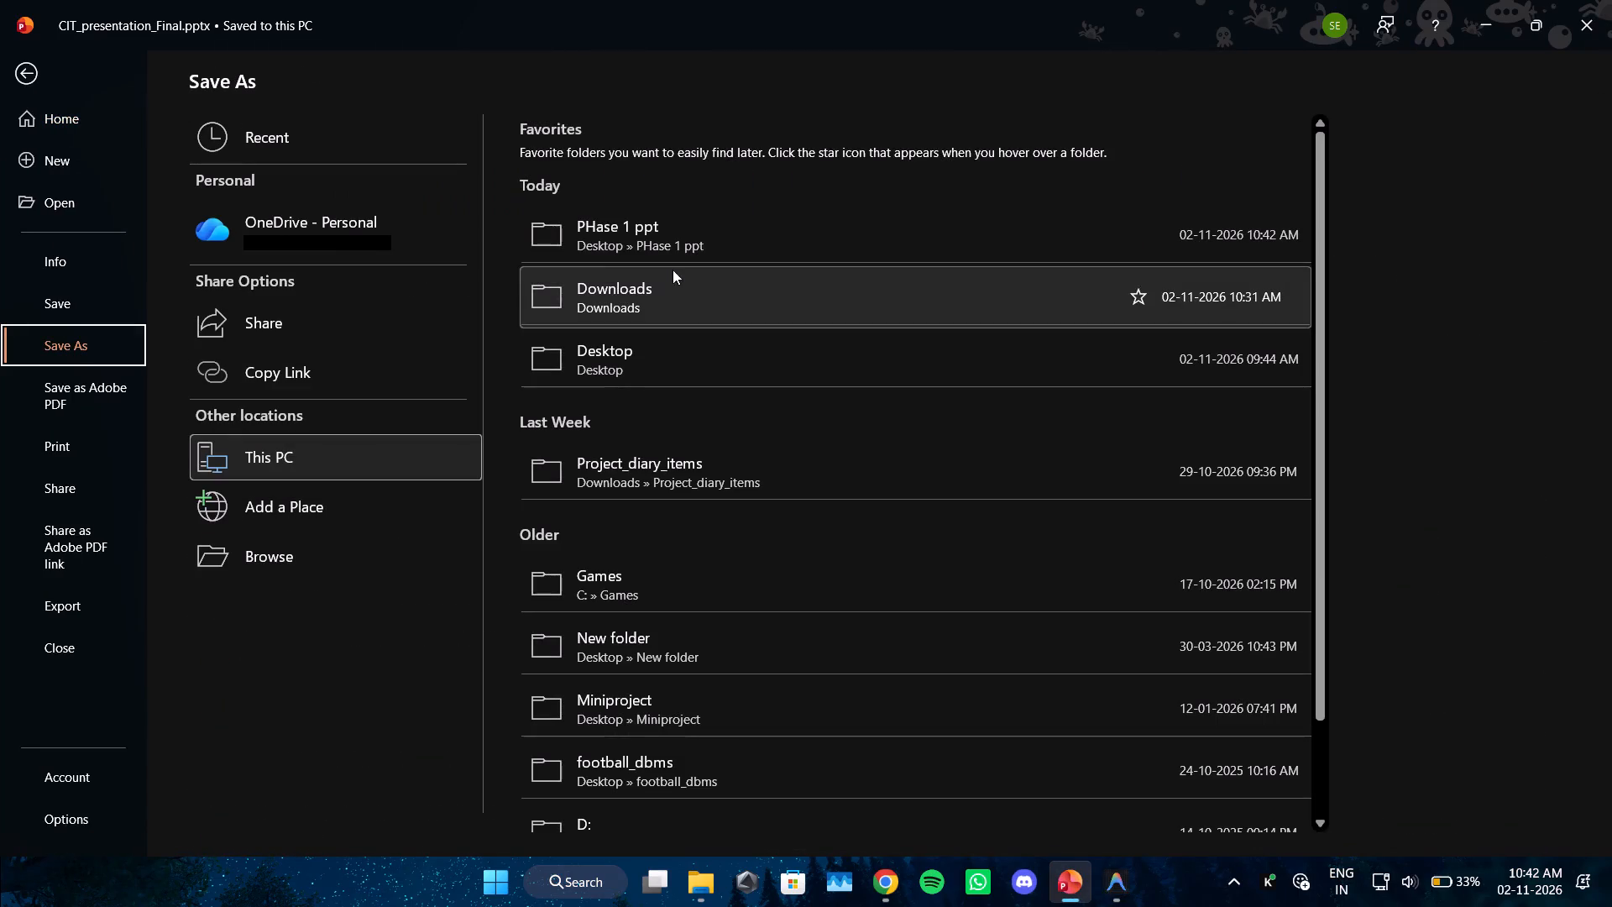
{"action": "double_click", "coordinate": [670, 247]}
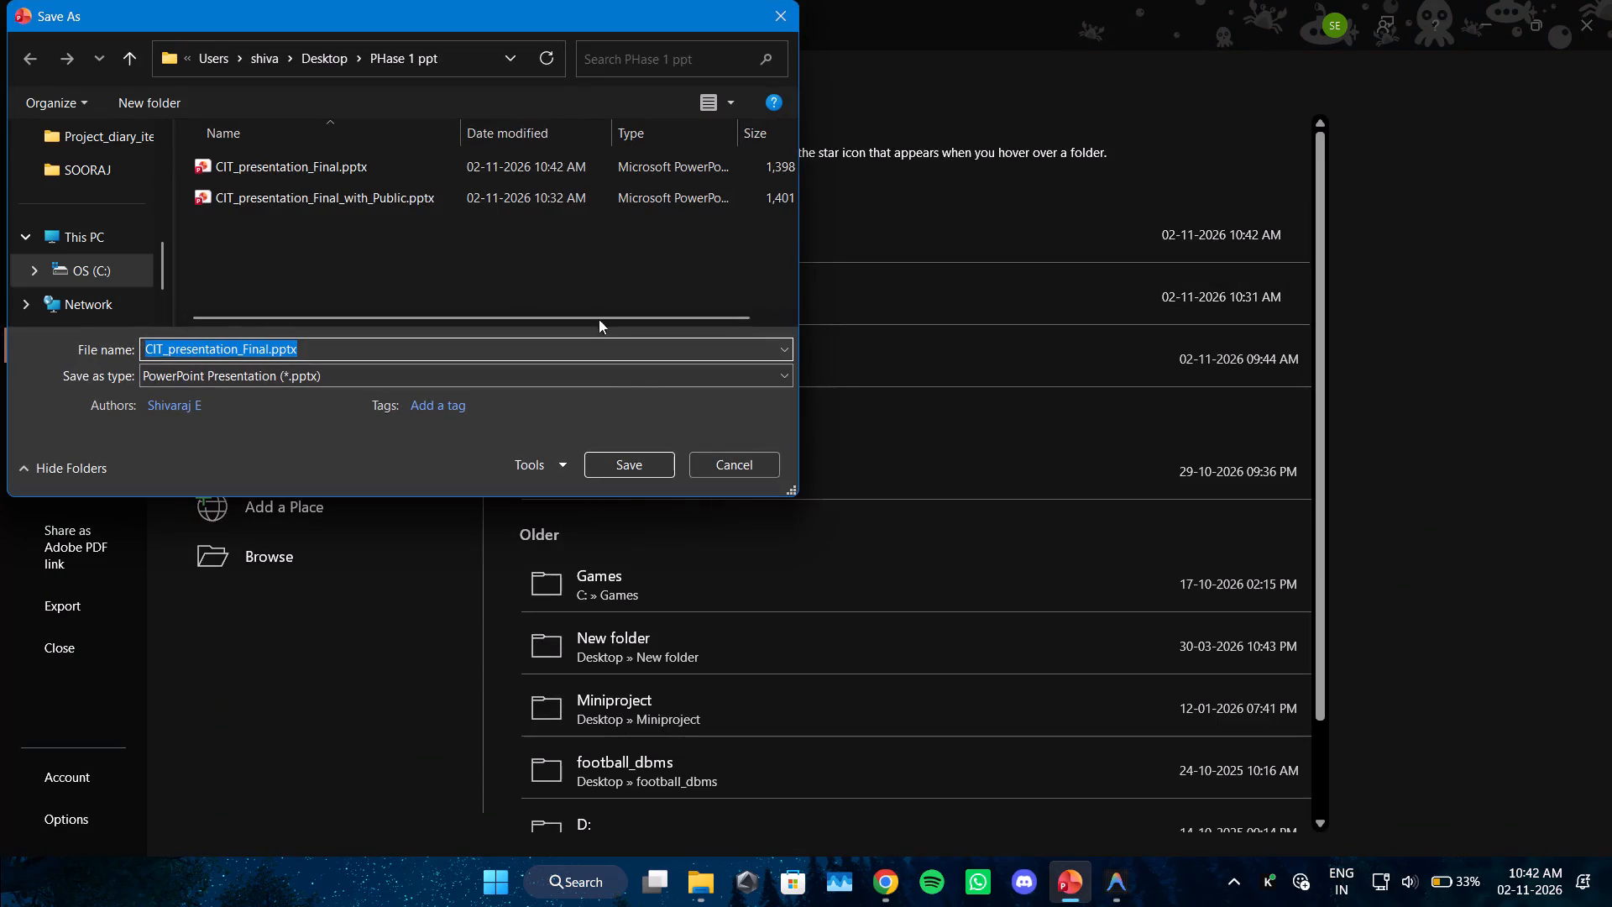
{"action": "left_click", "coordinate": [640, 456]}
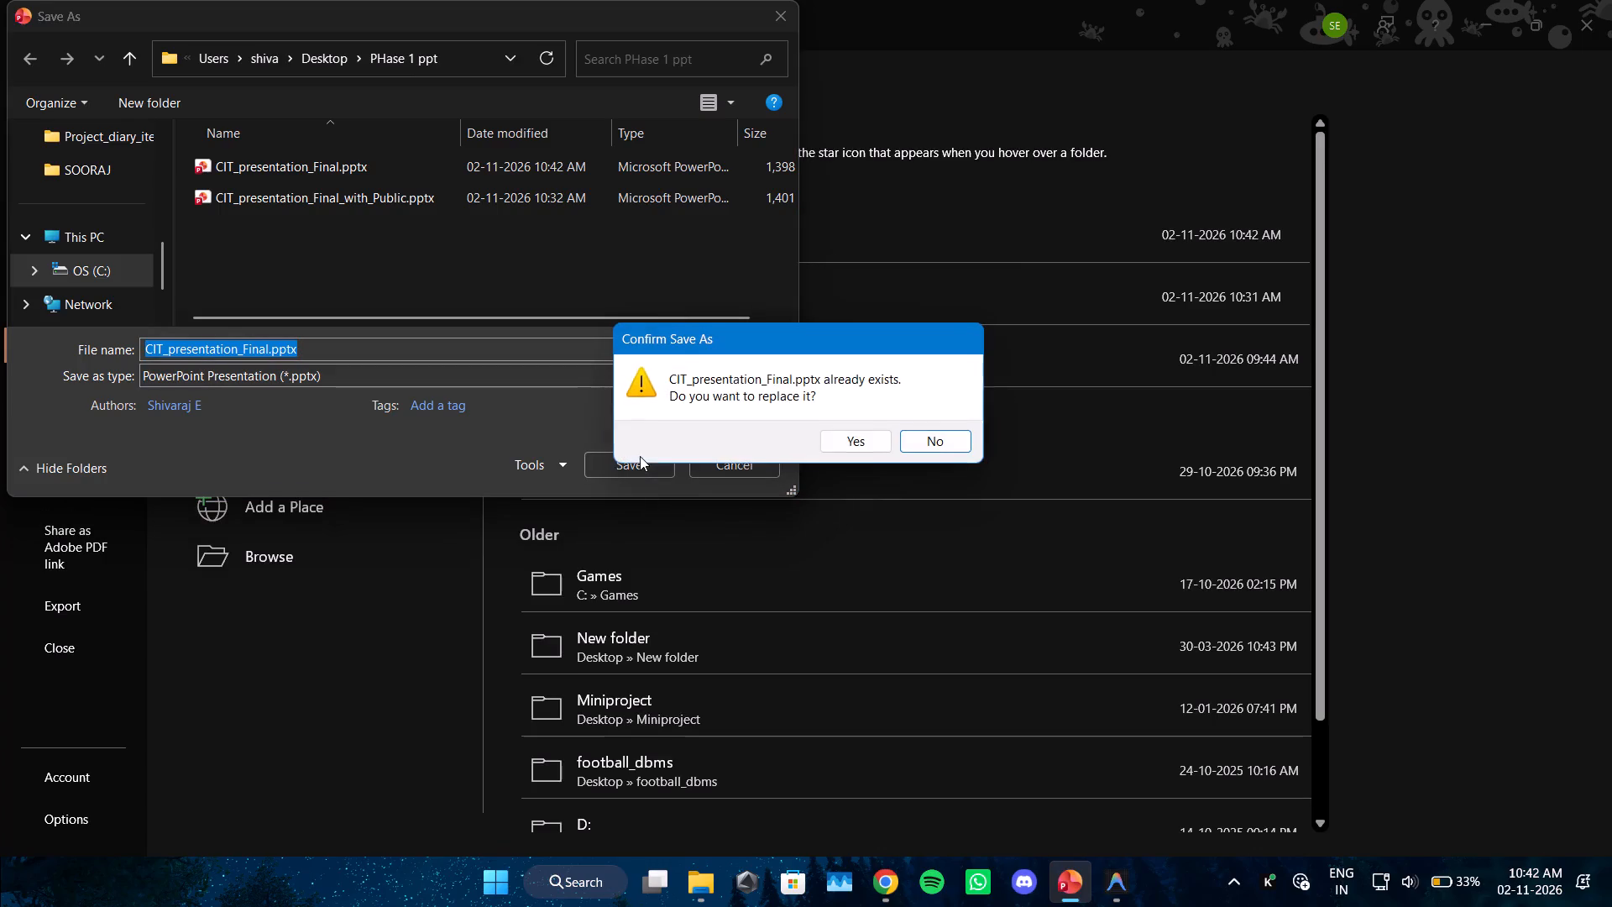
{"action": "left_click", "coordinate": [865, 449]}
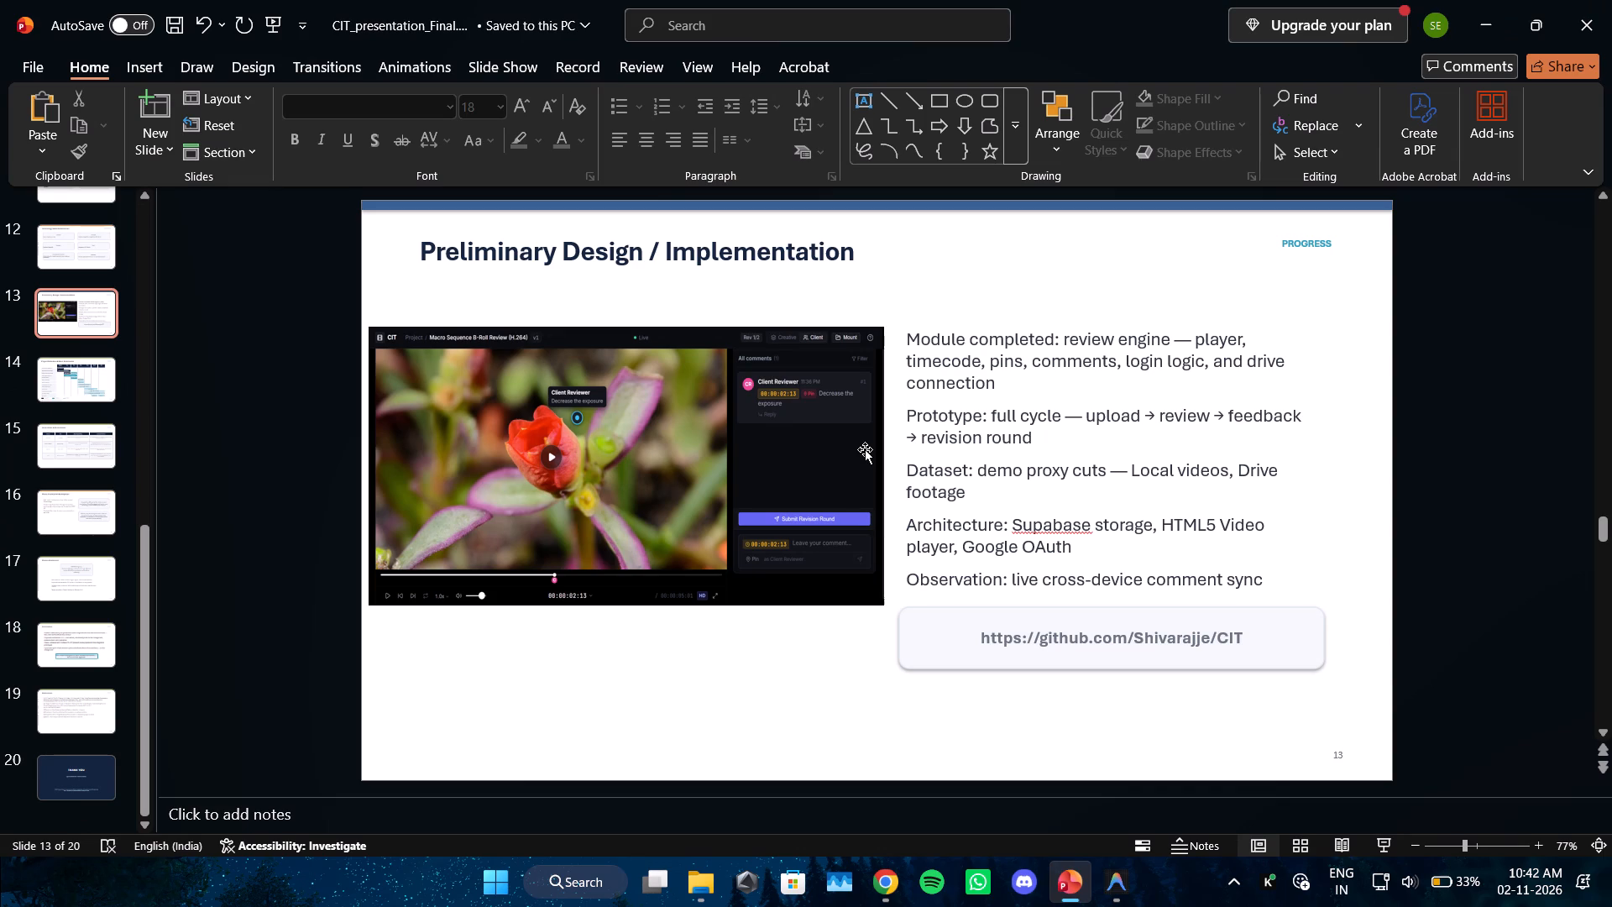
Minimize the presentation and switch to WhatsApp.
{"action": "left_click", "coordinate": [1479, 21]}
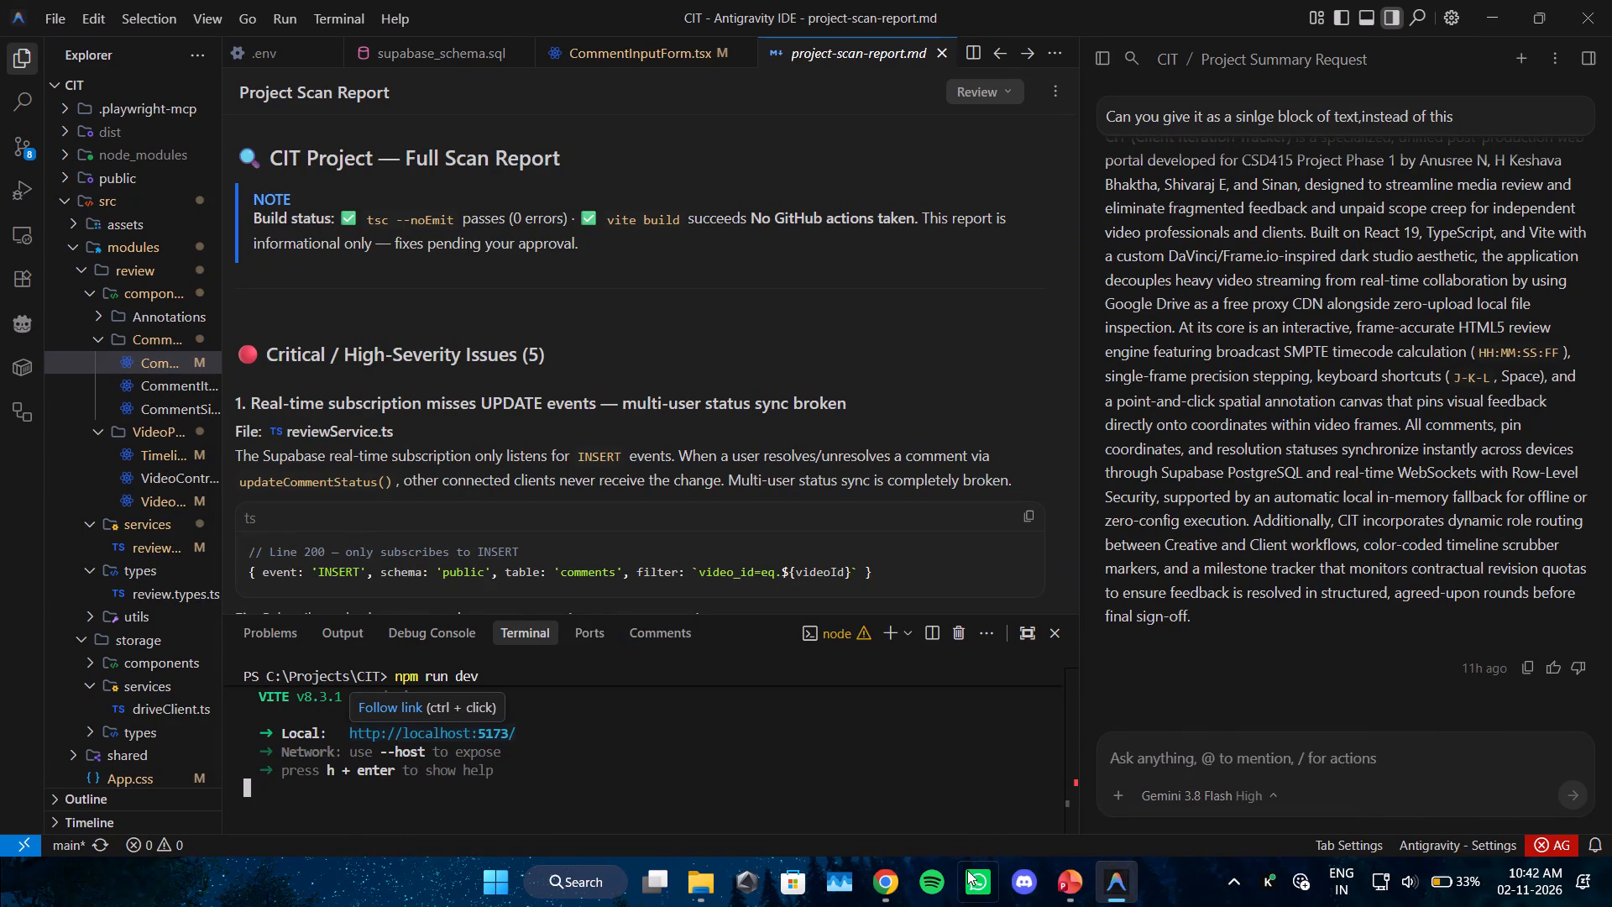
{"action": "left_click", "coordinate": [962, 878]}
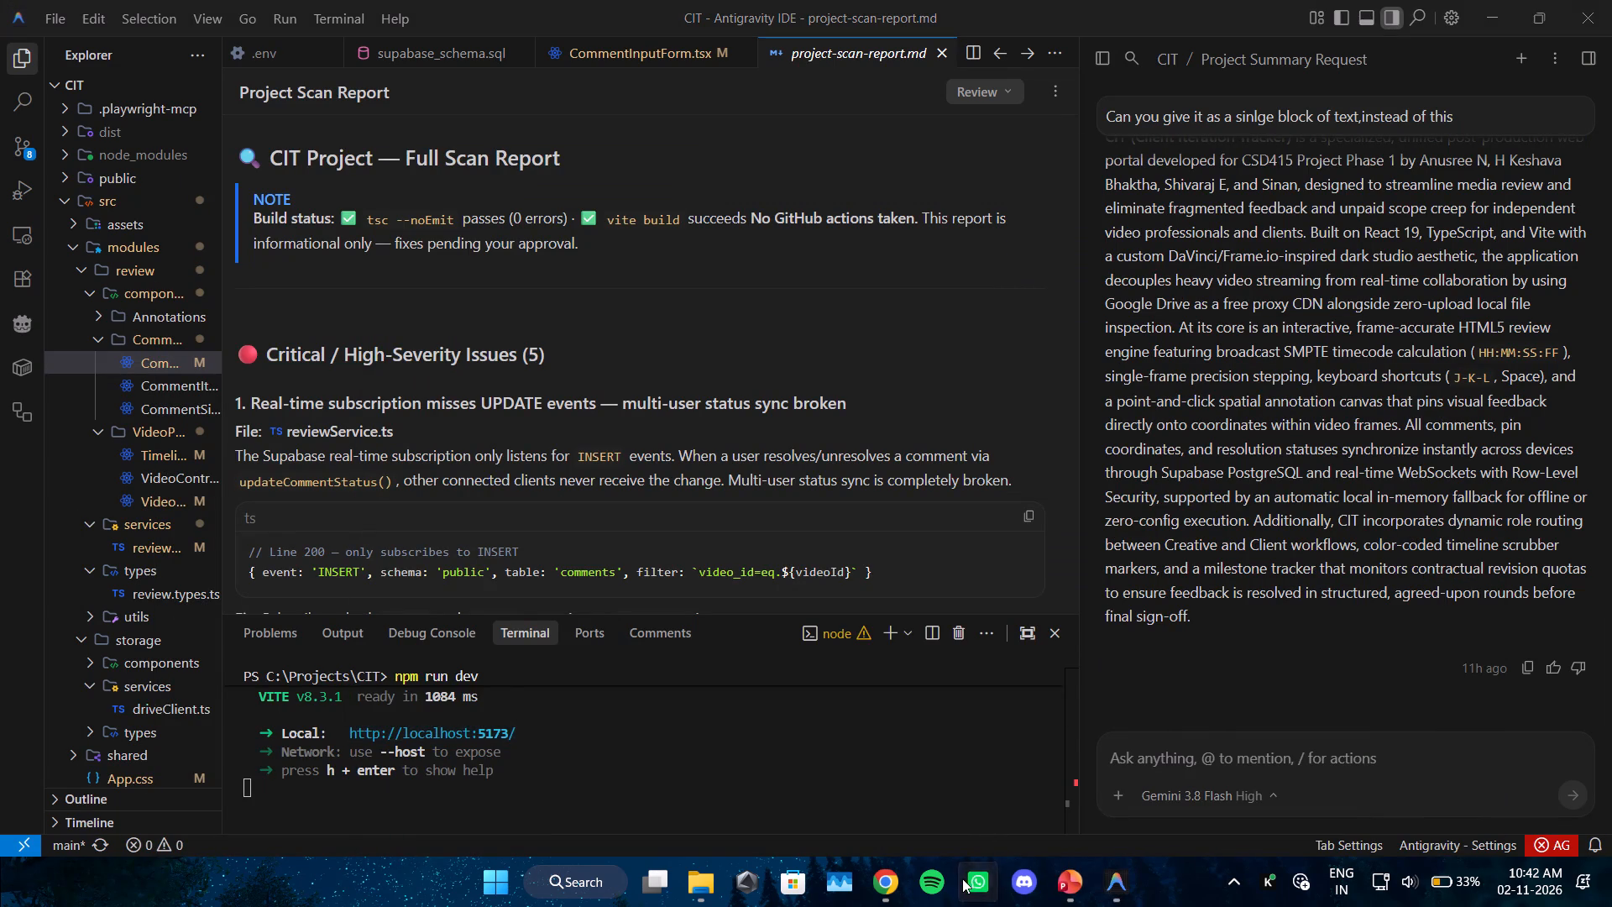
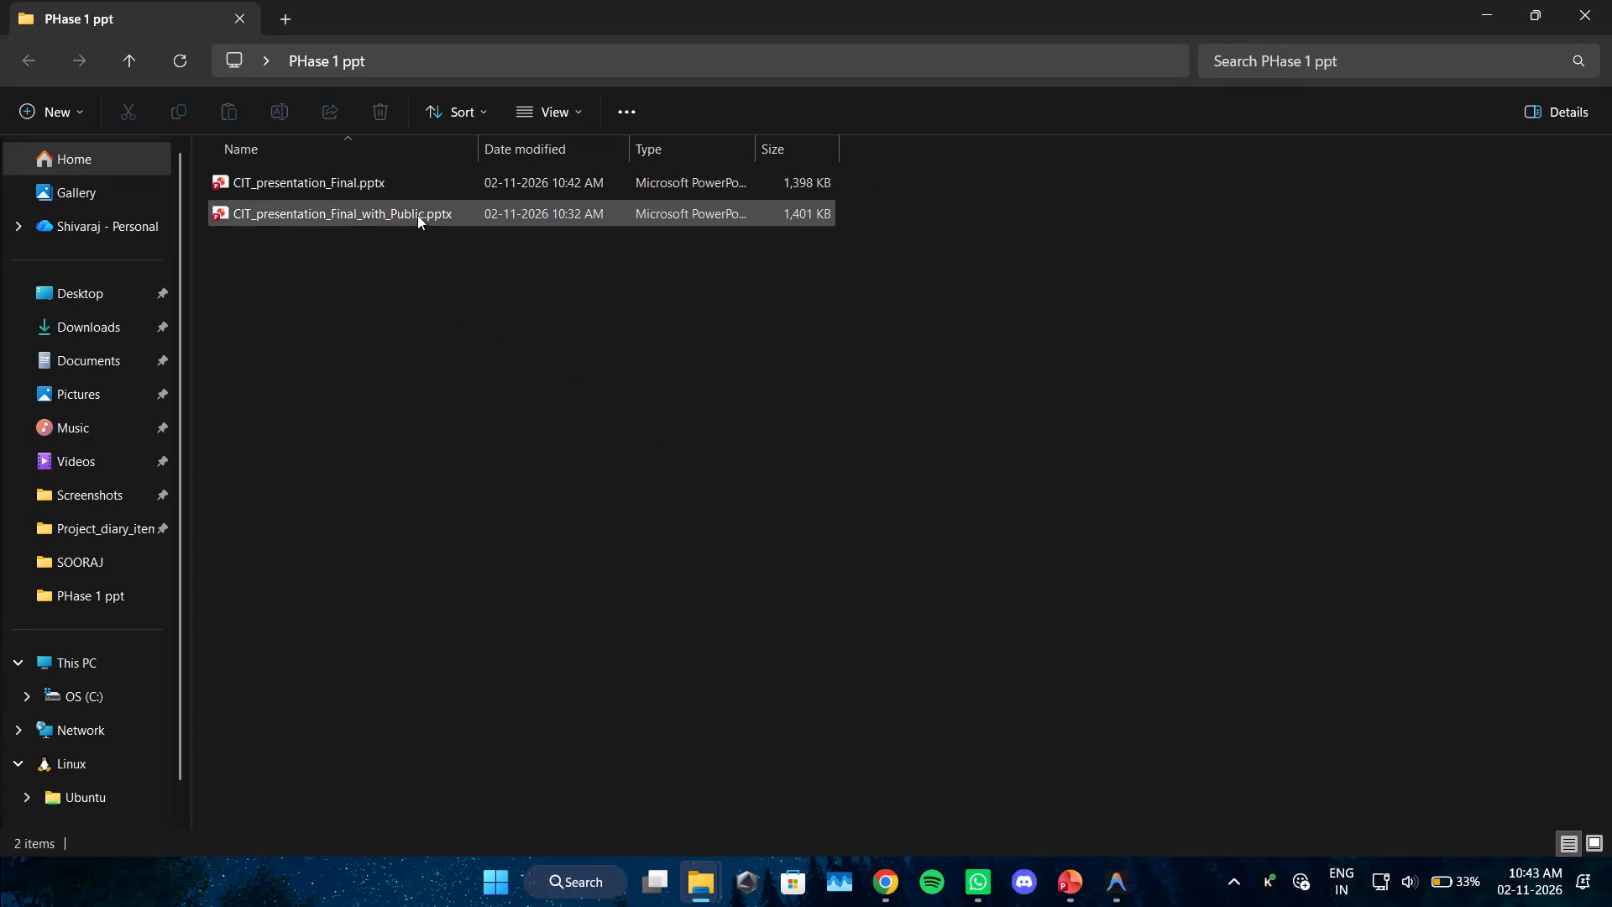
In File Explorer, select only CIT_presentation_Final.pptx in the PHase 1 ppt folder.
{"action": "left_click_drag", "start_coordinate": [432, 183], "coordinate": [795, 611]}
{"action": "left_click", "coordinate": [795, 611]}
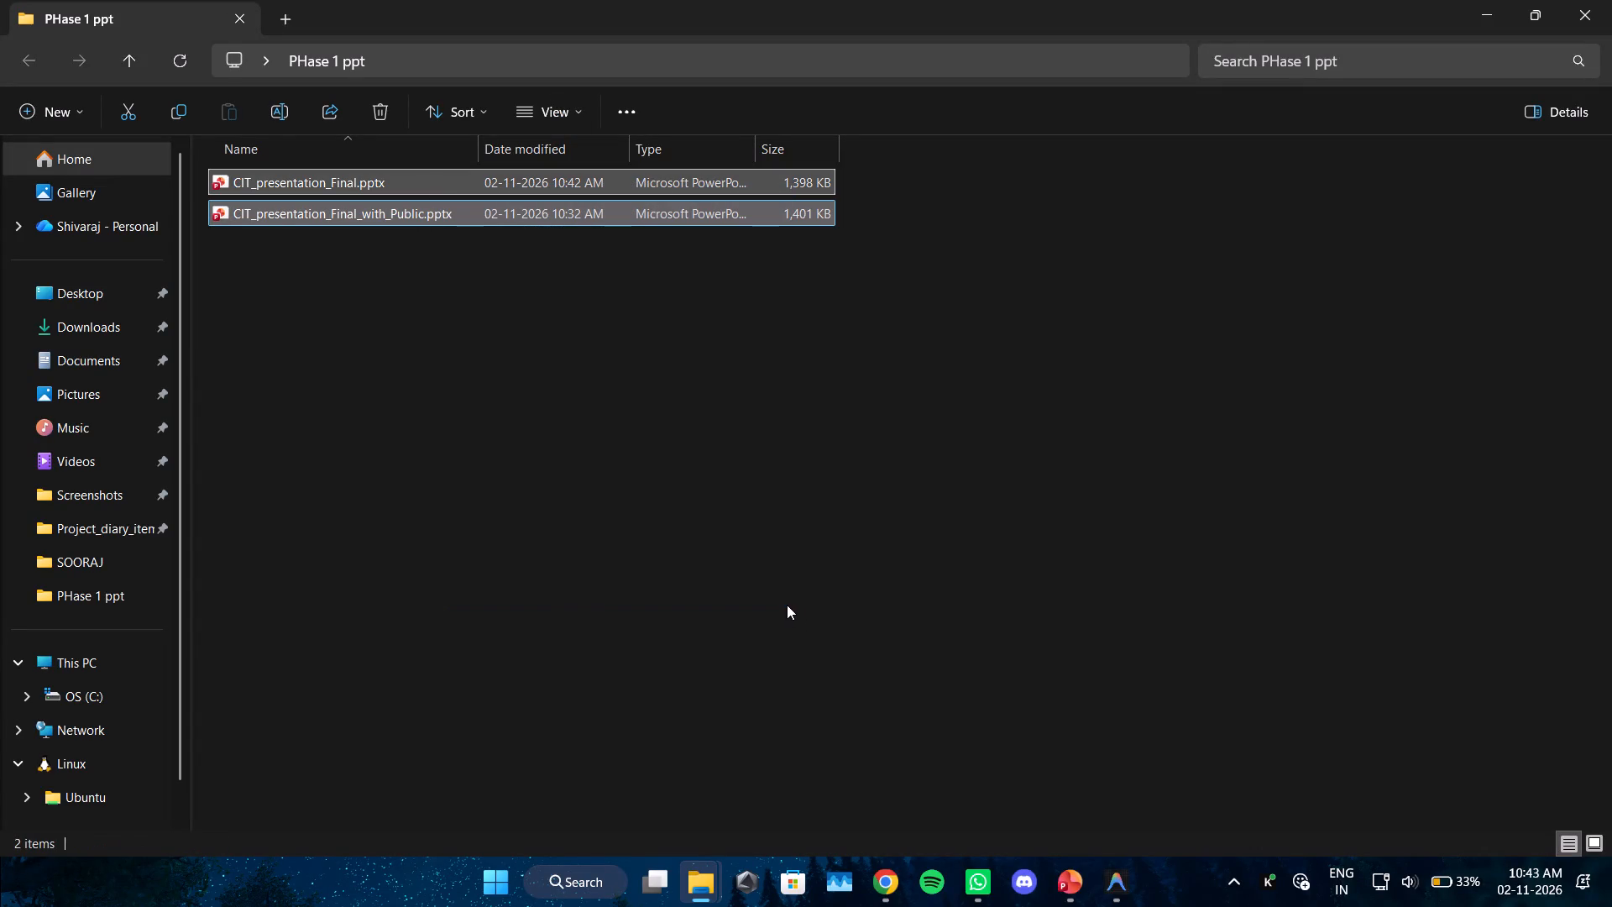
{"action": "left_click", "coordinate": [398, 171]}
{"action": "left_click", "coordinate": [399, 182]}
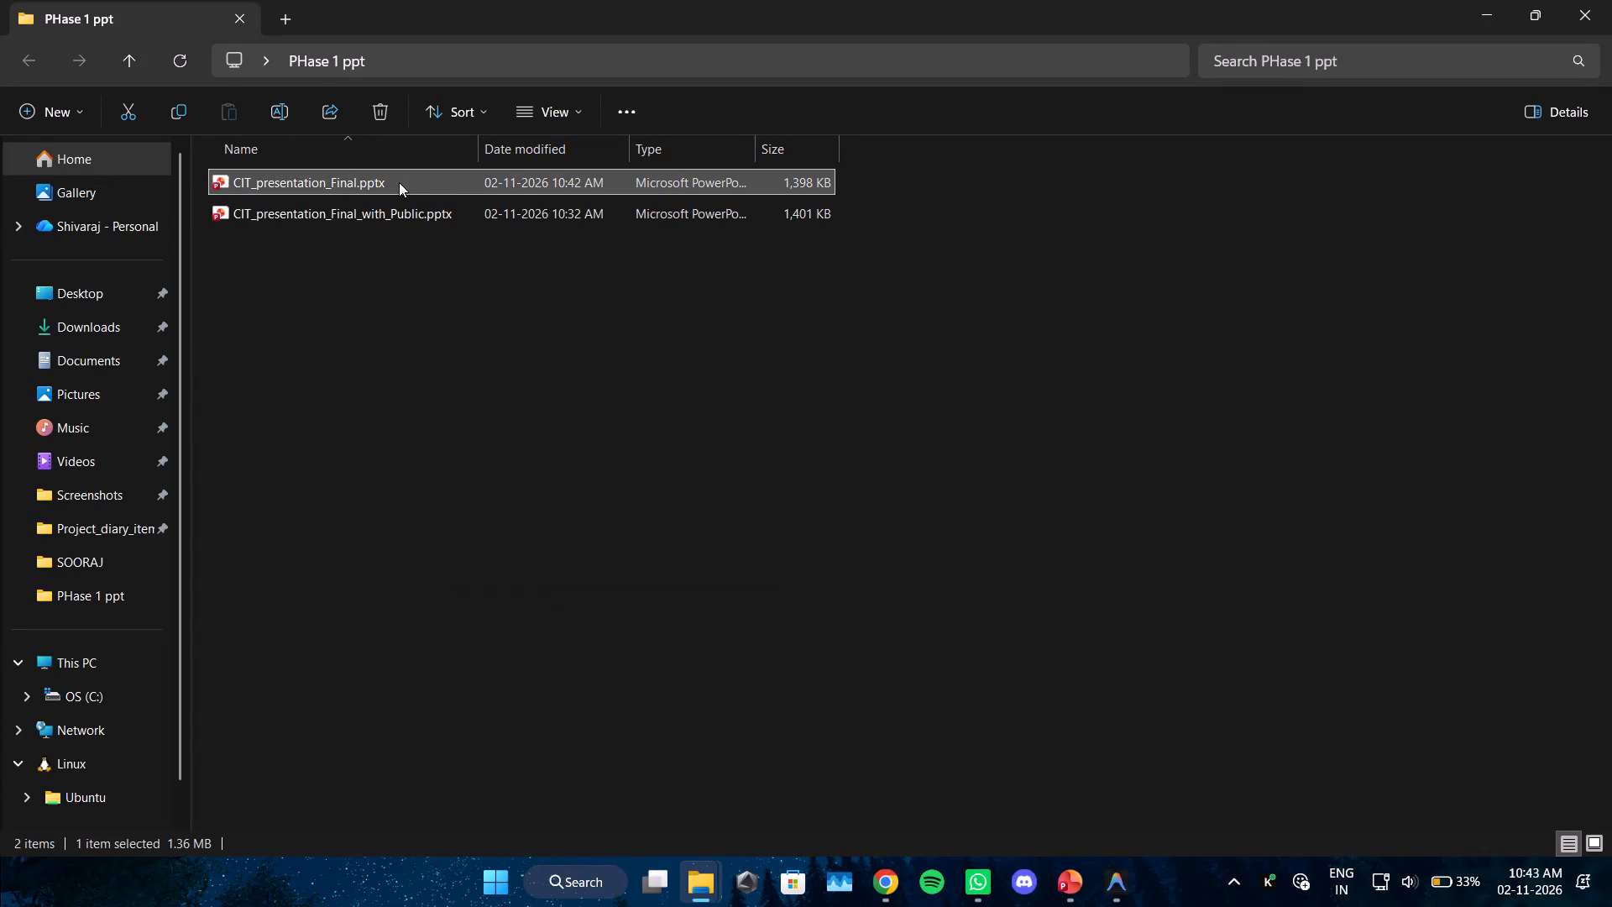
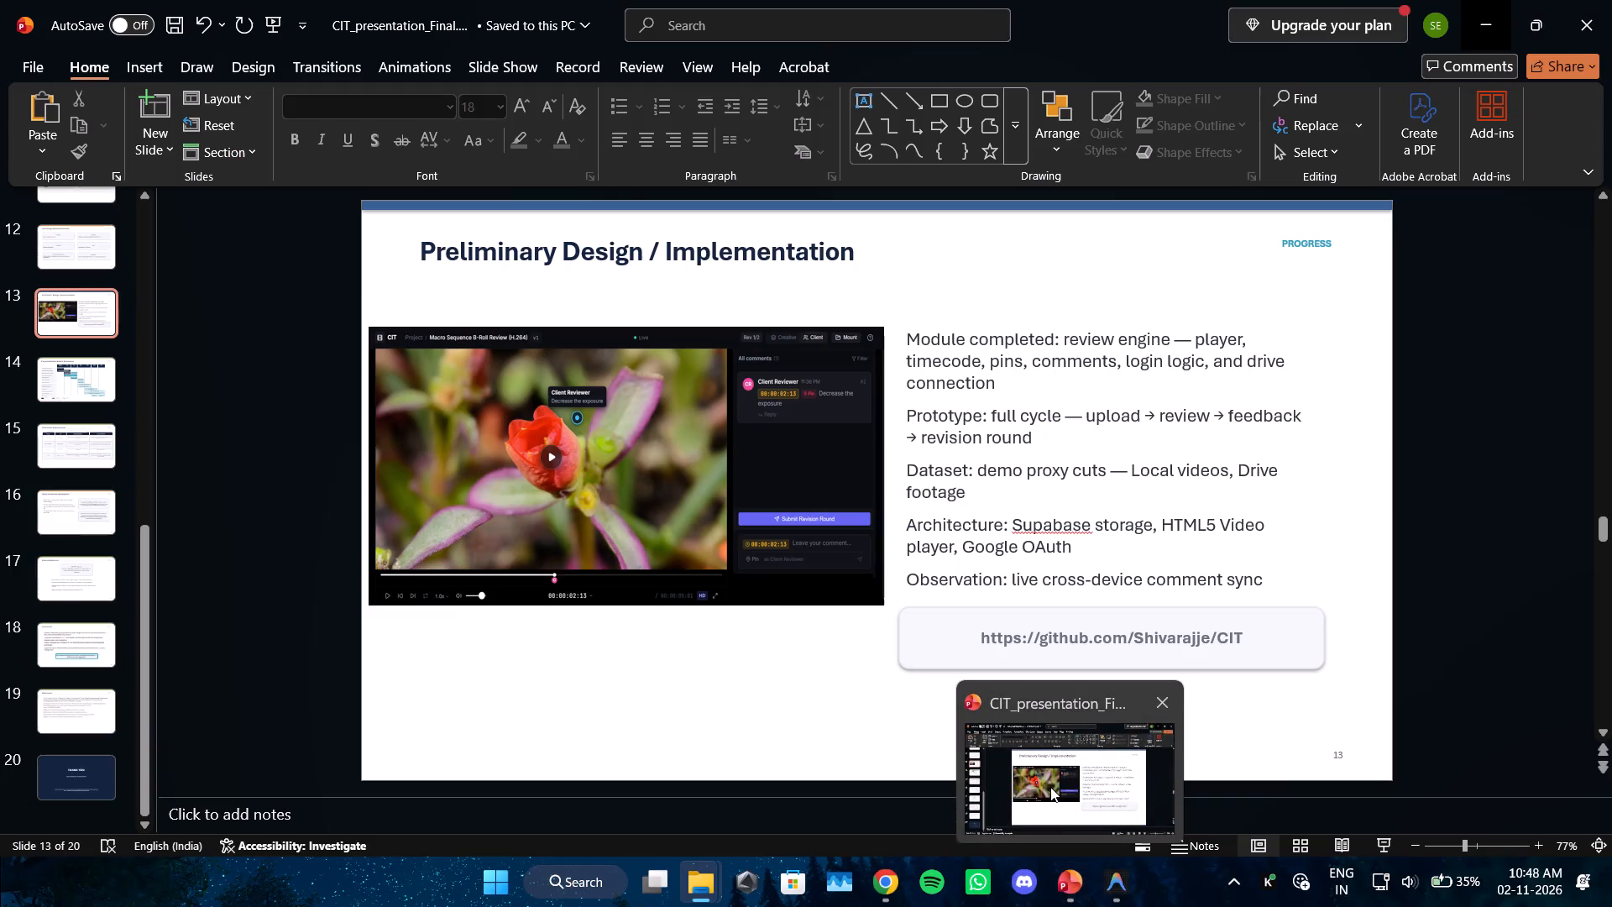
Switch to the CIT presentation in PowerPoint and review its slides from slide 13 onward, then back to slide 7, ending on Proposed Methodology.
{"action": "left_click", "coordinate": [1050, 787]}
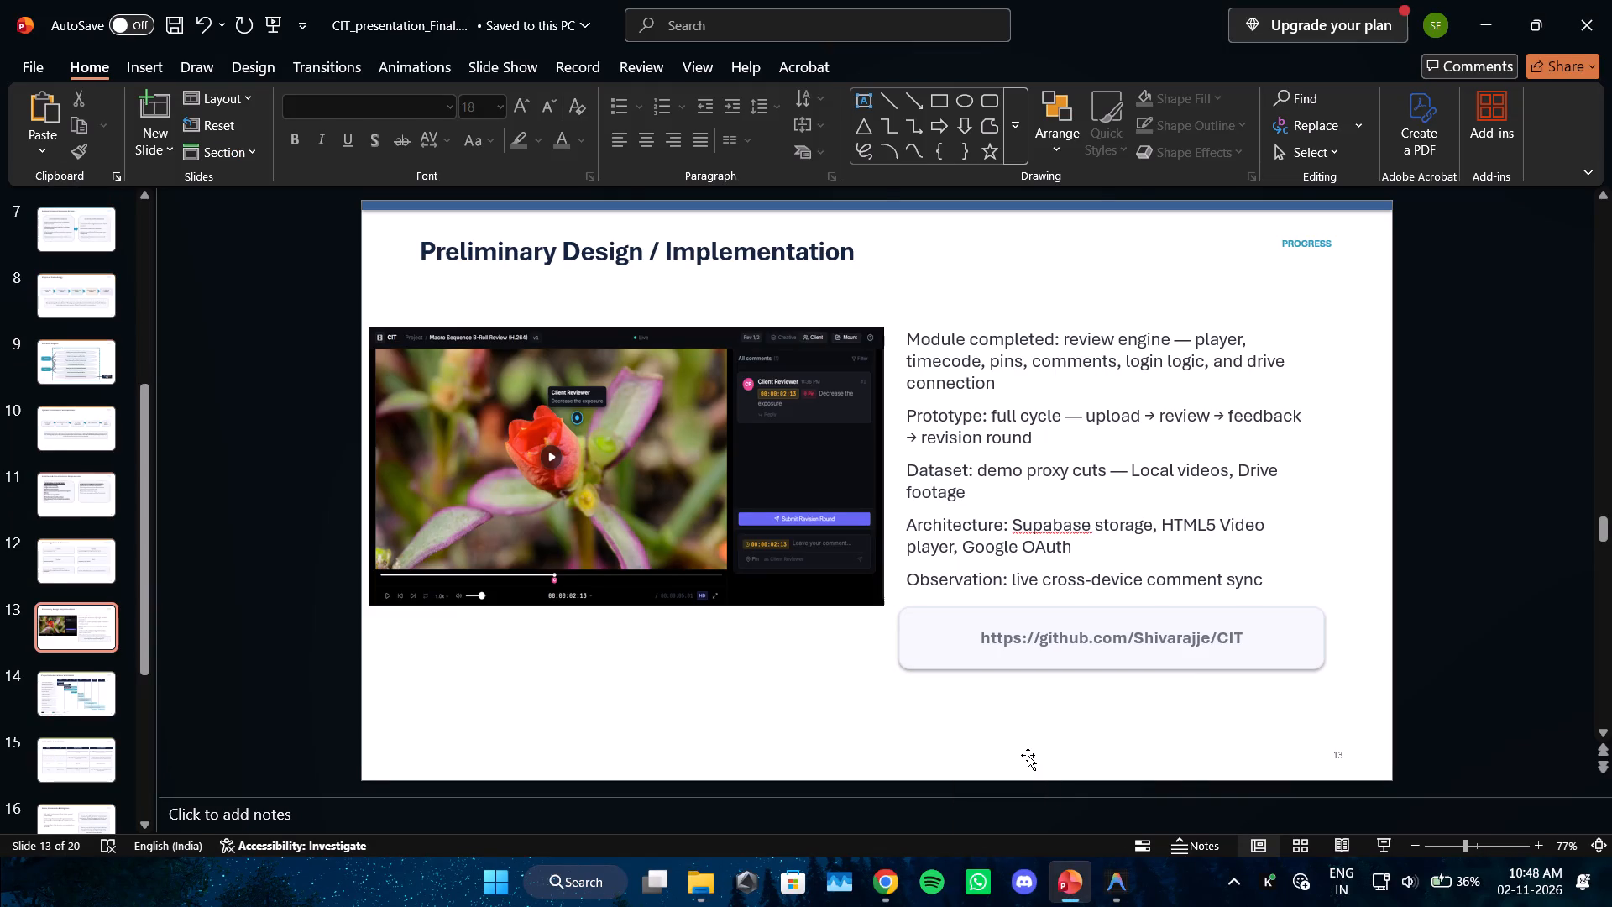
{"action": "key", "text": "Down"}
{"action": "key", "text": "Down"}
{"action": "key", "text": "Down"}
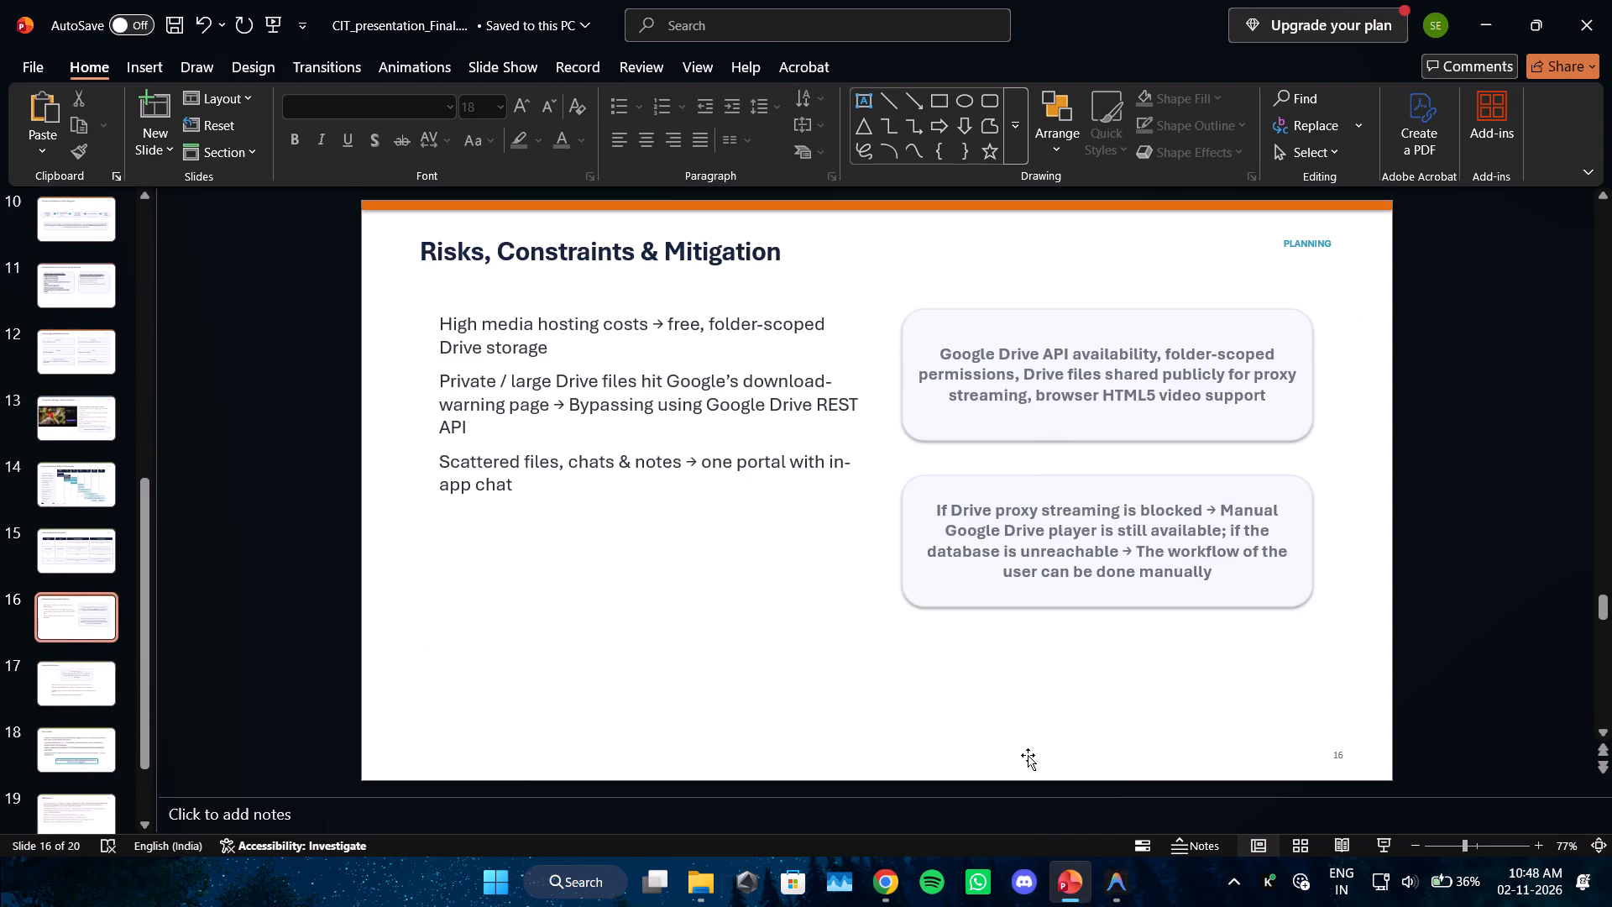
{"action": "key", "text": "Down"}
{"action": "key", "text": "Up"}
{"action": "key", "text": "Up"}
{"action": "key", "text": "Up"}
{"action": "key", "text": "Up"}
{"action": "key", "text": "Up"}
{"action": "key", "text": "Up"}
{"action": "key", "text": "Up"}
{"action": "key", "text": "Up"}
{"action": "key", "text": "Up"}
{"action": "key", "text": "Up"}
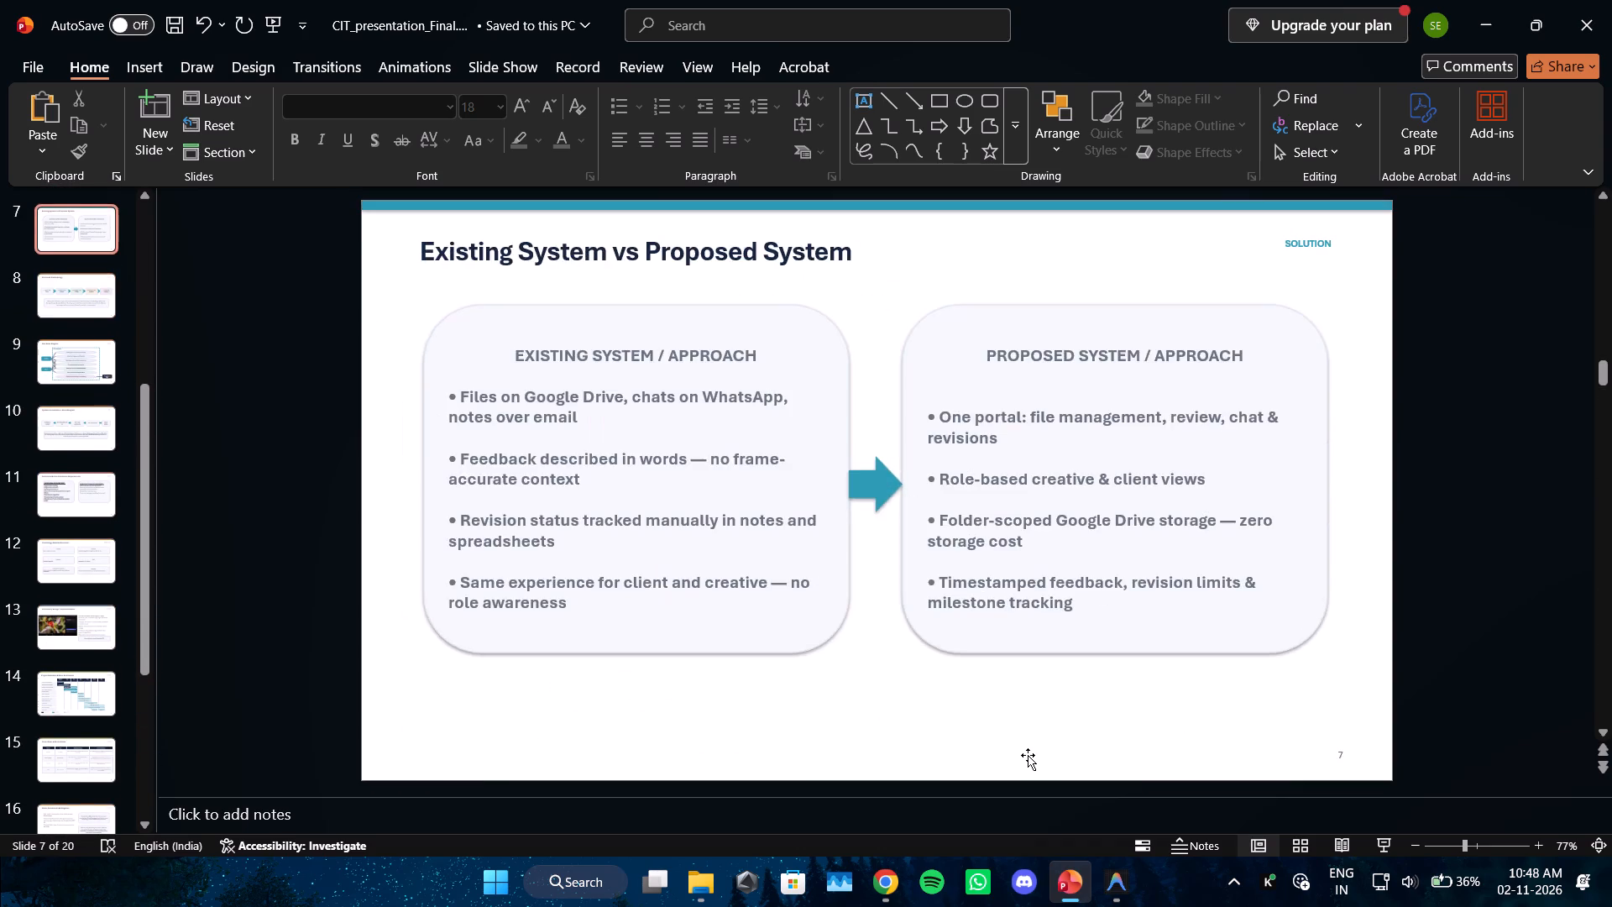
{"action": "key", "text": "Down"}
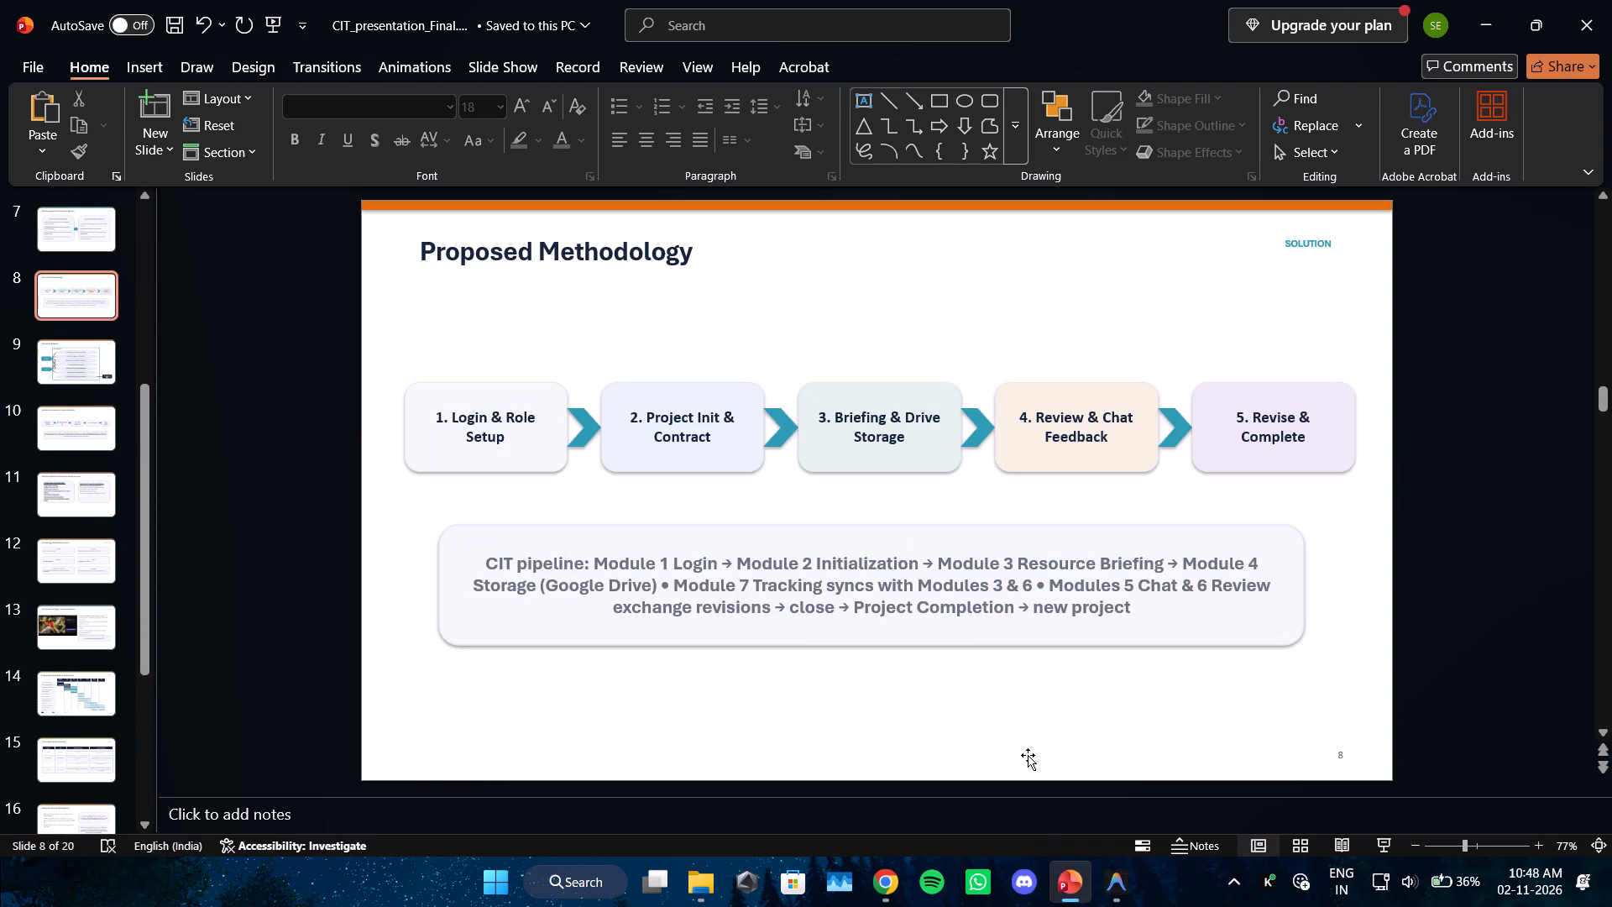
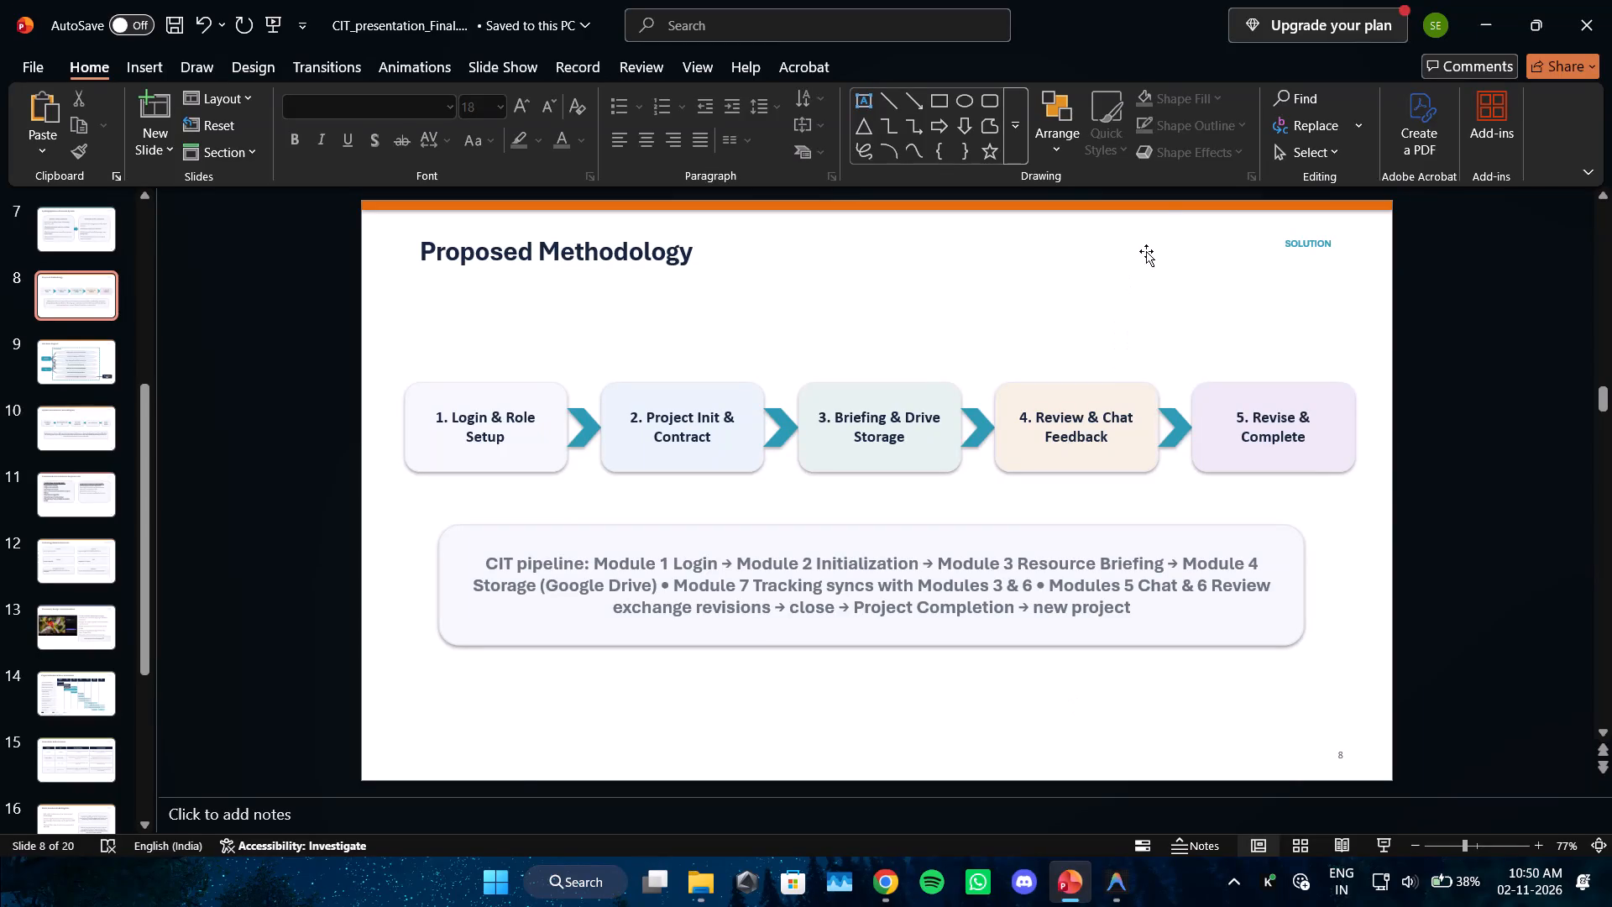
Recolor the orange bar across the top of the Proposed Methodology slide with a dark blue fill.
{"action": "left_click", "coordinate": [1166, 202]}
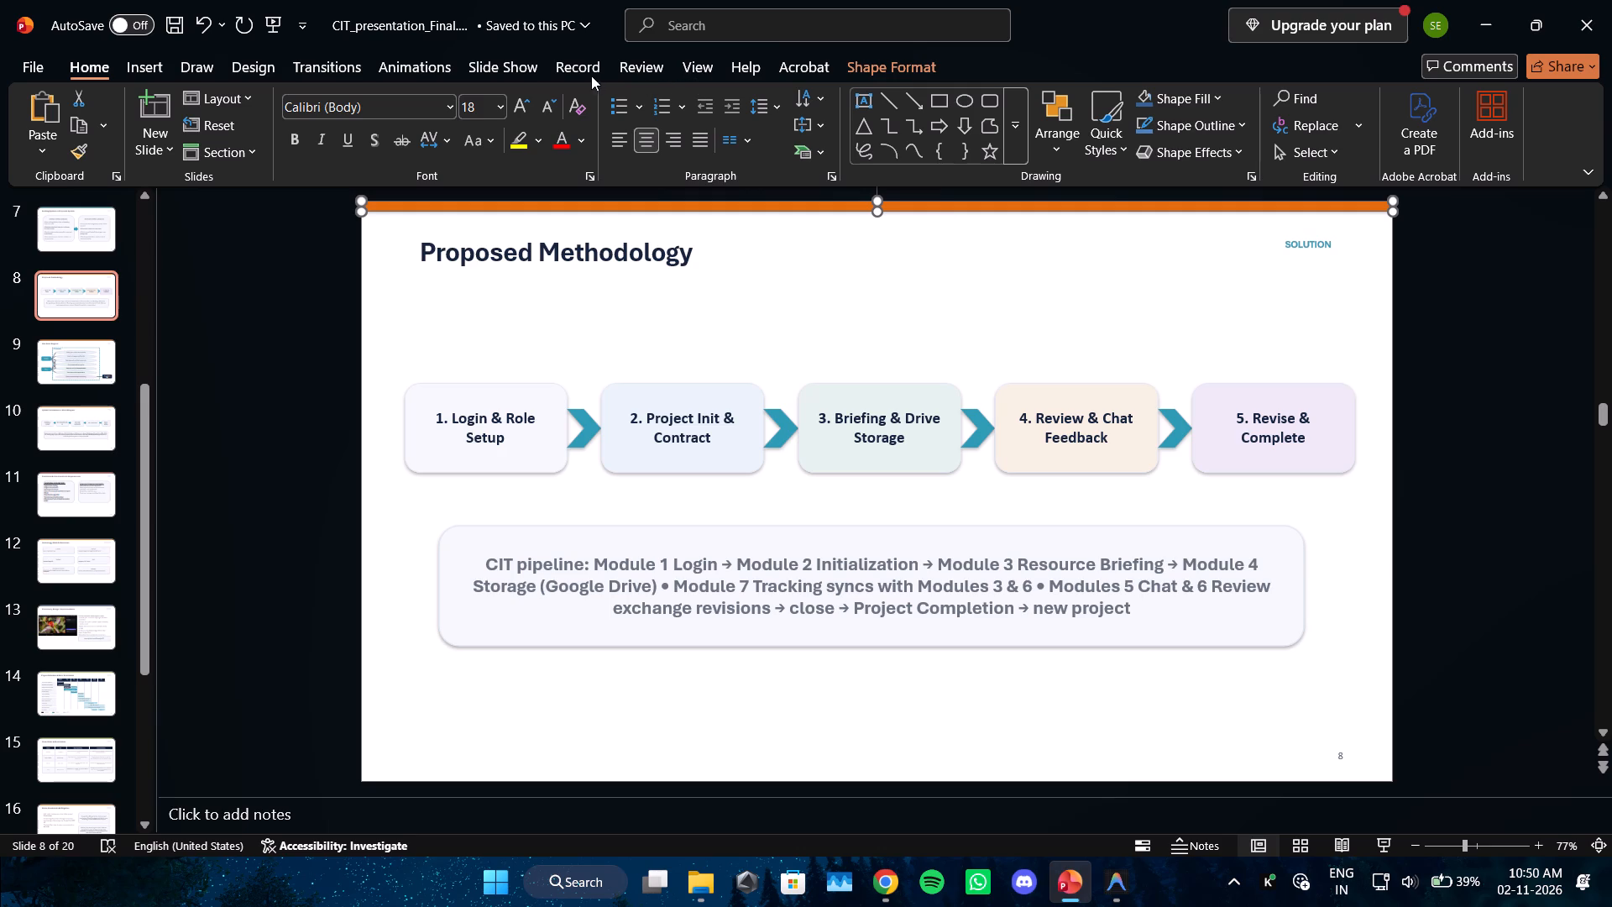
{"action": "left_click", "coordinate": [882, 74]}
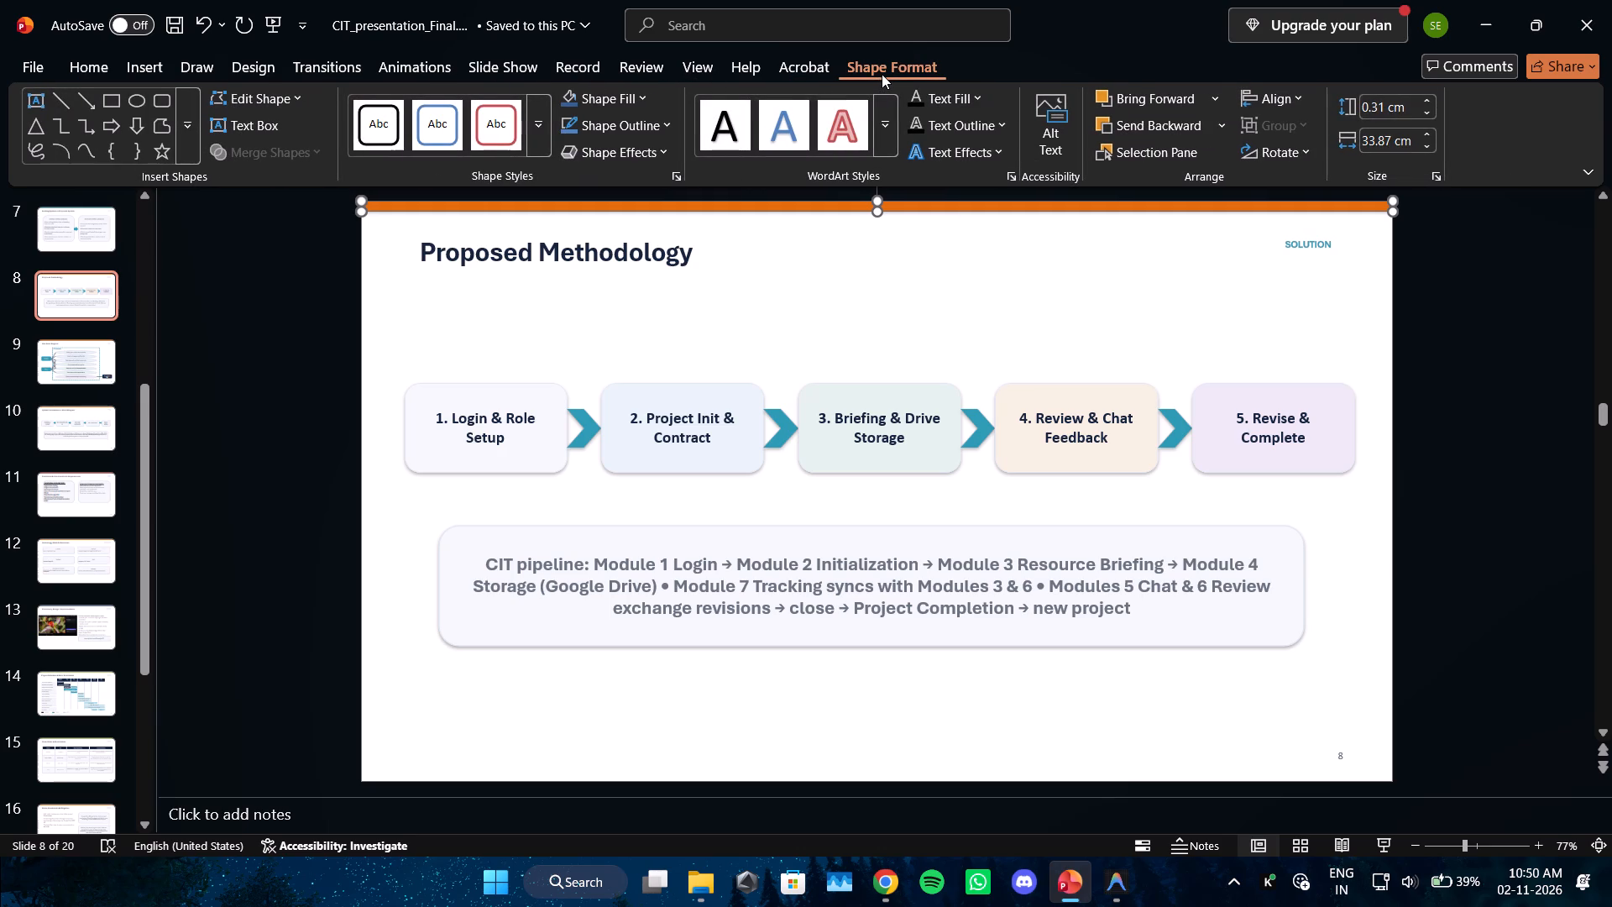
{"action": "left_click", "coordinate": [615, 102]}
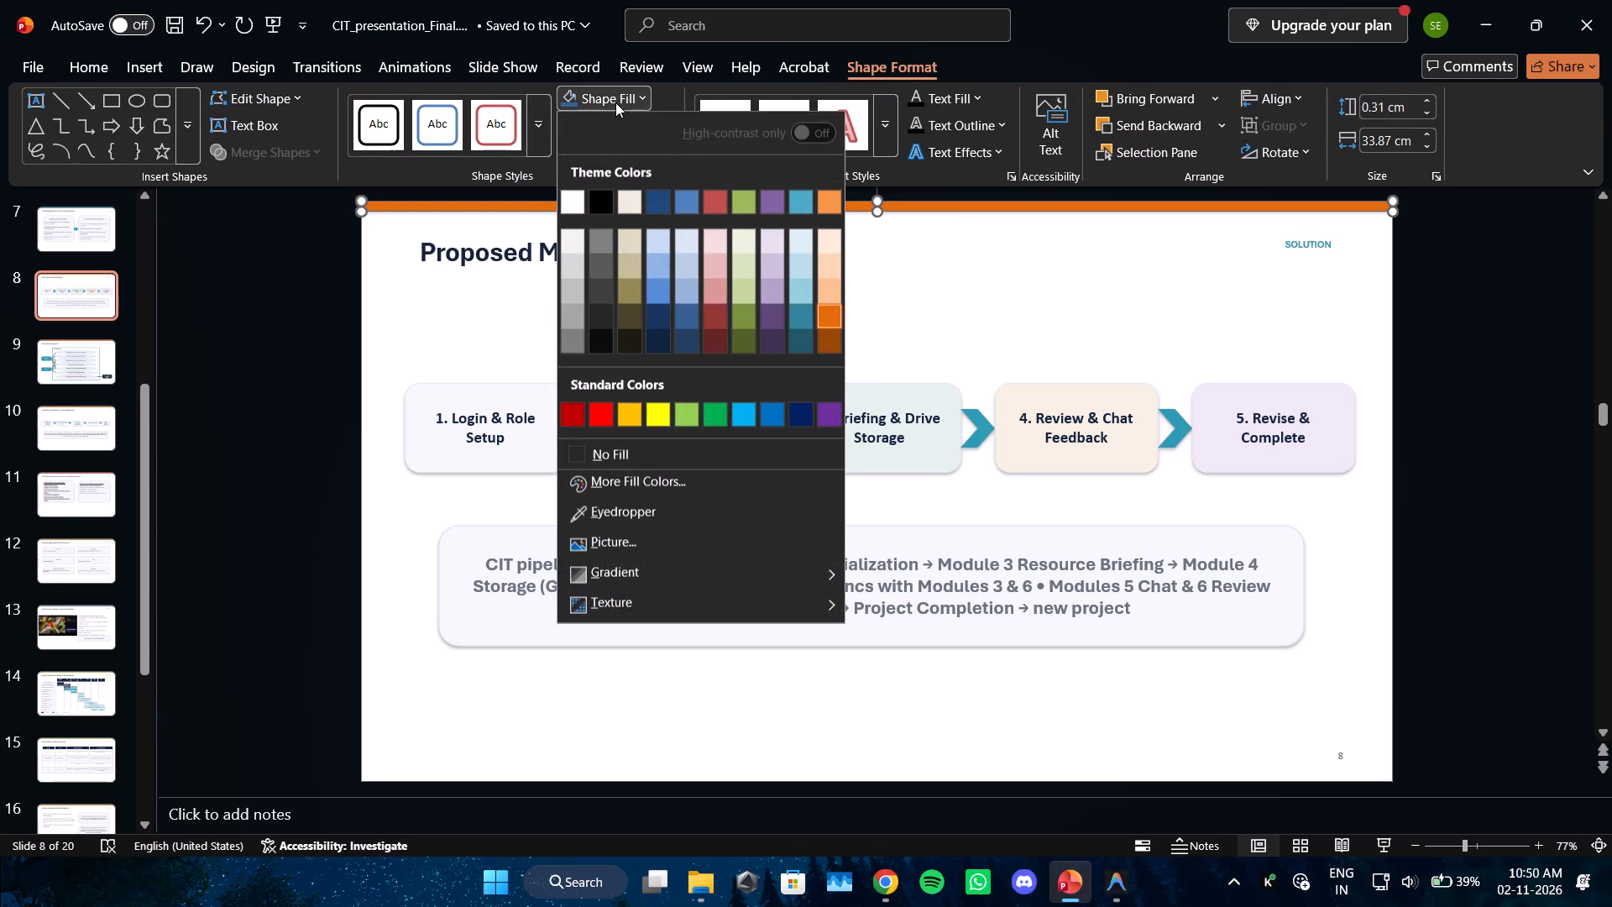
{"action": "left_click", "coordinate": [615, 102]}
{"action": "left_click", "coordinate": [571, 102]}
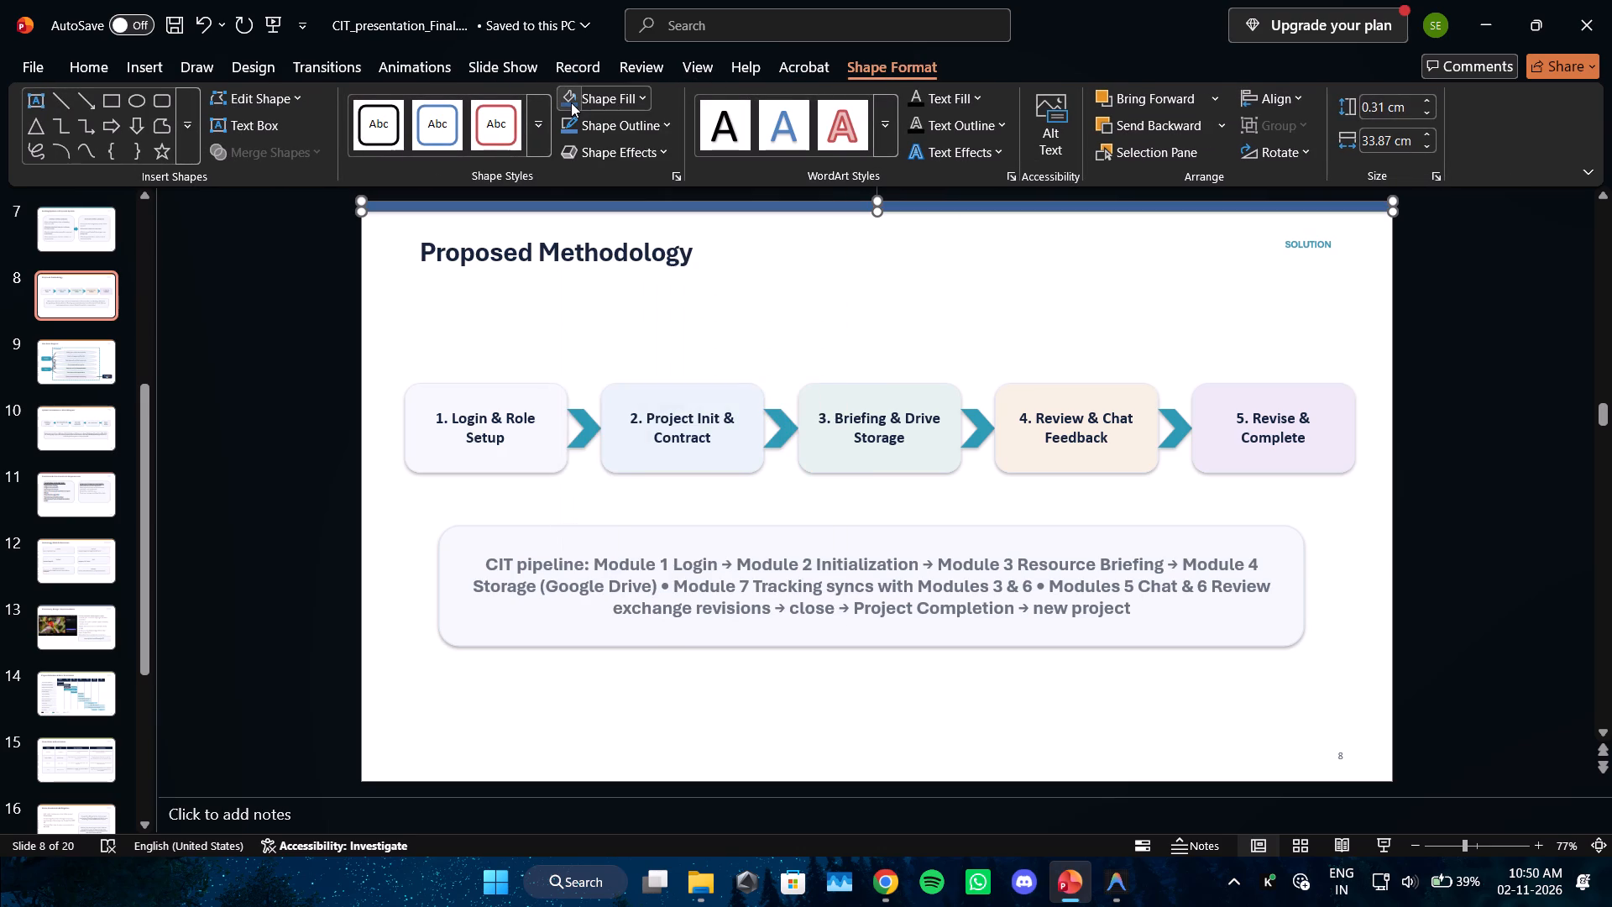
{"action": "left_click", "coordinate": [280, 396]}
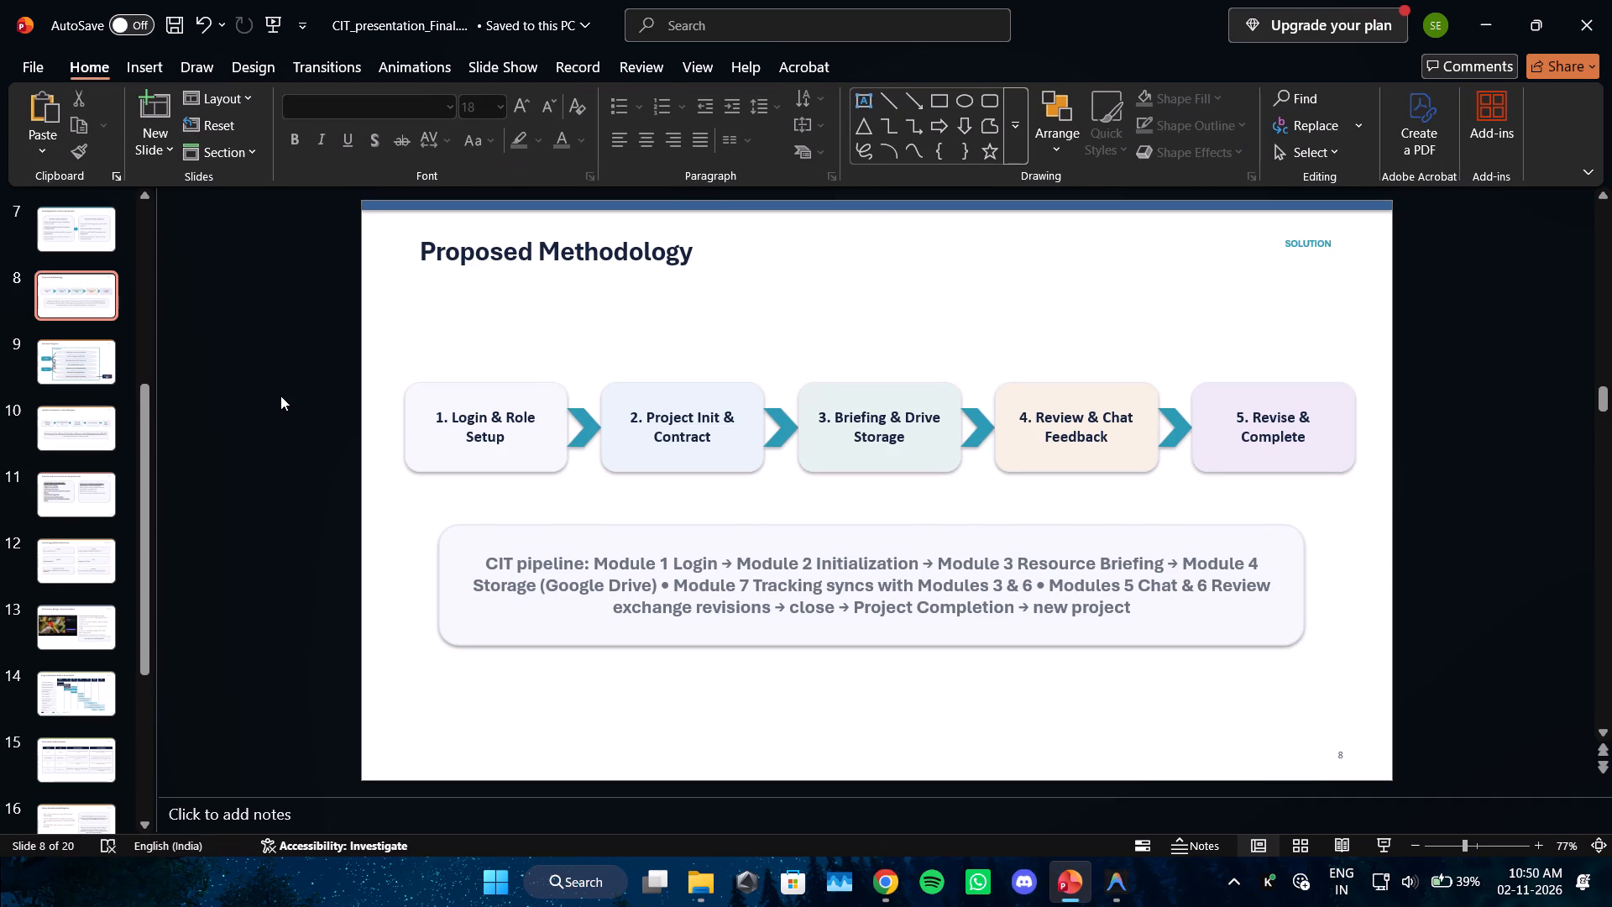
Review slides 1 to 8, comparing the top bar colours with the one on Proposed Methodology.
{"action": "key", "text": "Up"}
{"action": "key", "text": "Up"}
{"action": "key", "text": "Up"}
{"action": "key", "text": "Up"}
{"action": "key", "text": "Up"}
{"action": "key", "text": "Up"}
{"action": "key", "text": "Up"}
{"action": "key", "text": "Down"}
{"action": "key", "text": "Down"}
{"action": "key", "text": "Down"}
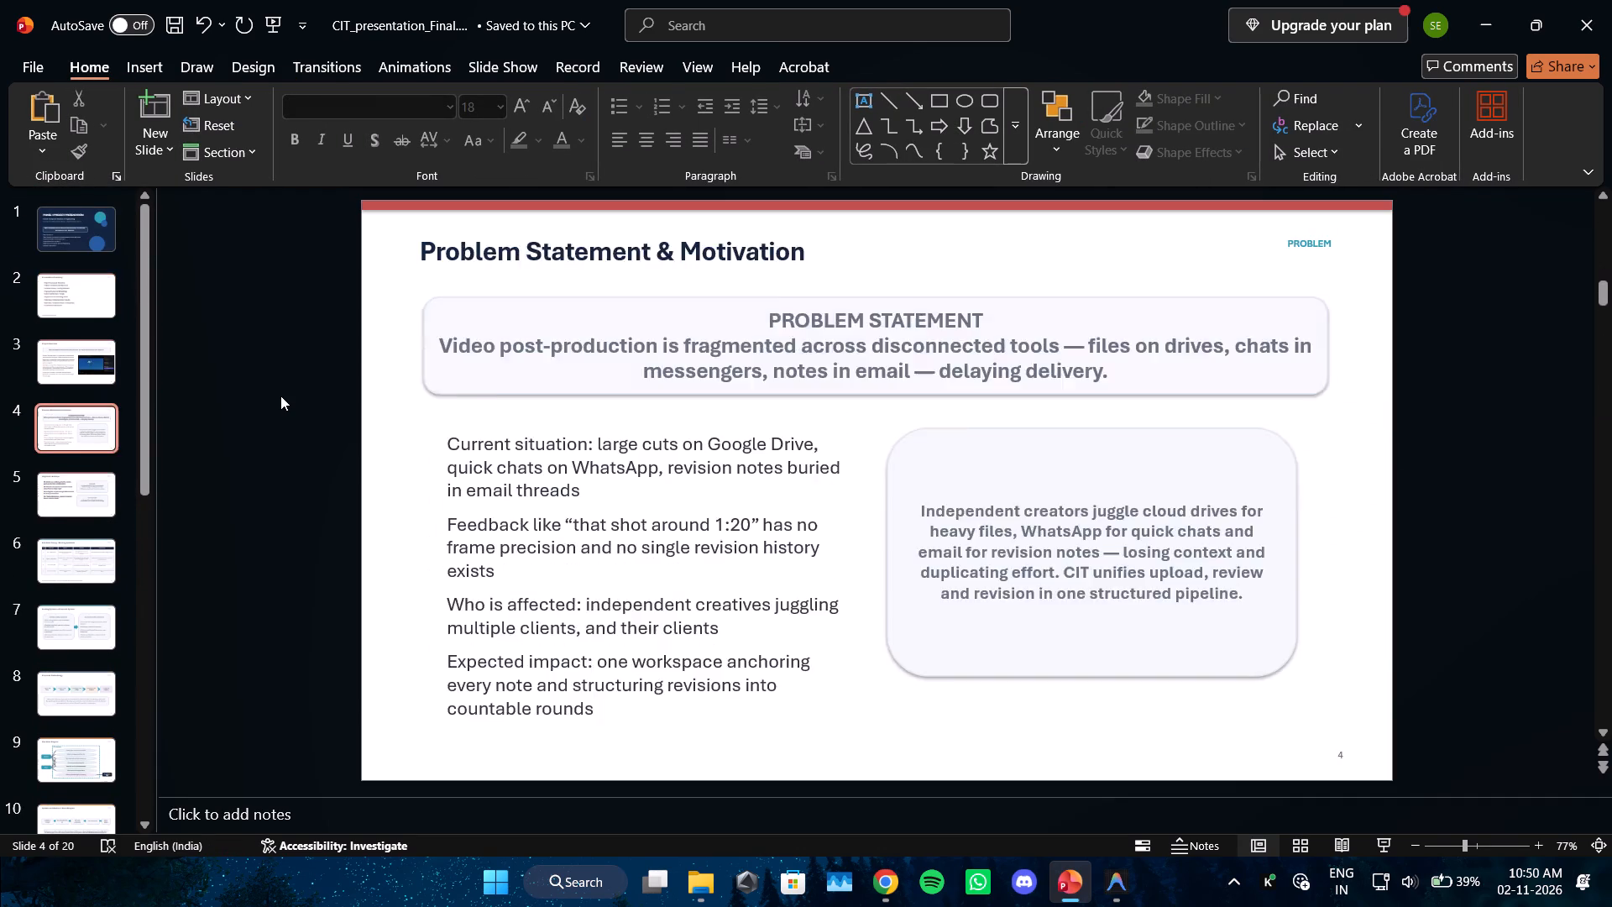
{"action": "key", "text": "Down"}
{"action": "key", "text": "Down"}
{"action": "key", "text": "Down"}
{"action": "key", "text": "Down"}
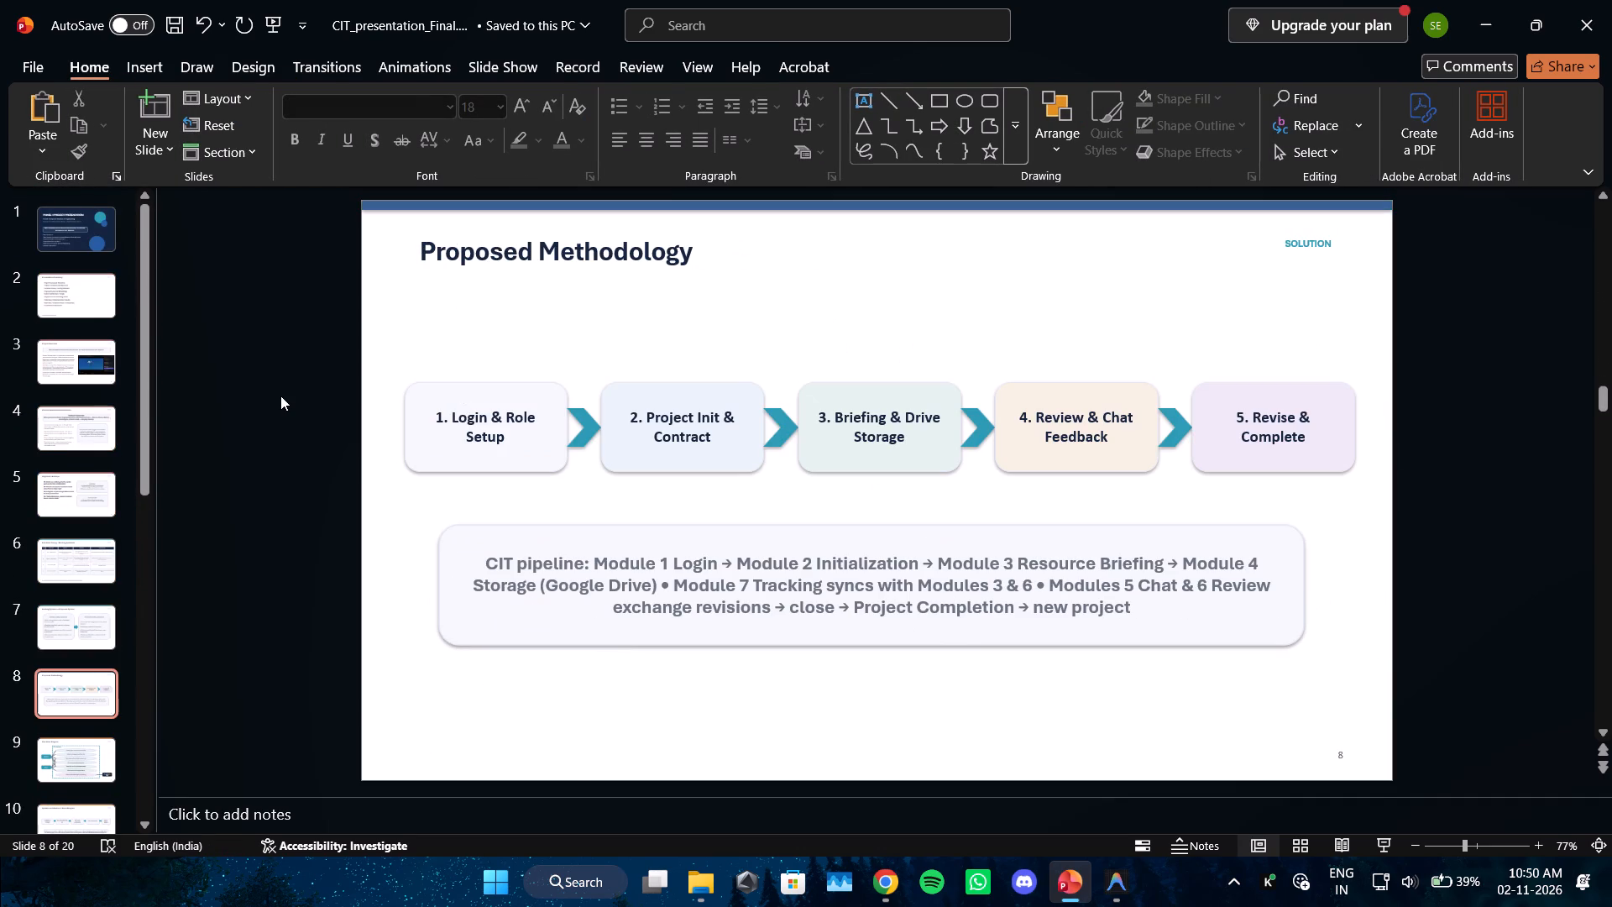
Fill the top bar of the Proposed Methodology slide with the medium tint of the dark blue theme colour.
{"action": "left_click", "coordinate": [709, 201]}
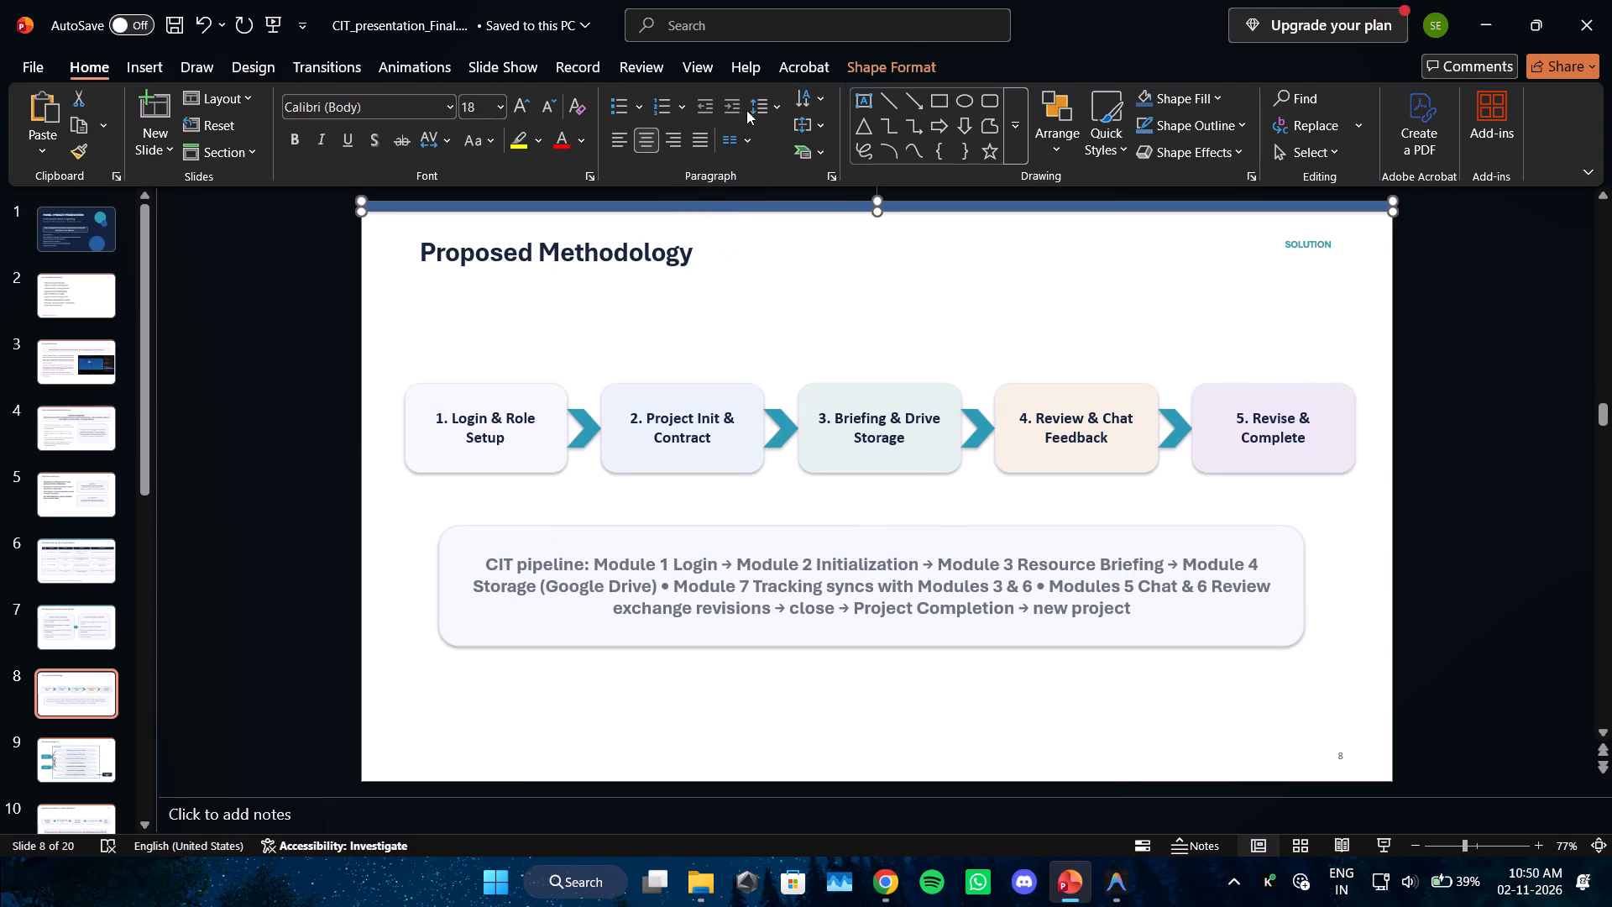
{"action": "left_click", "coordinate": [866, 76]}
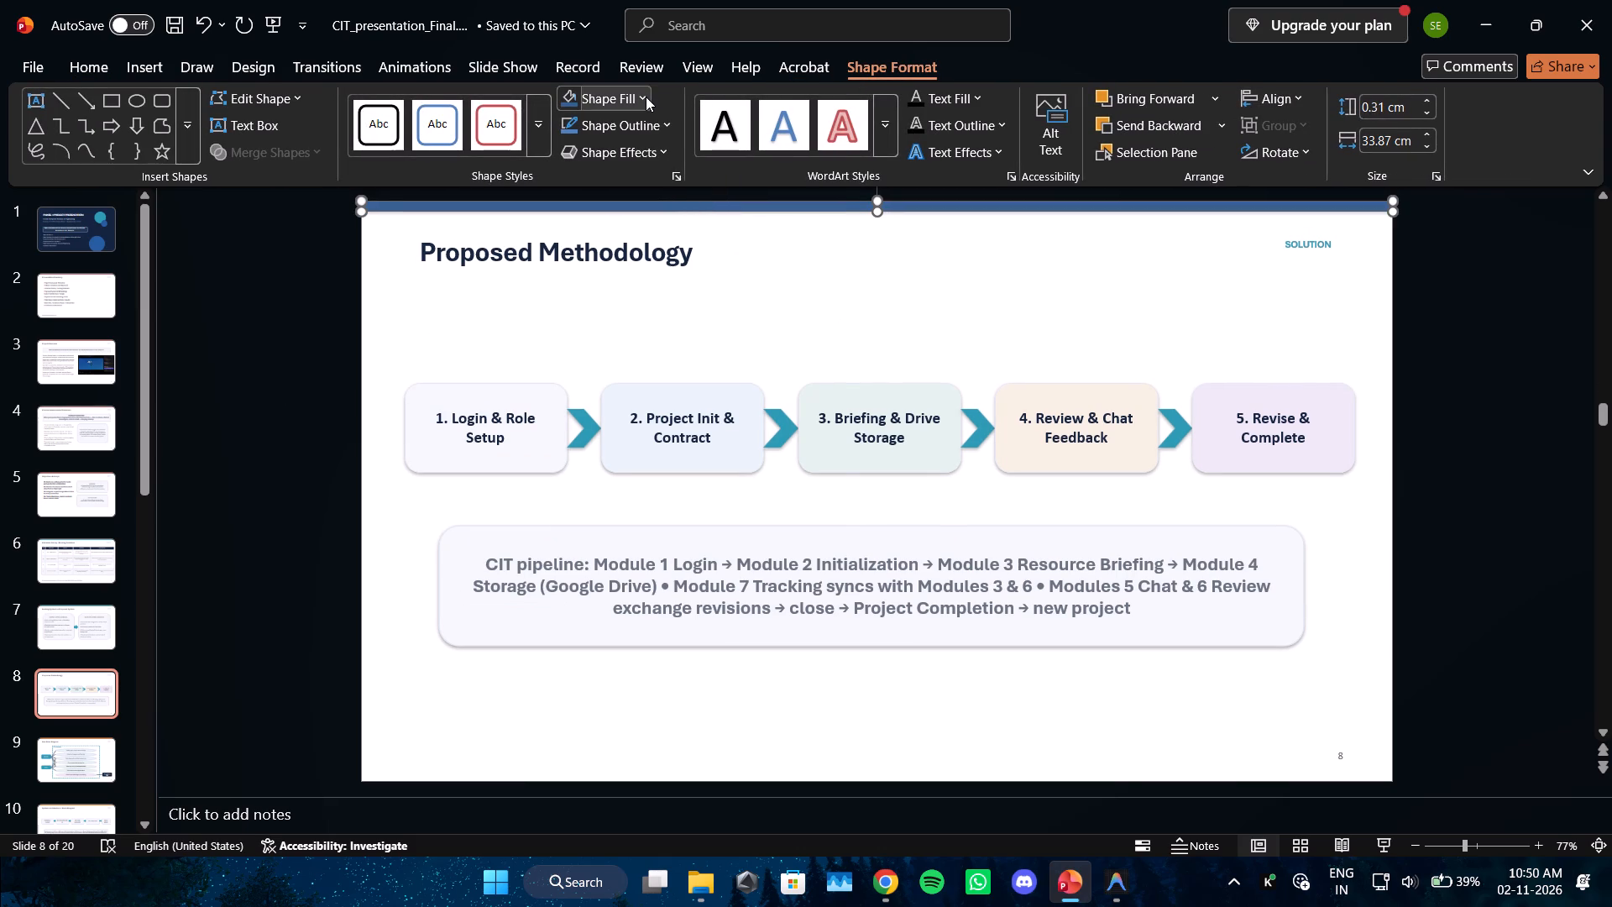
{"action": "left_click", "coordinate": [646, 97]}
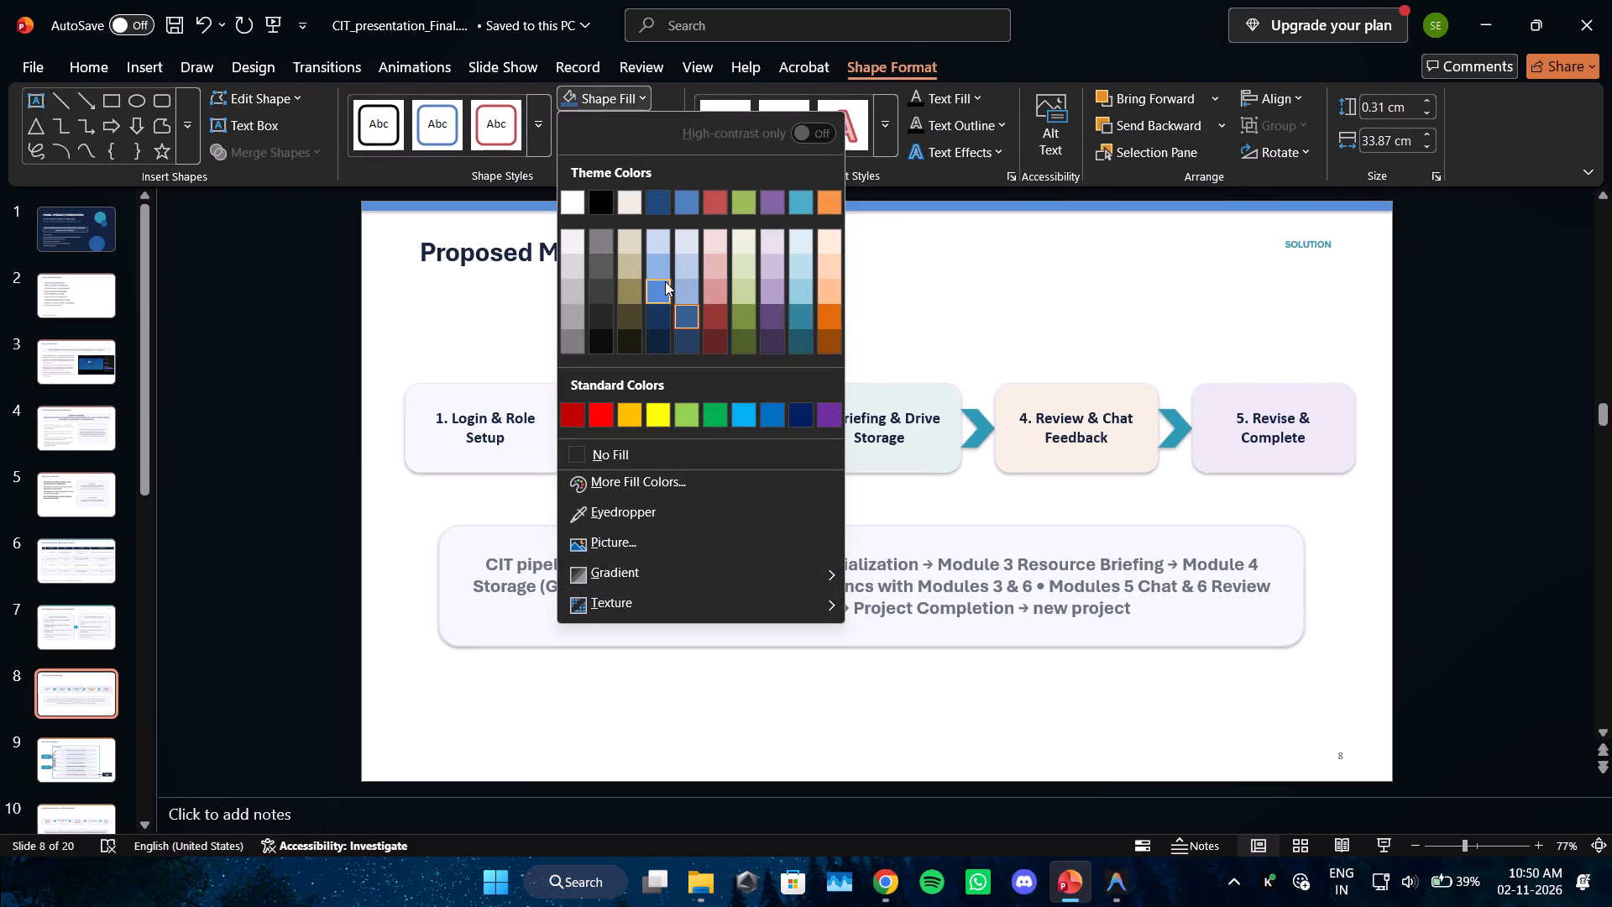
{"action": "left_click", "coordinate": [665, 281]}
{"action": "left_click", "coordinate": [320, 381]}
Compare the top bar colour of the Proposed Methodology slide with those of its neighbouring slides.
{"action": "key", "text": "Down"}
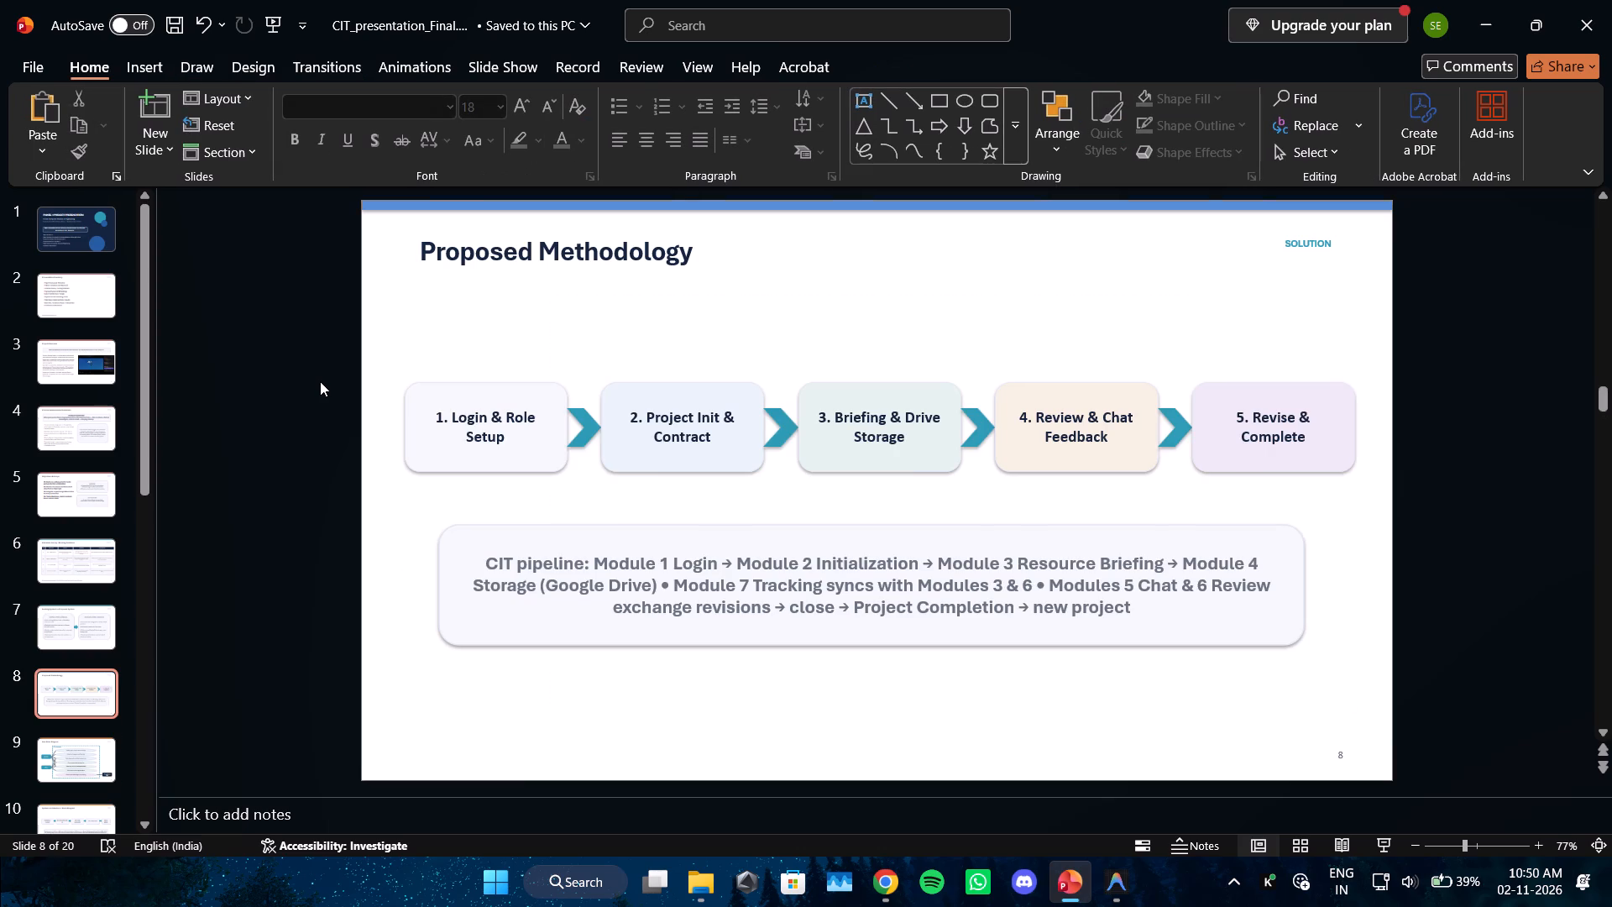
{"action": "key", "text": "Up"}
{"action": "key", "text": "Up"}
{"action": "key", "text": "Up"}
{"action": "key", "text": "Up"}
{"action": "key", "text": "Down"}
{"action": "key", "text": "Down"}
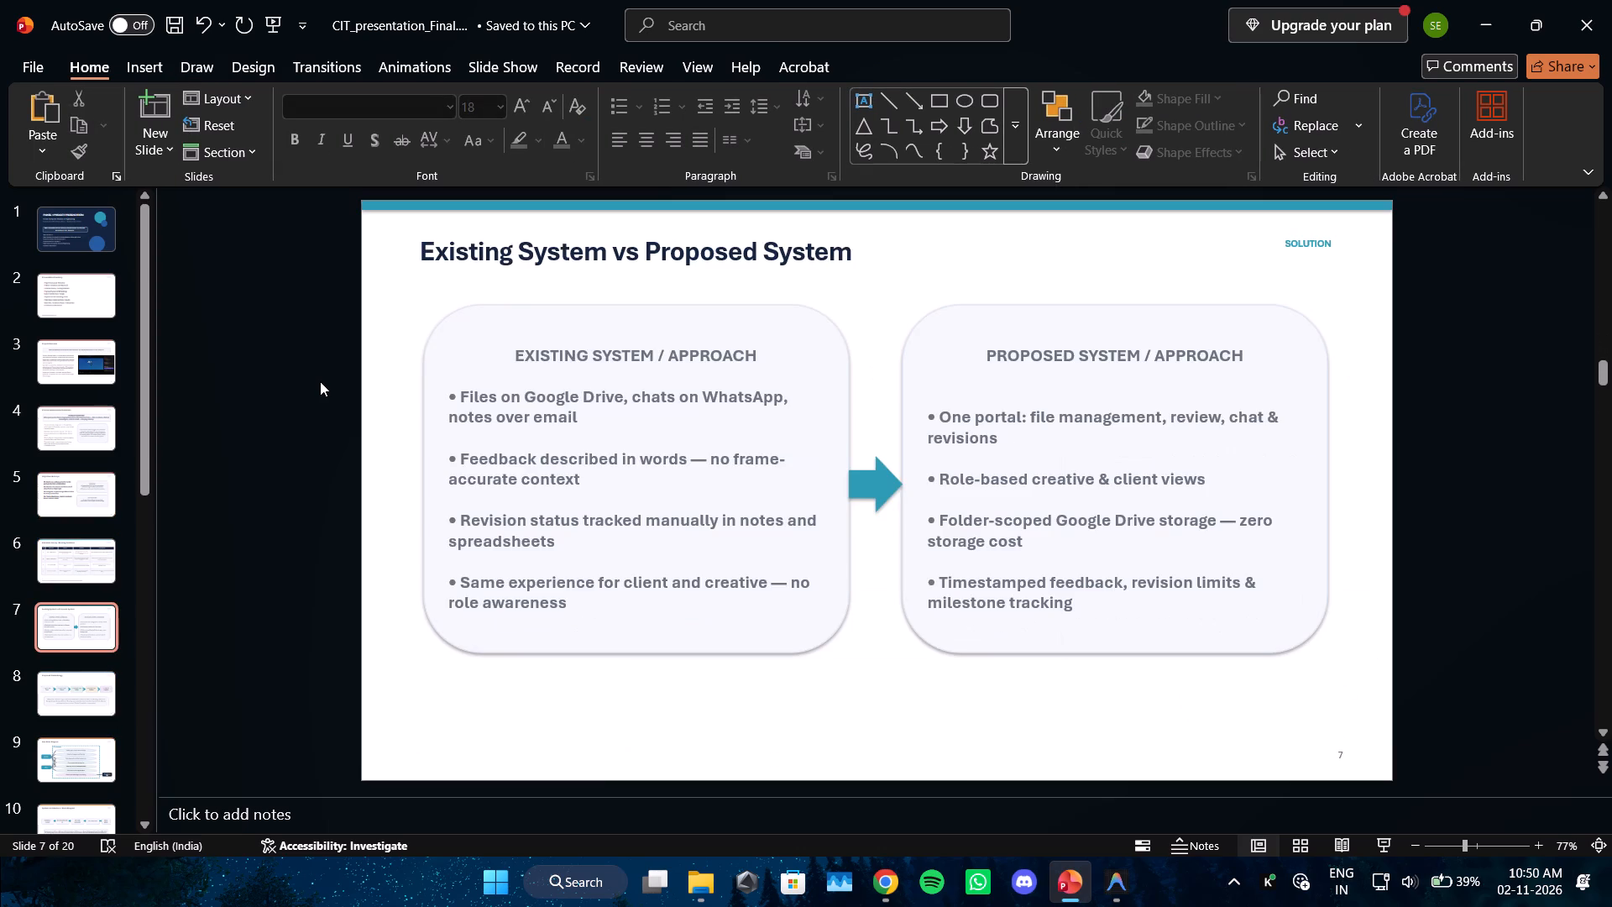
{"action": "key", "text": "Up"}
{"action": "key", "text": "Down"}
{"action": "key", "text": "Down"}
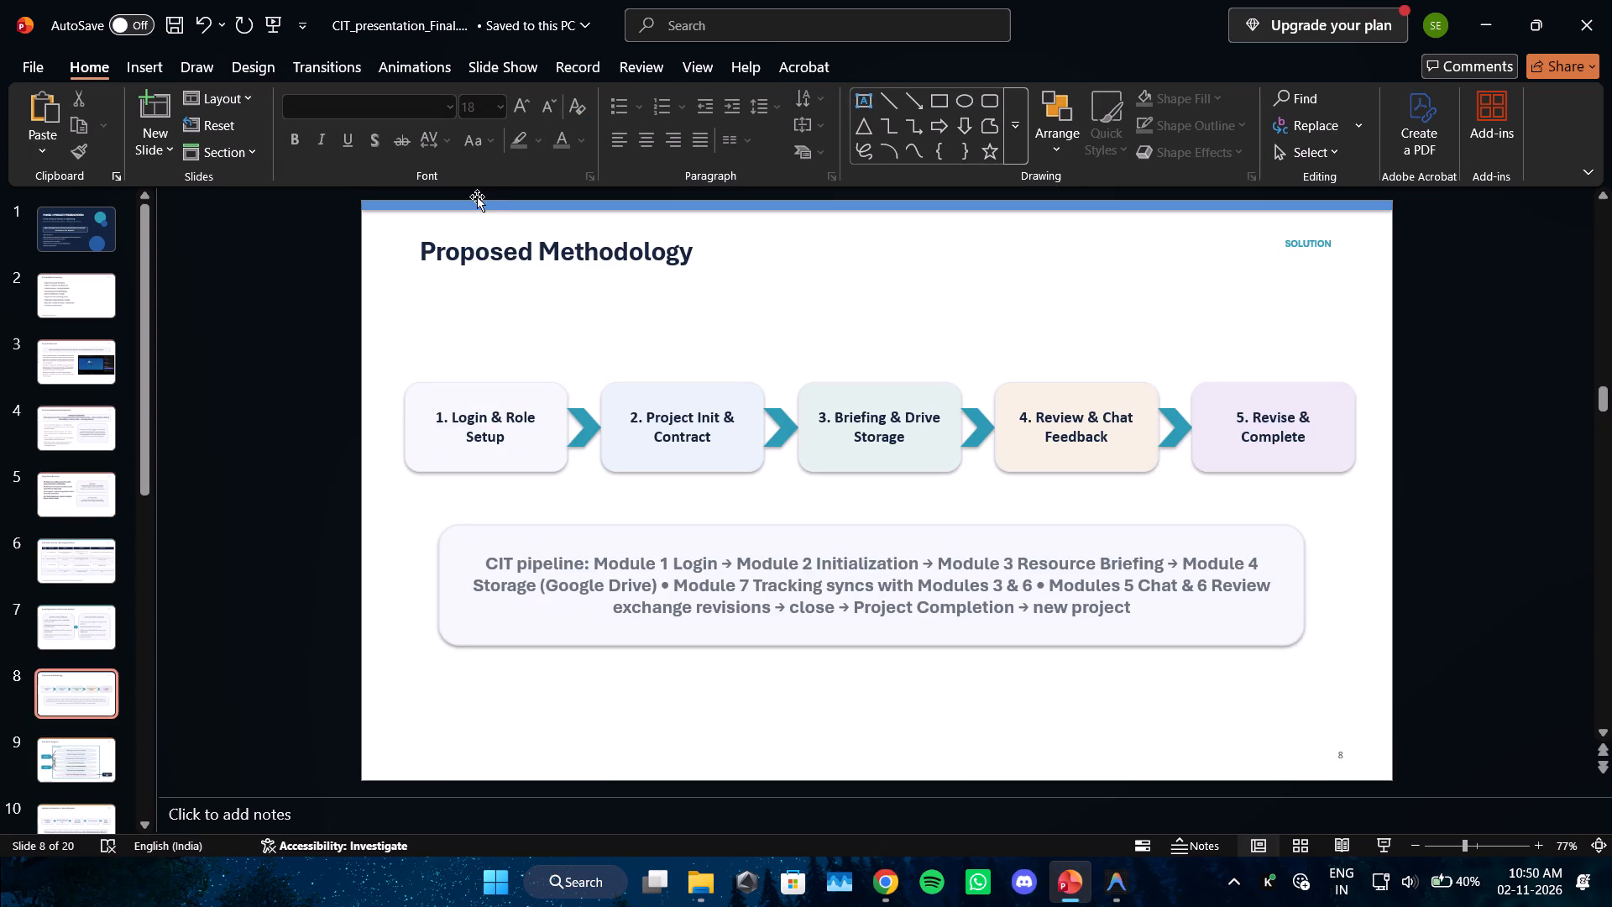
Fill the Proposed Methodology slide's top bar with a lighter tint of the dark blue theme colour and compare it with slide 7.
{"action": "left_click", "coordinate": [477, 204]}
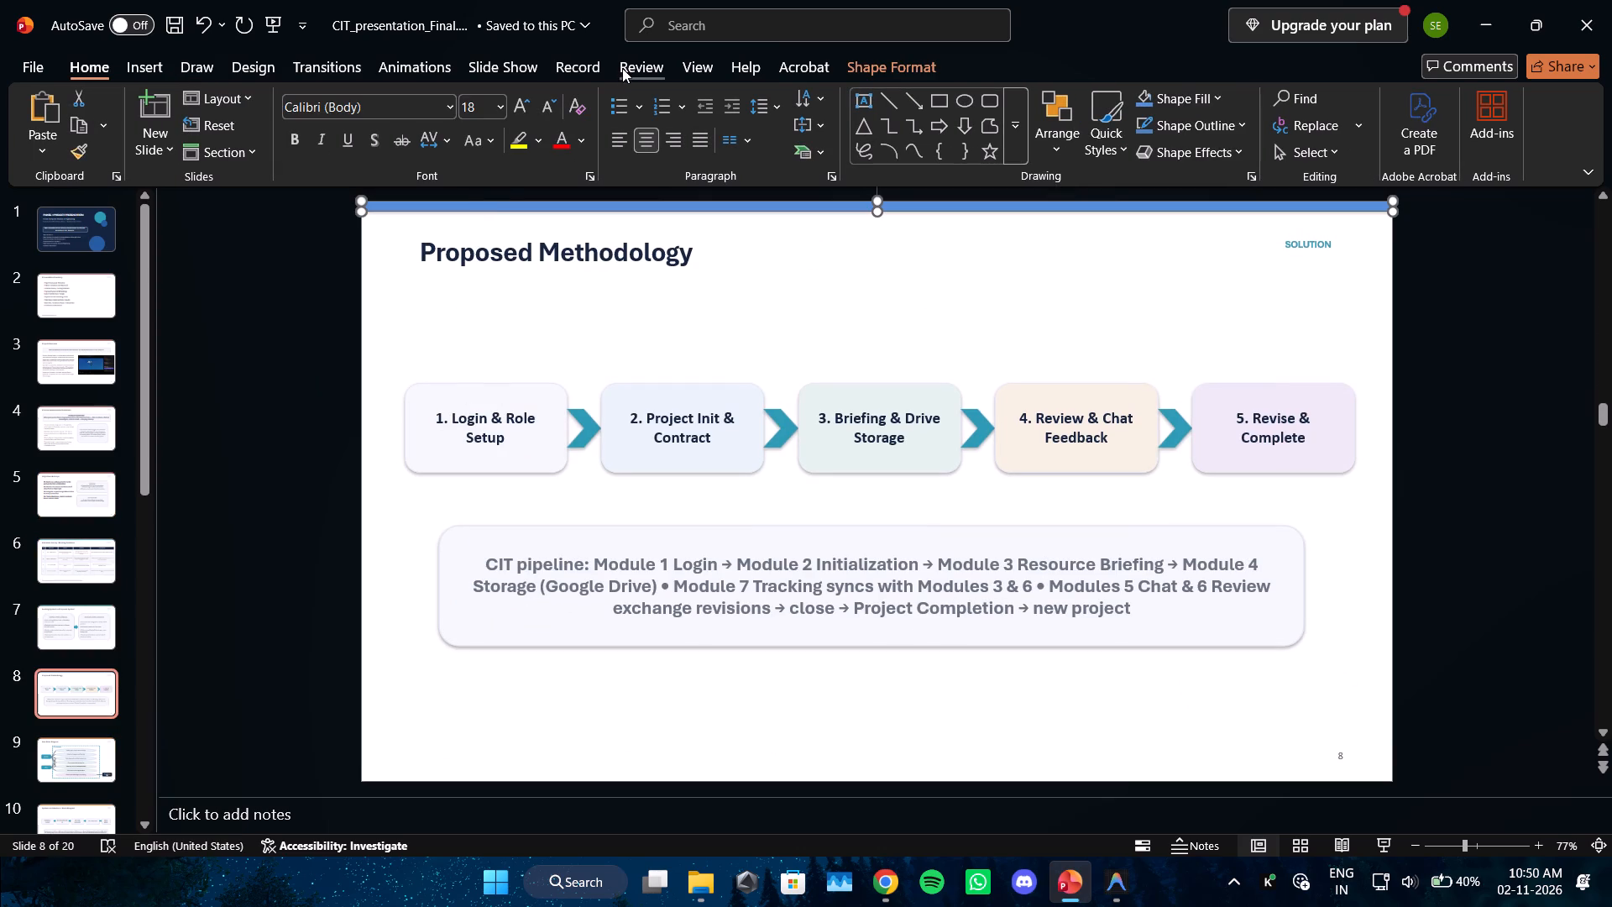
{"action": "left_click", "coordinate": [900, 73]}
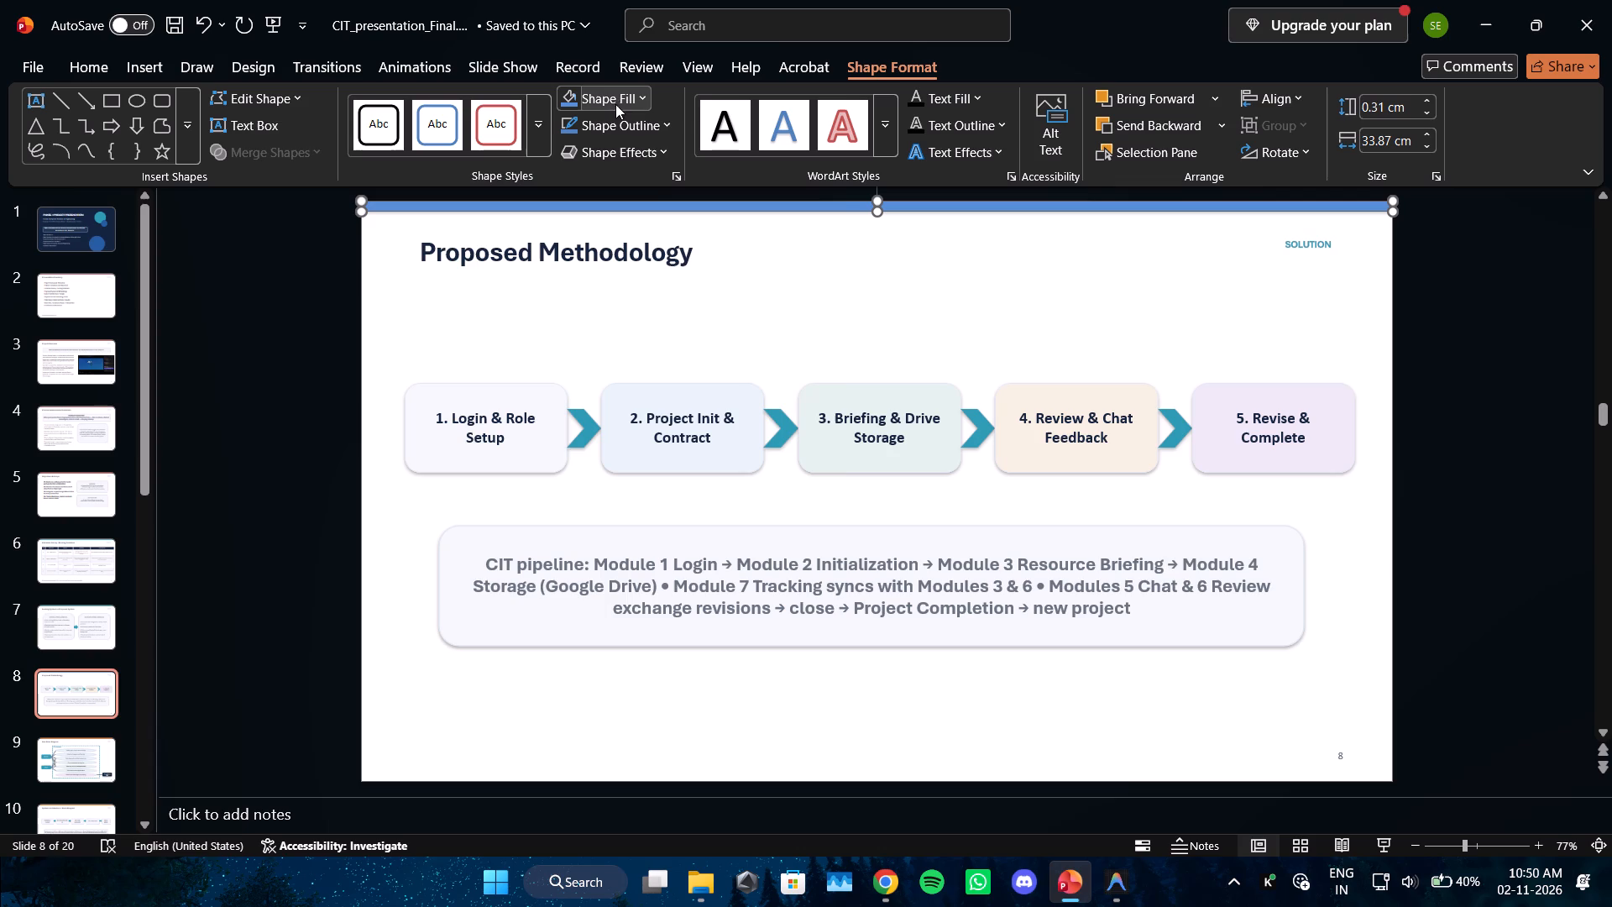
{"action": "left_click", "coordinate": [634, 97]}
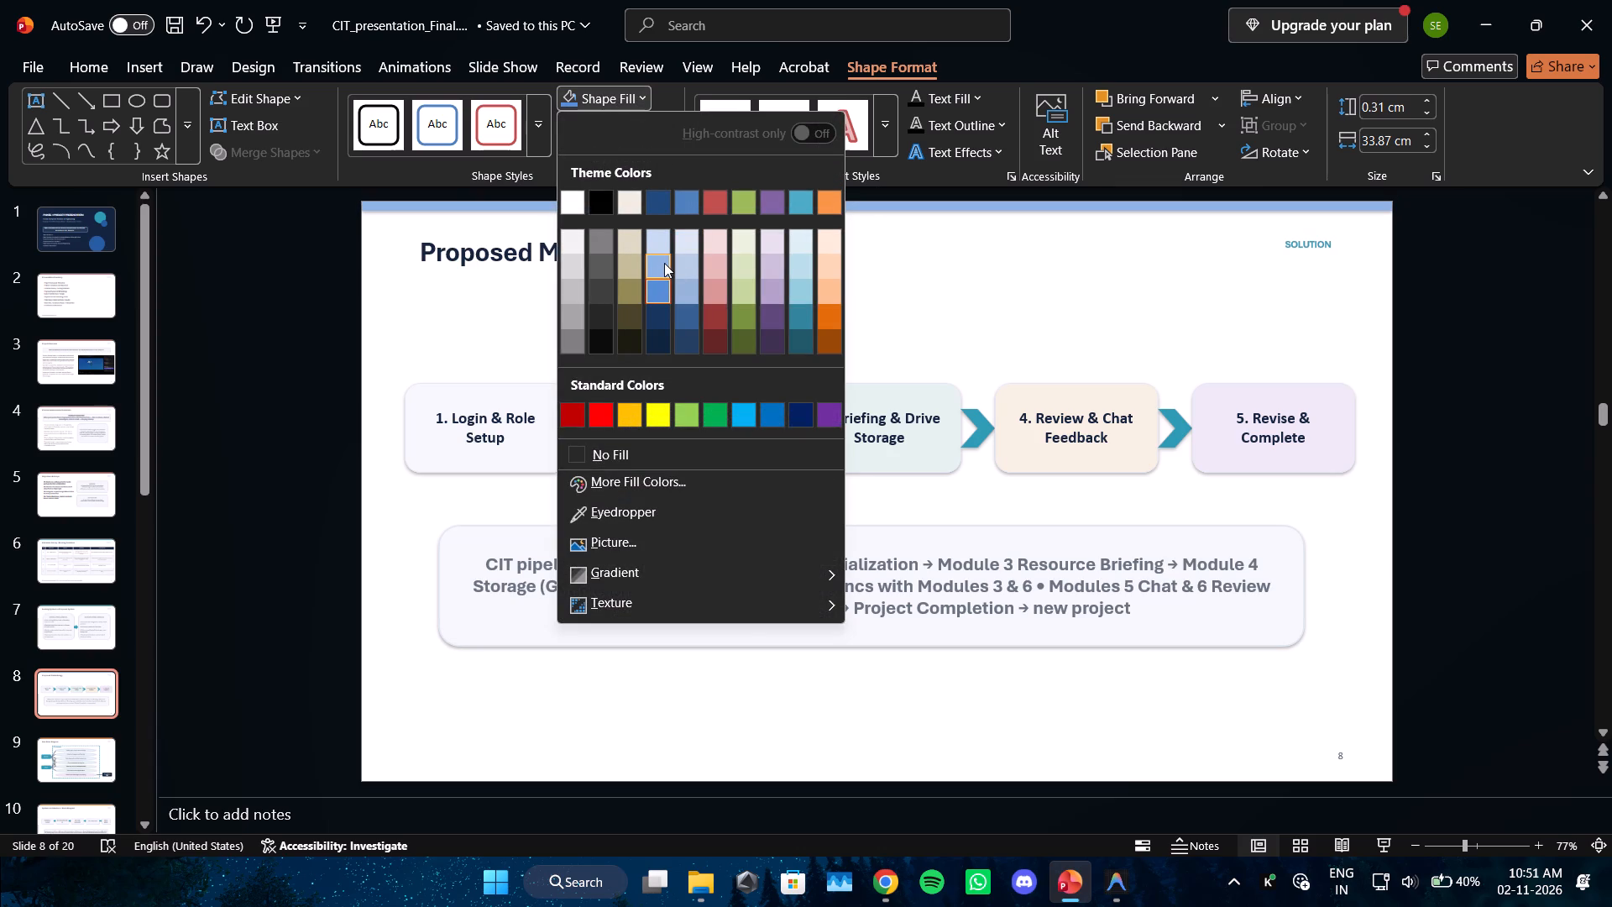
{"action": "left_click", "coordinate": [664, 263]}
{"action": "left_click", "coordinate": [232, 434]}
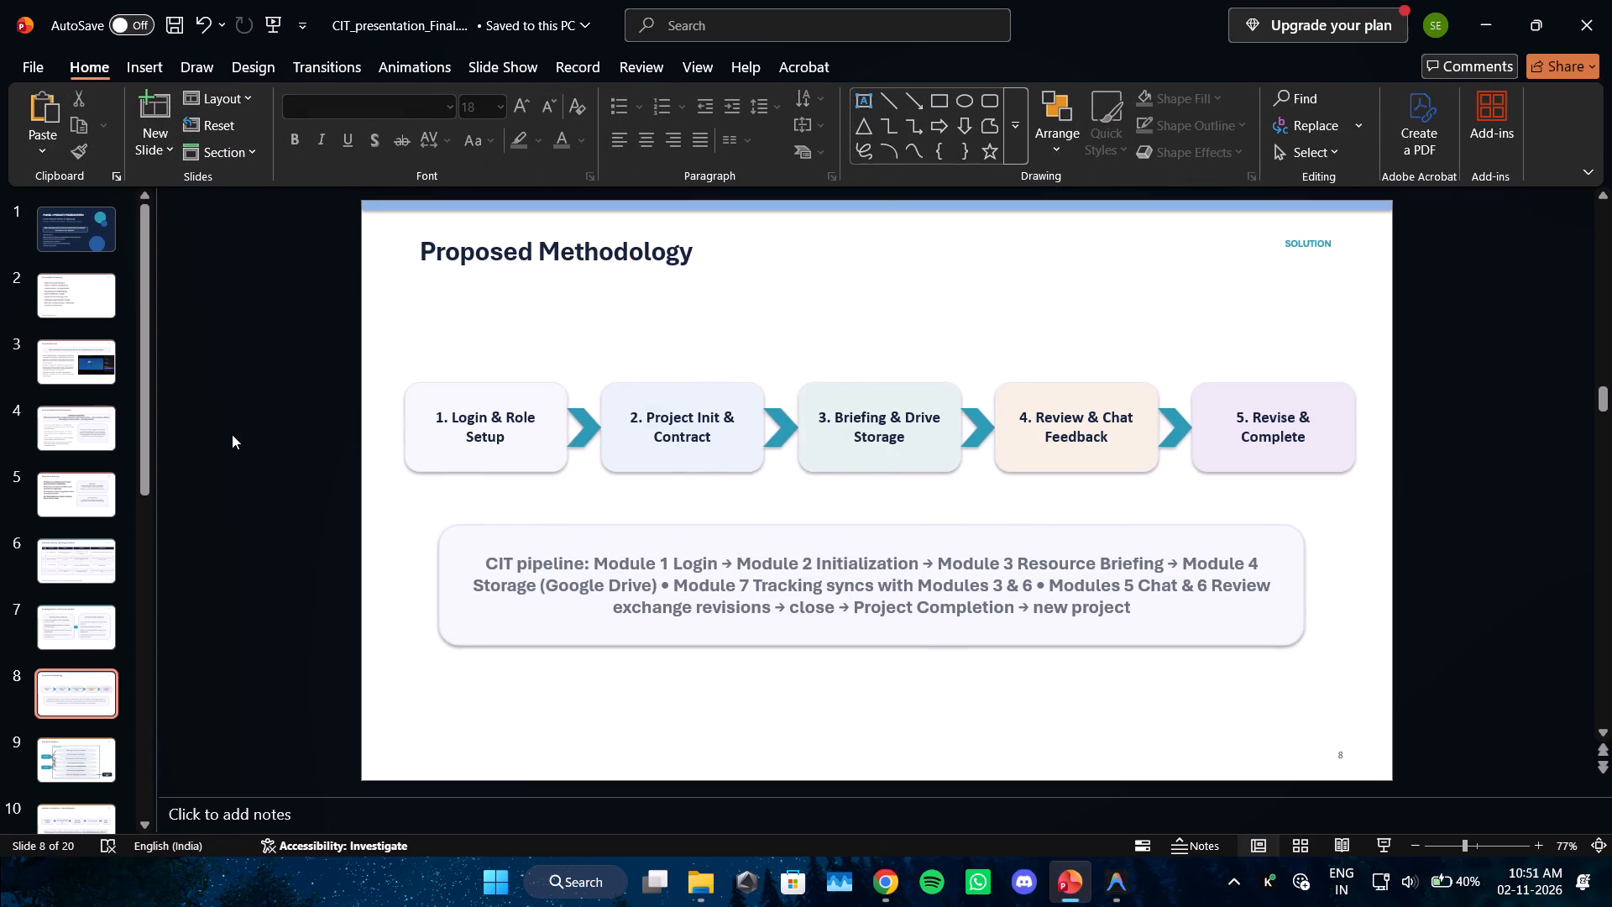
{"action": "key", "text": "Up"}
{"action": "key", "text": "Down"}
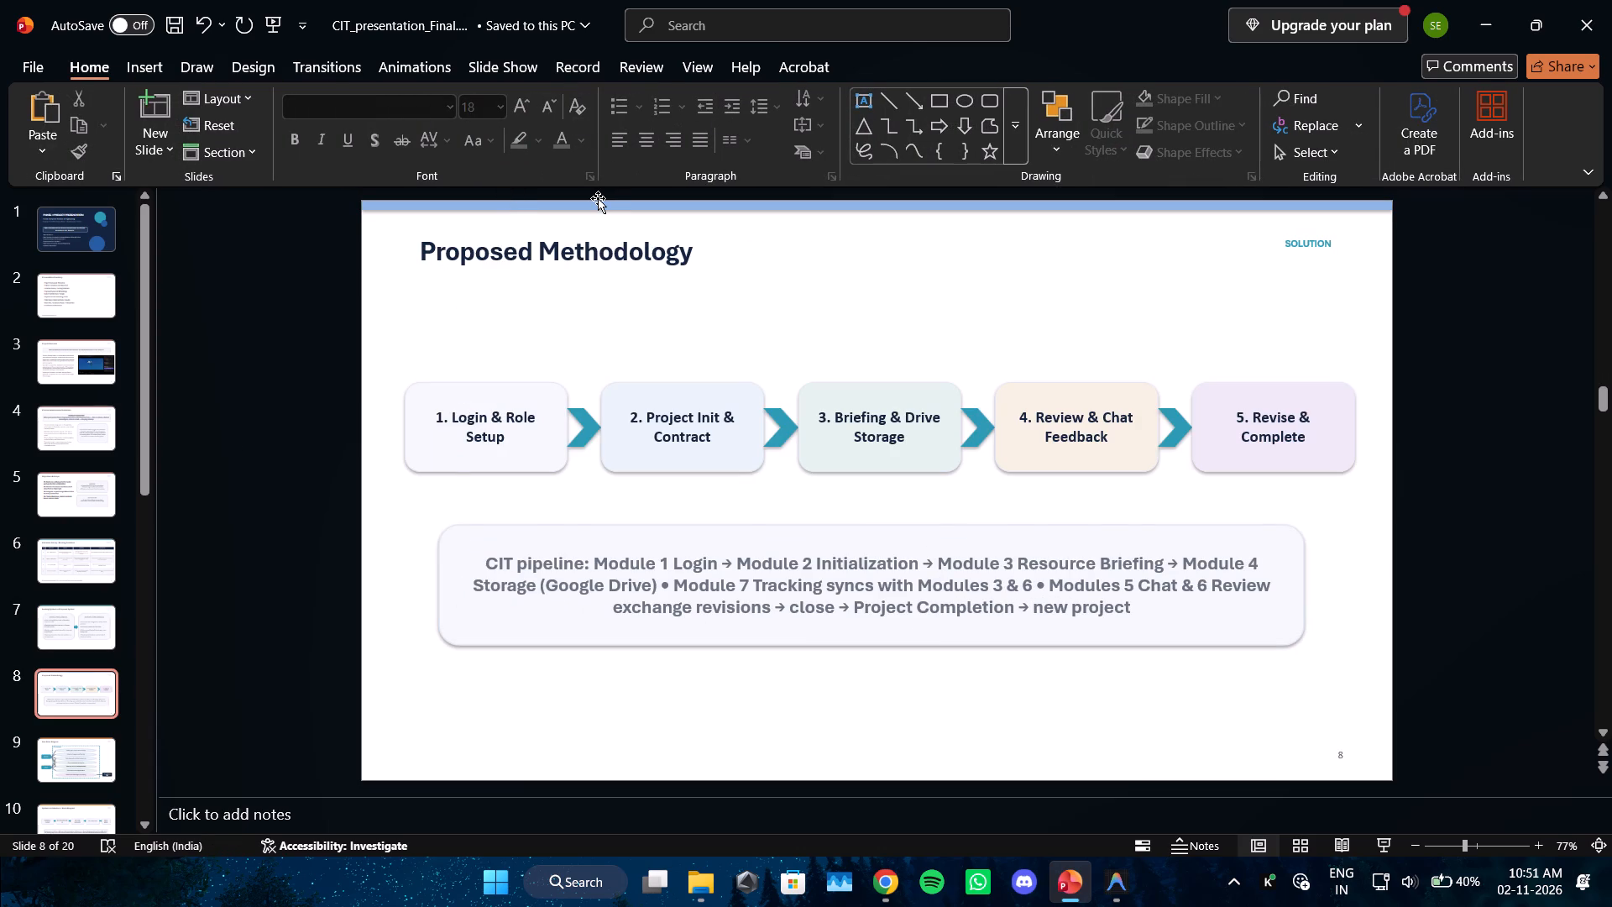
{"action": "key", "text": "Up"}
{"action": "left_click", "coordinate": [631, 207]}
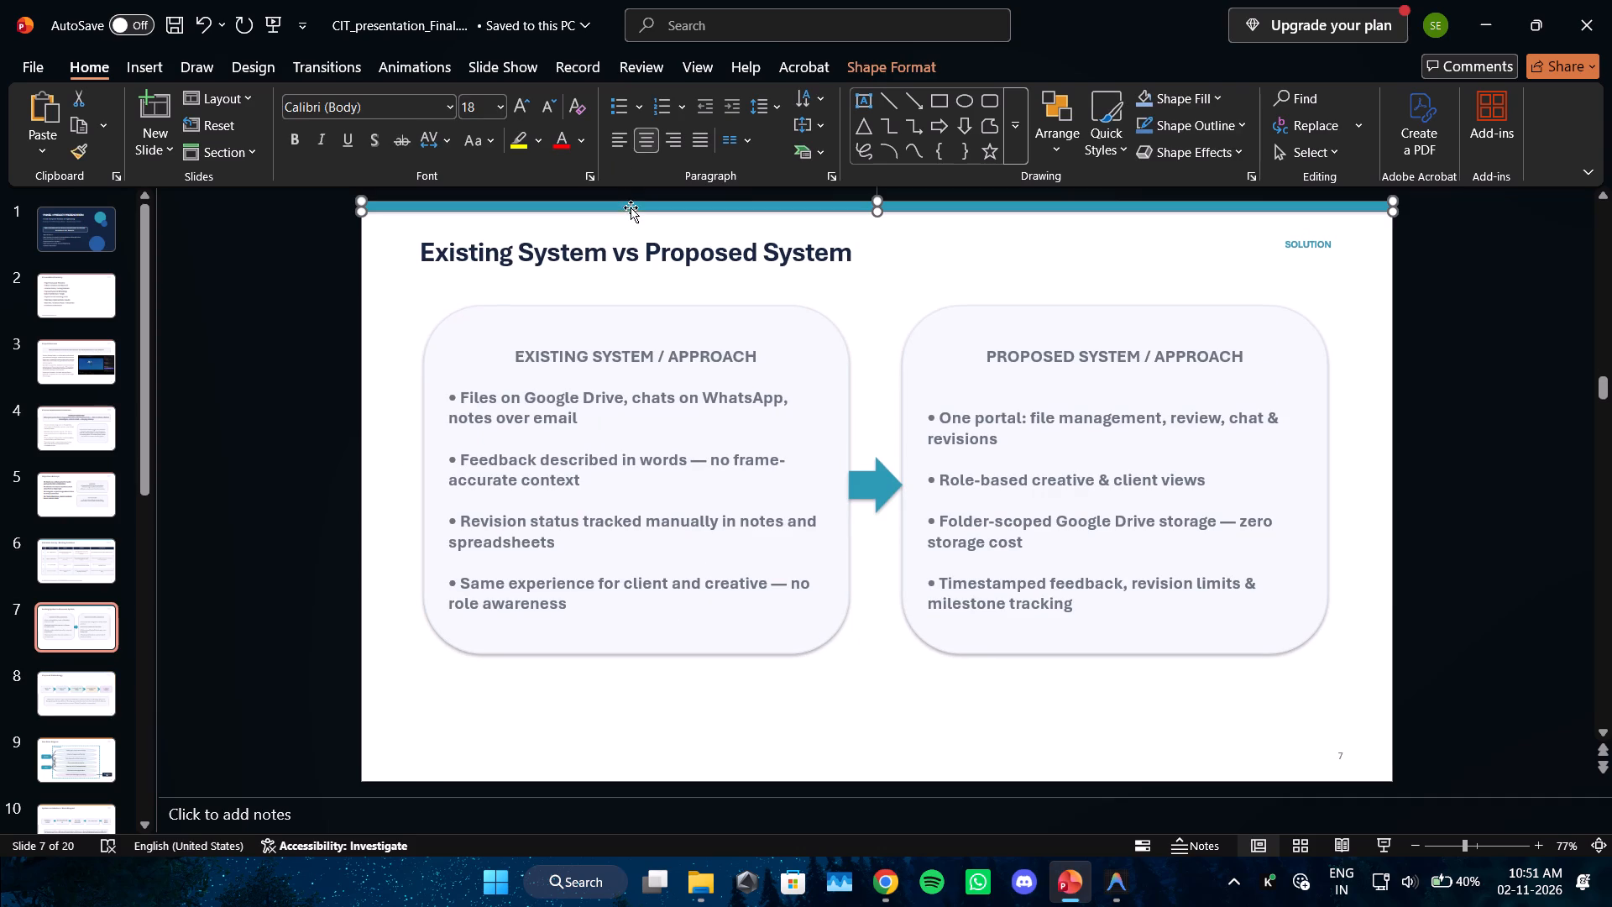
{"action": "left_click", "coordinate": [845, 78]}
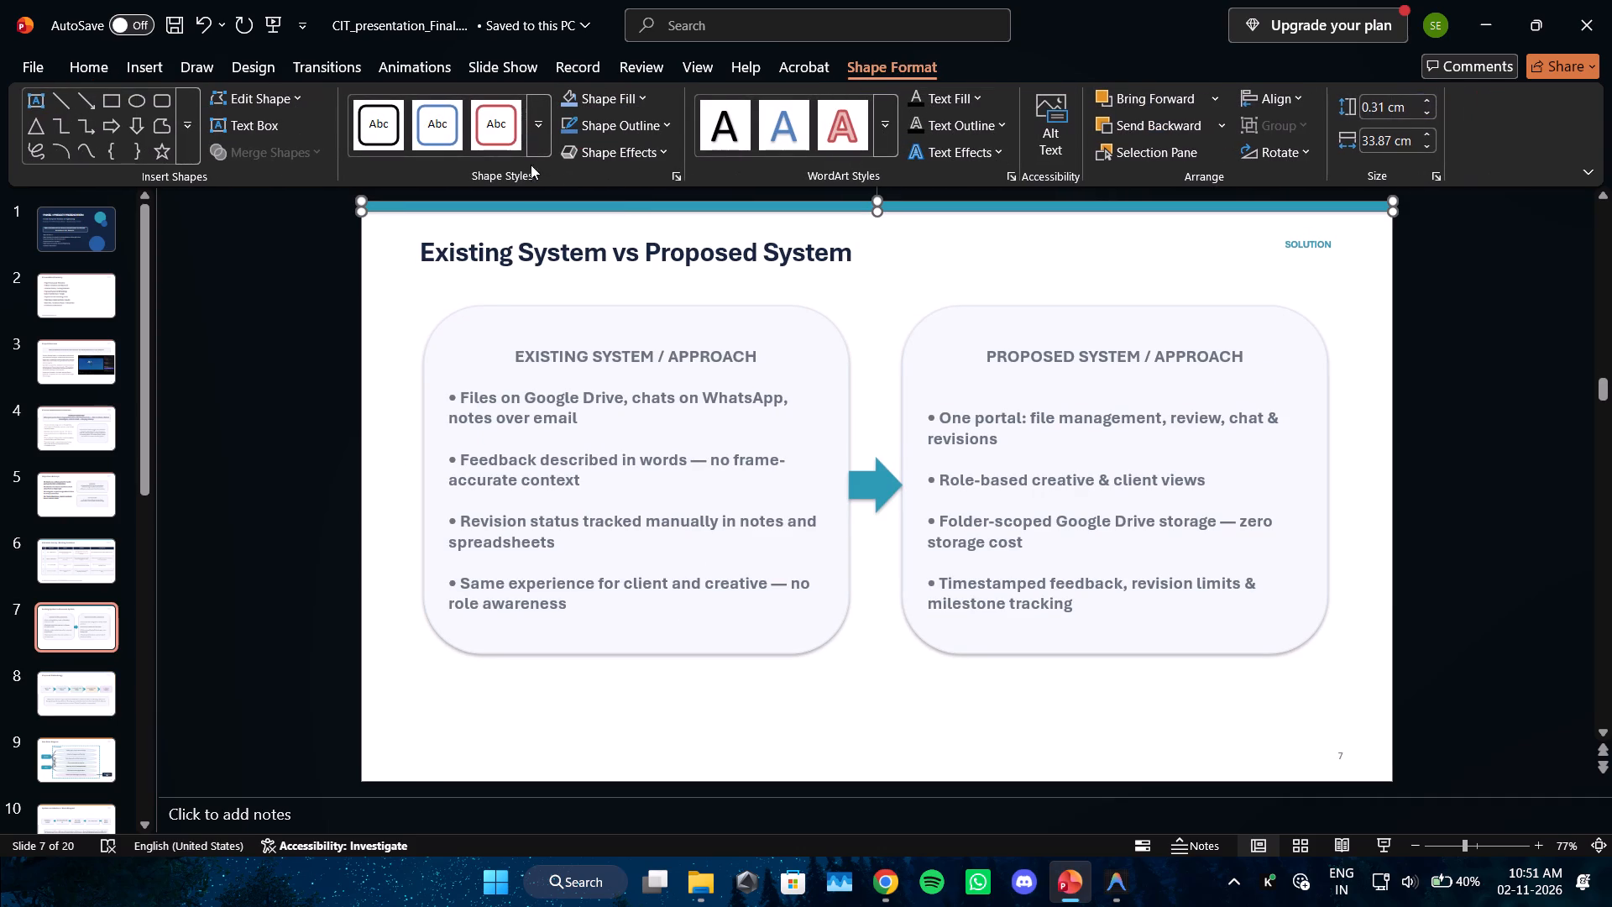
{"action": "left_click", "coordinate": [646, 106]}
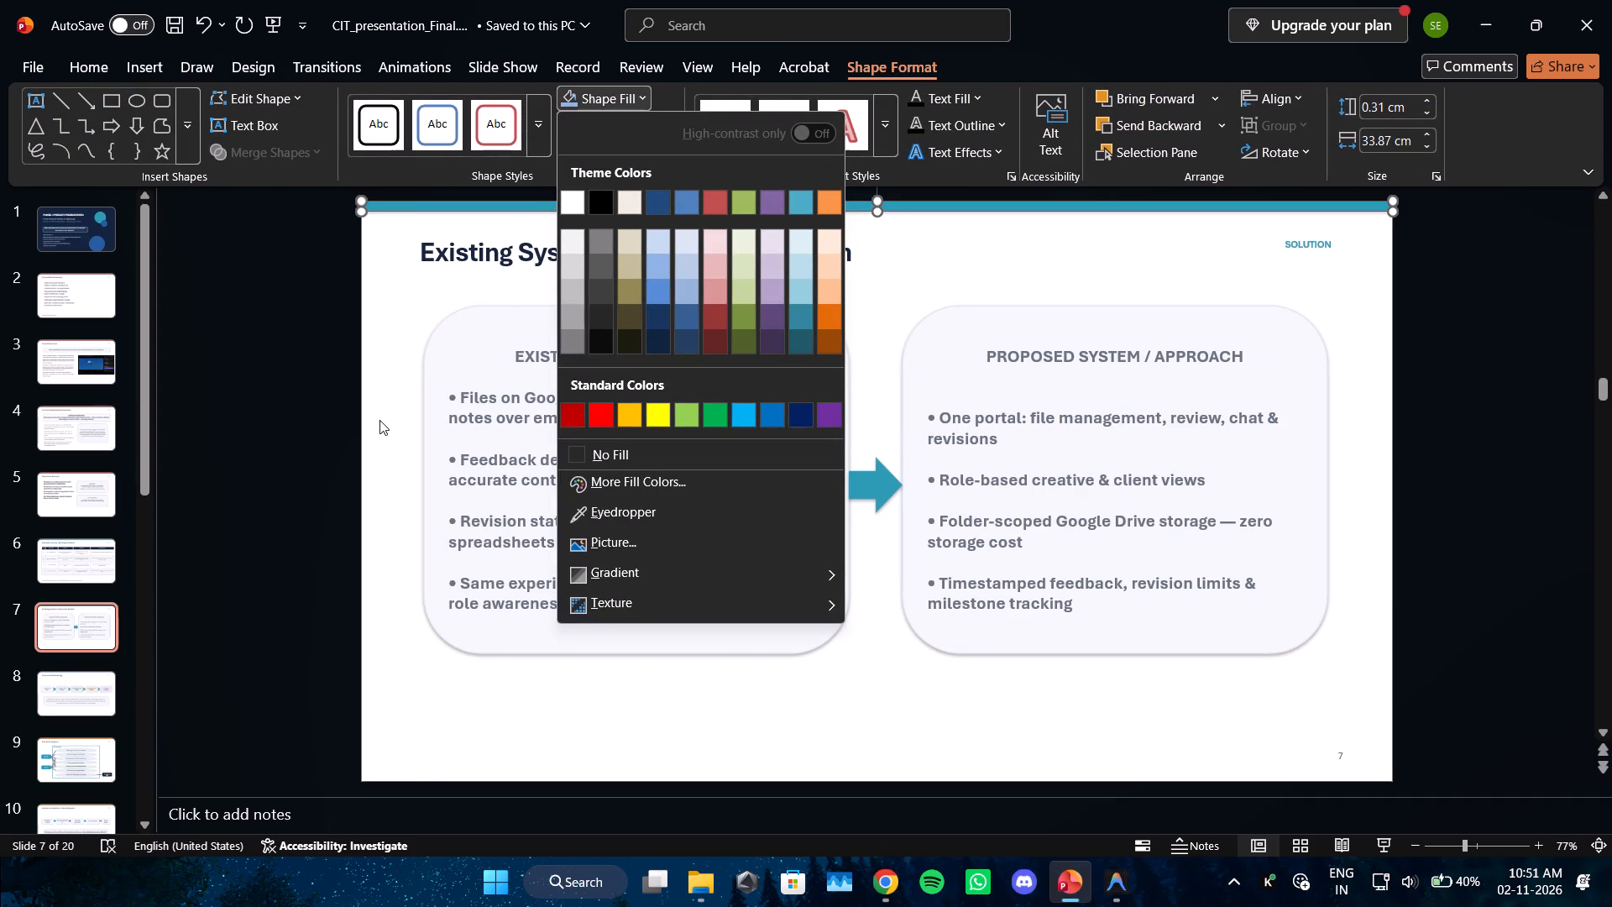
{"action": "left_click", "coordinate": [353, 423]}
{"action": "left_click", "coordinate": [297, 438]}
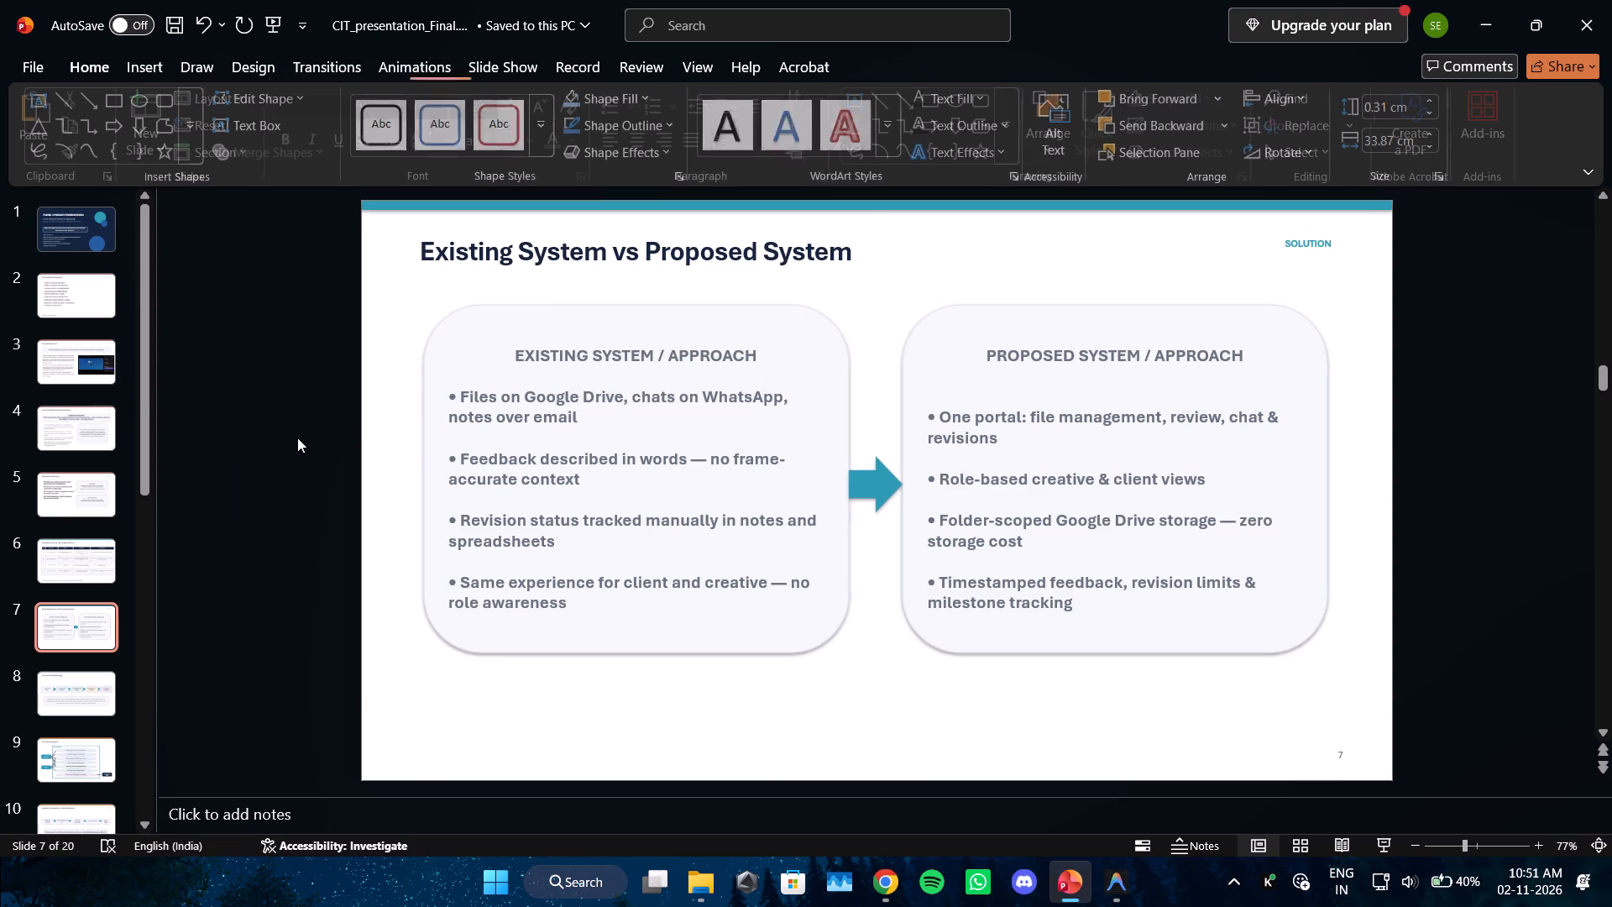
Set the top bar fill on the Proposed Methodology slide to the medium tint of the dark blue theme colour.
{"action": "key", "text": "Down"}
{"action": "left_click", "coordinate": [811, 196]}
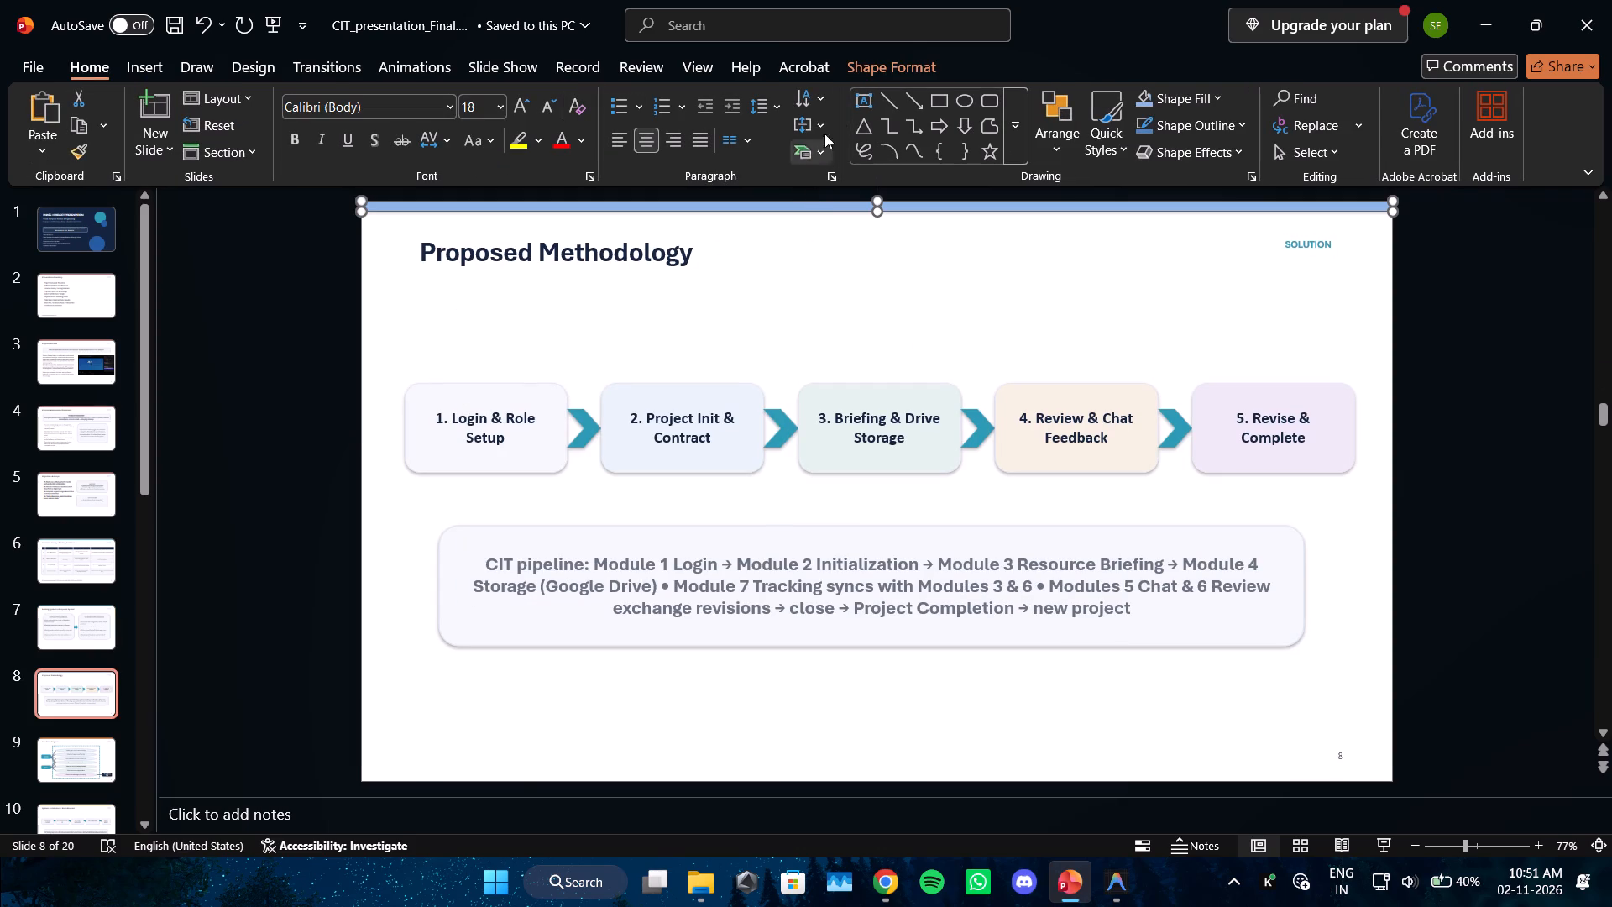
{"action": "left_click", "coordinate": [862, 72]}
{"action": "left_click", "coordinate": [635, 103]}
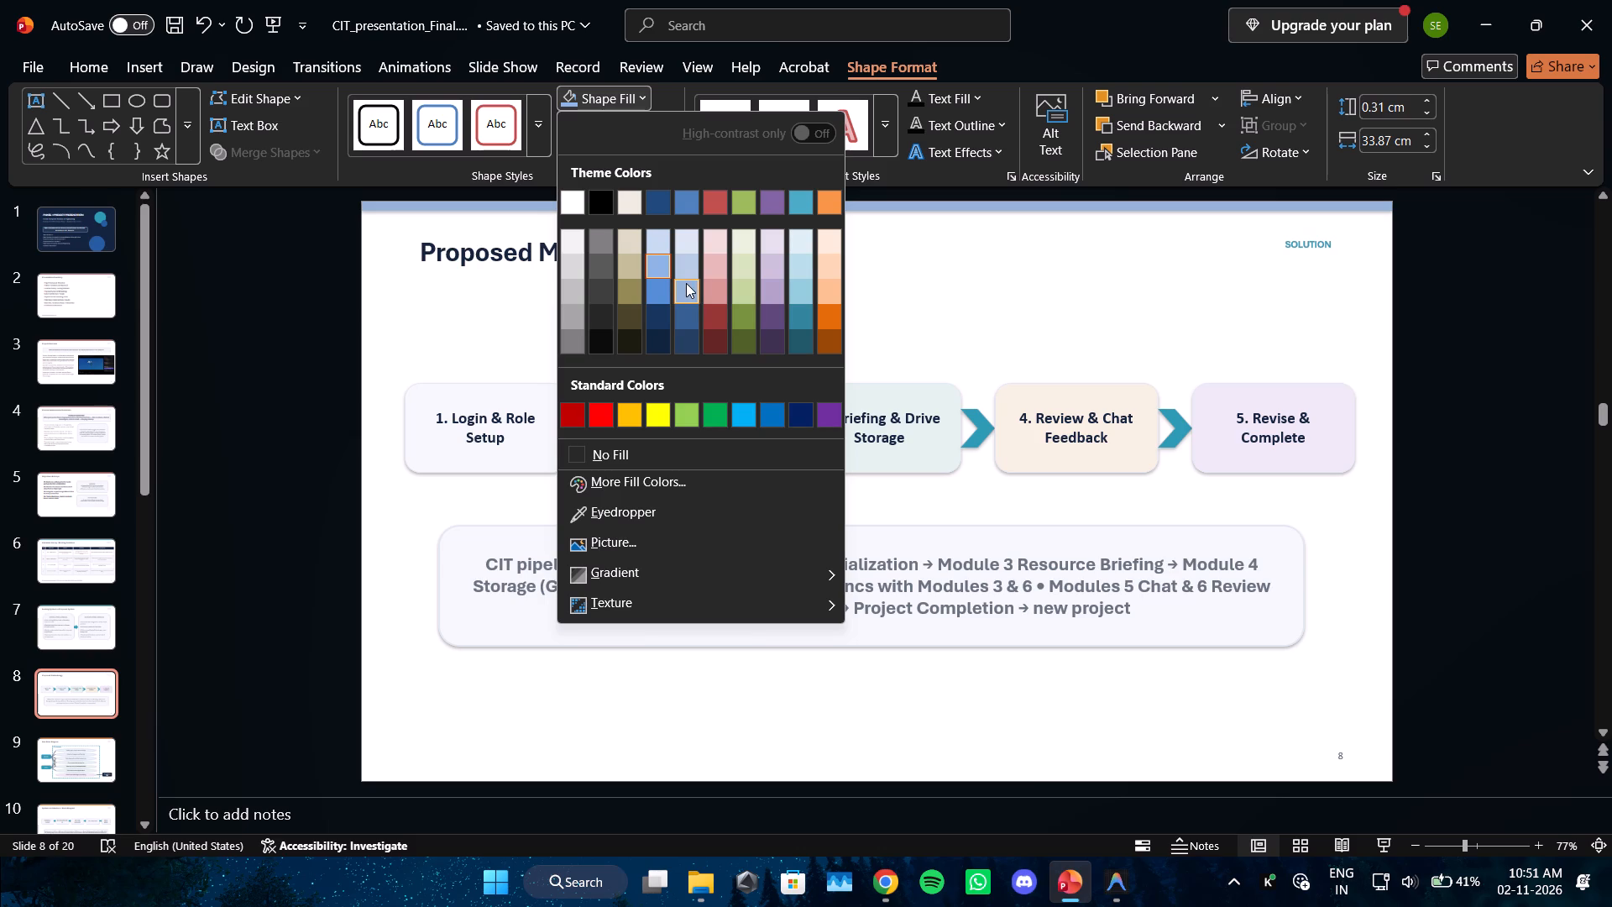
{"action": "left_click", "coordinate": [657, 285]}
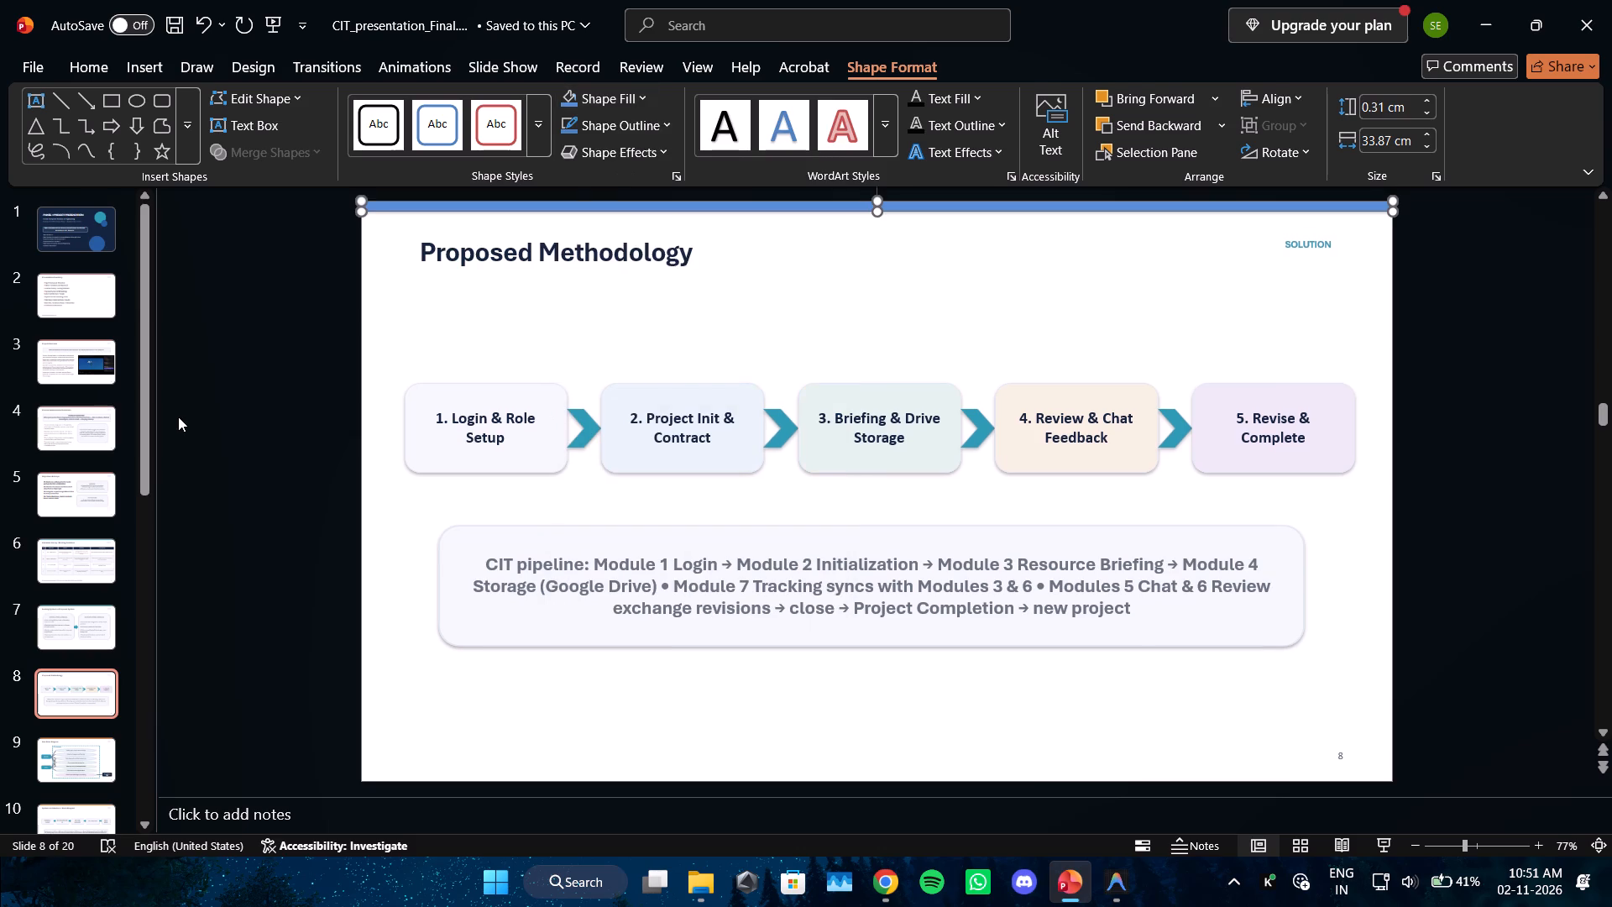
{"action": "left_click", "coordinate": [178, 417]}
Compare the top bar colours and section labels of slides 7 to 10 around Proposed Methodology.
{"action": "key", "text": "Up"}
{"action": "key", "text": "Down"}
{"action": "key", "text": "Up"}
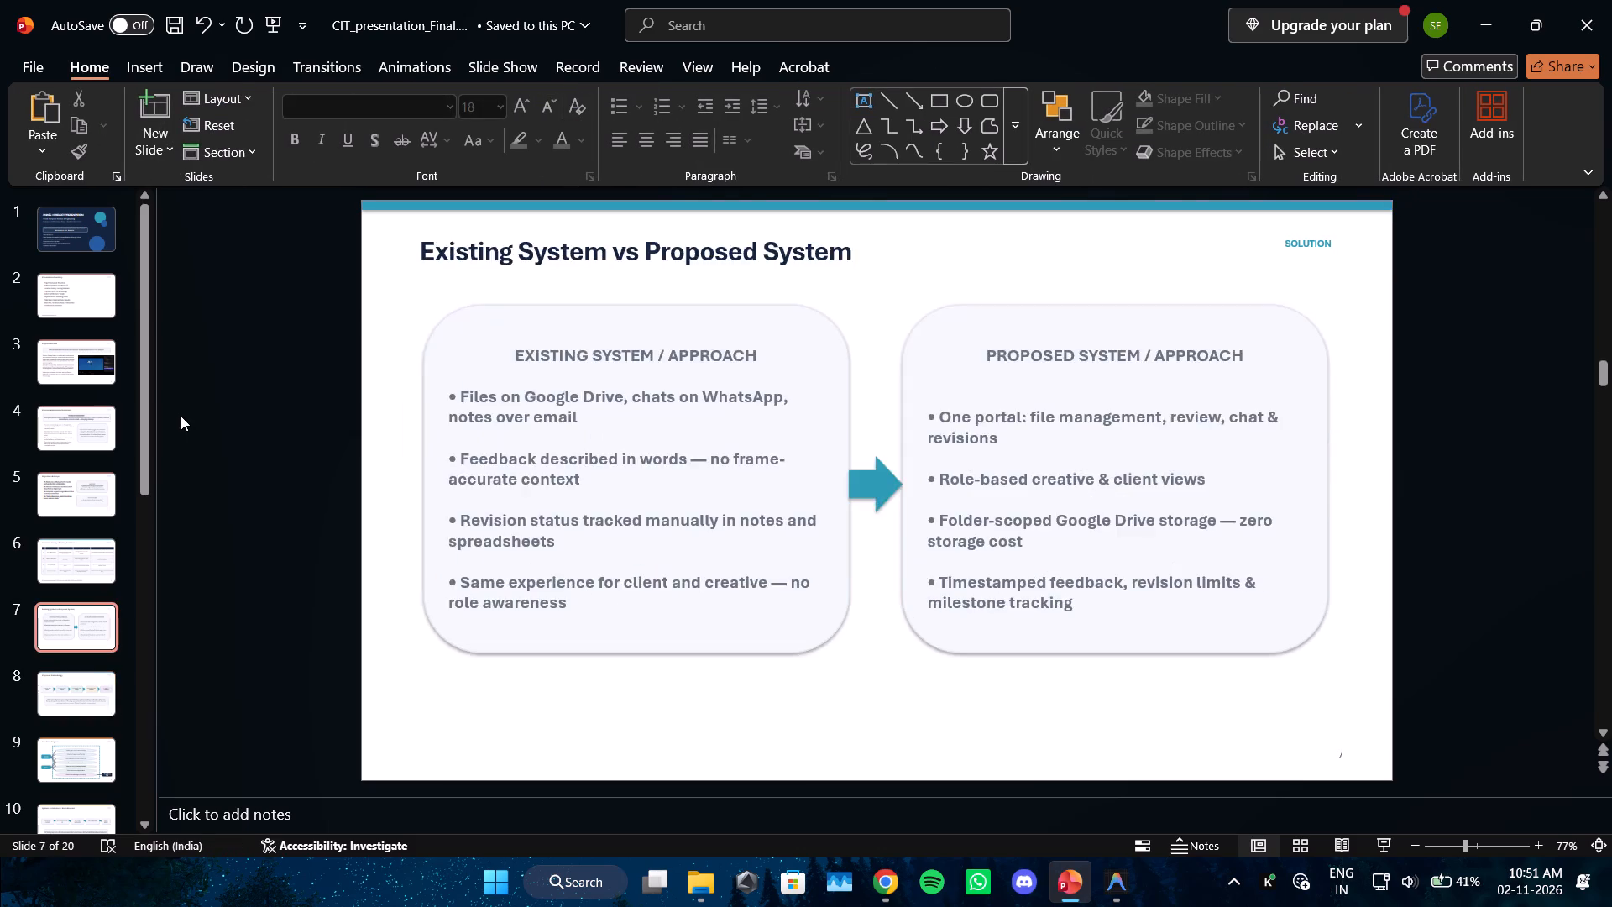
{"action": "key", "text": "Down"}
{"action": "key", "text": "Up"}
{"action": "key", "text": "Down"}
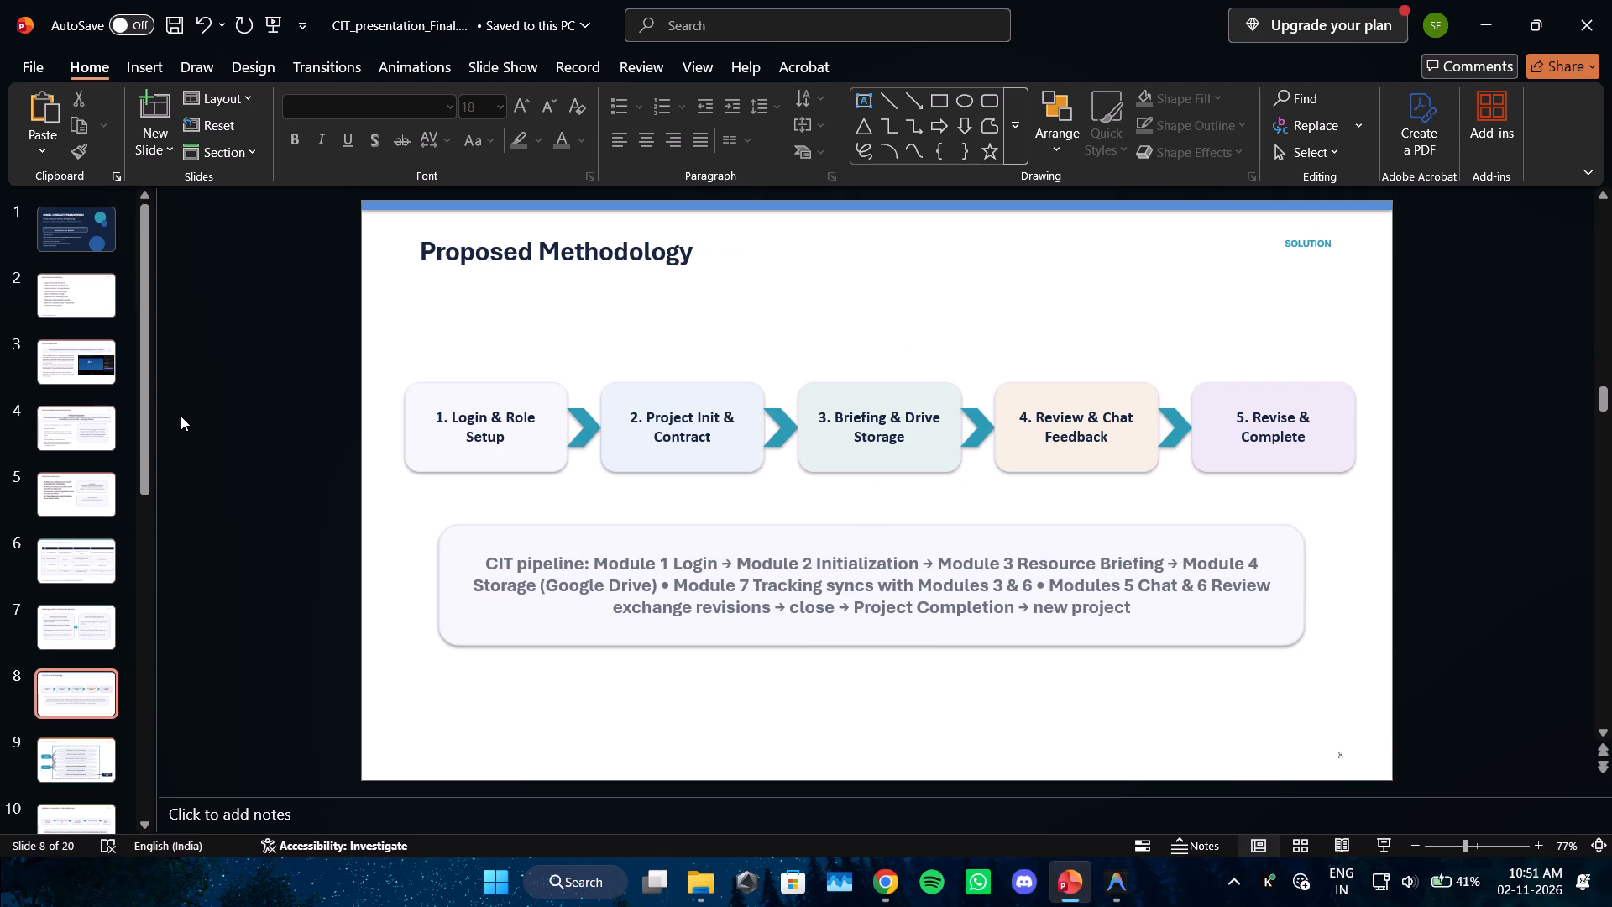
{"action": "key", "text": "Down"}
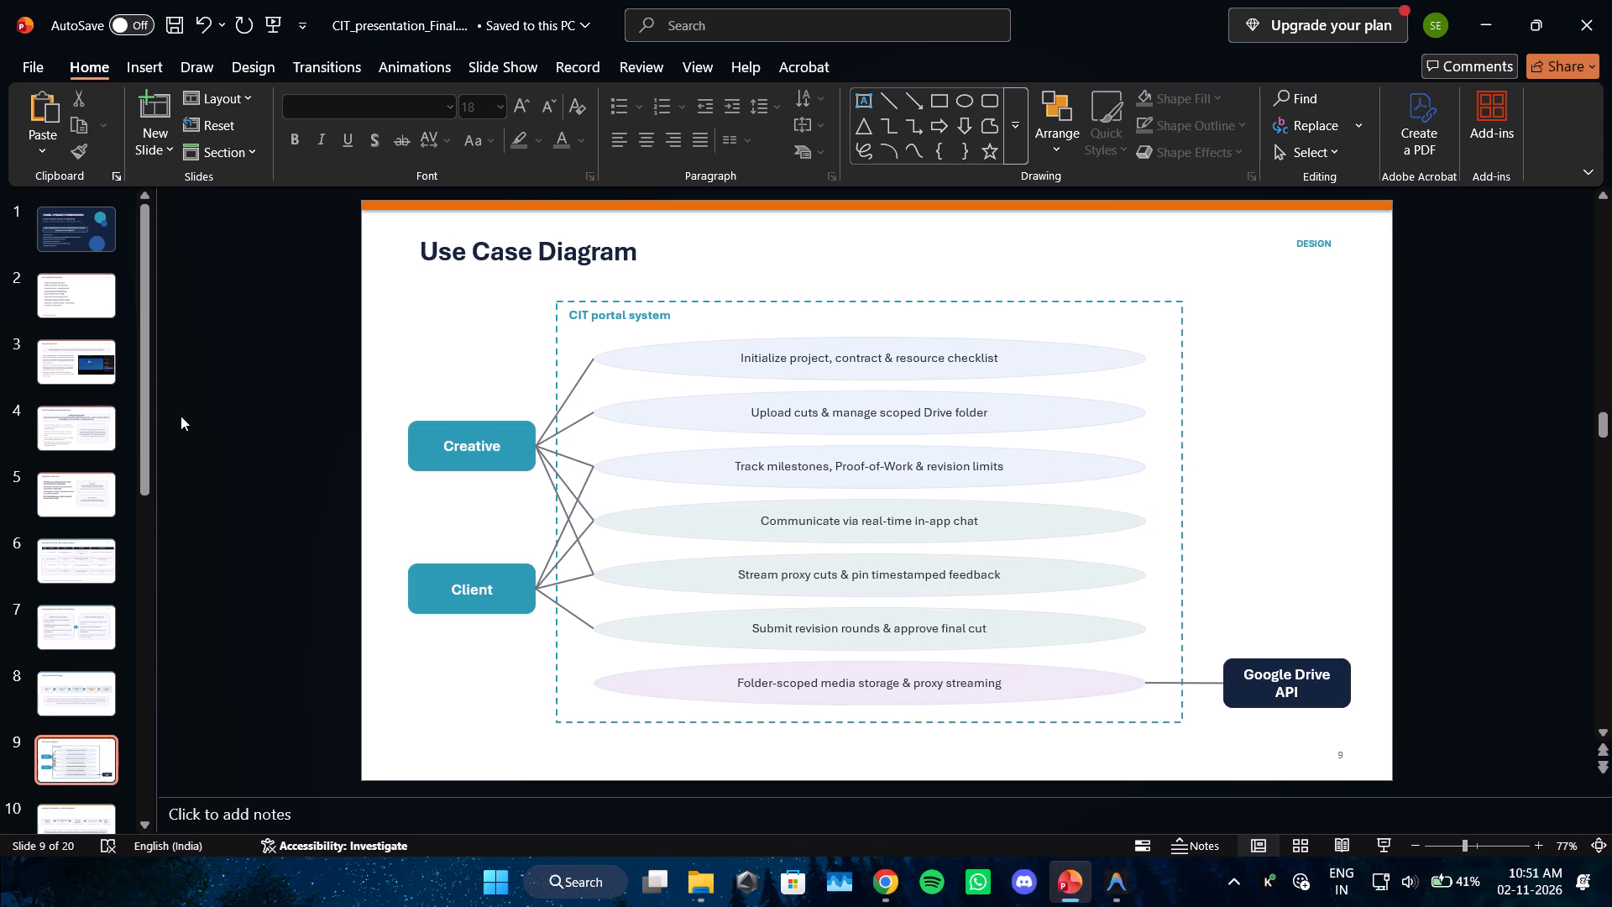
{"action": "key", "text": "Up"}
{"action": "key", "text": "Down"}
{"action": "key", "text": "Down"}
{"action": "key", "text": "Up"}
{"action": "key", "text": "Up"}
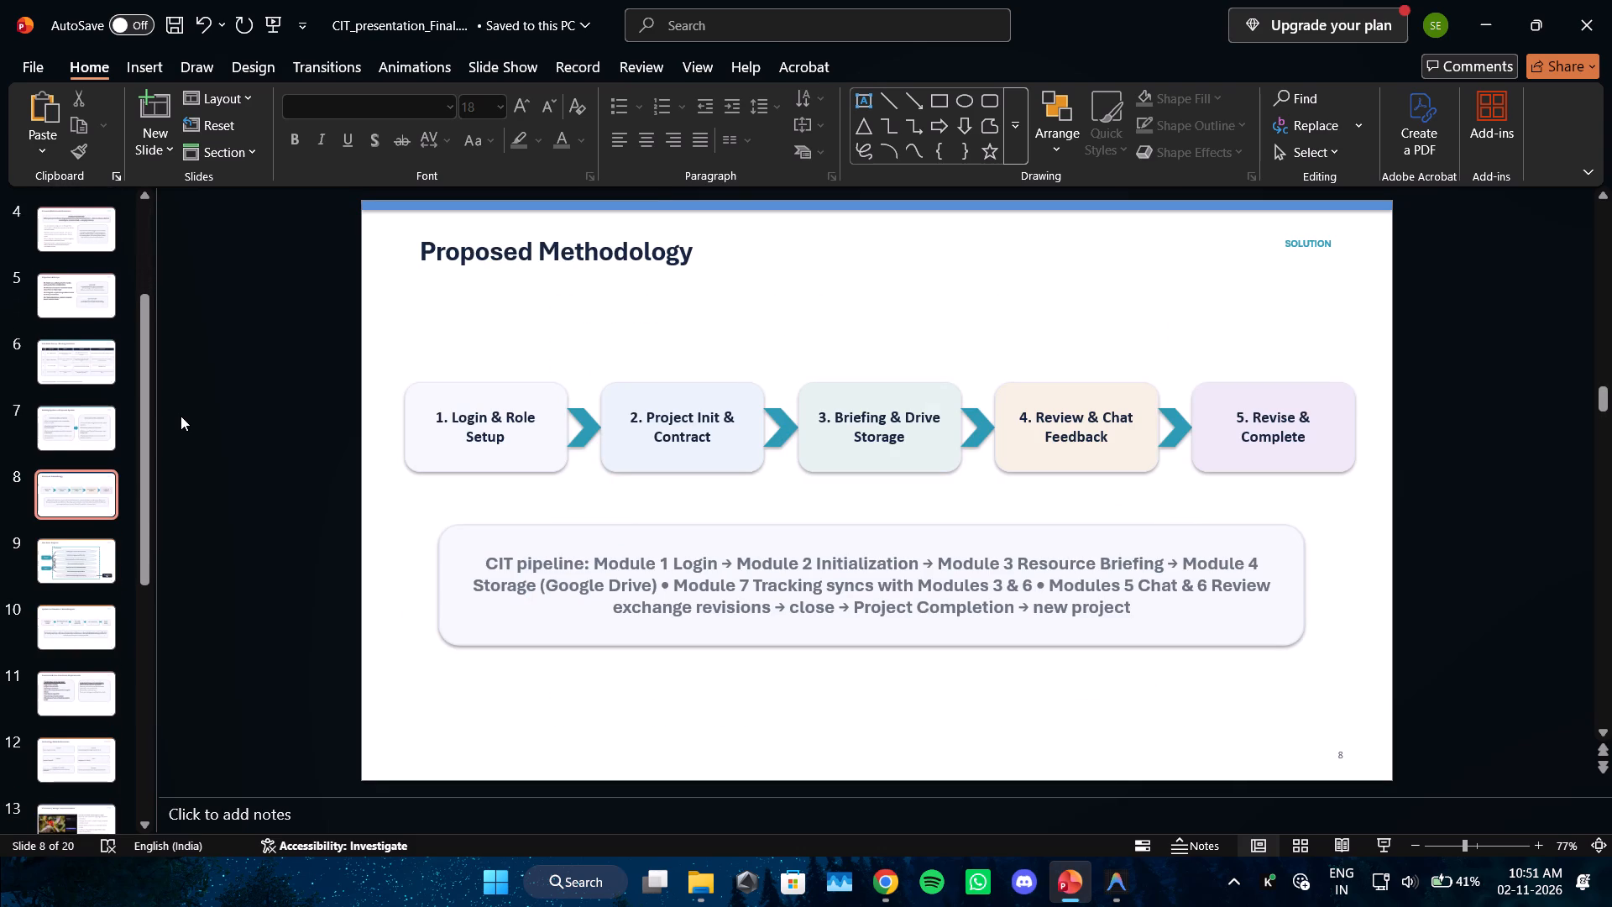
{"action": "key", "text": "Down"}
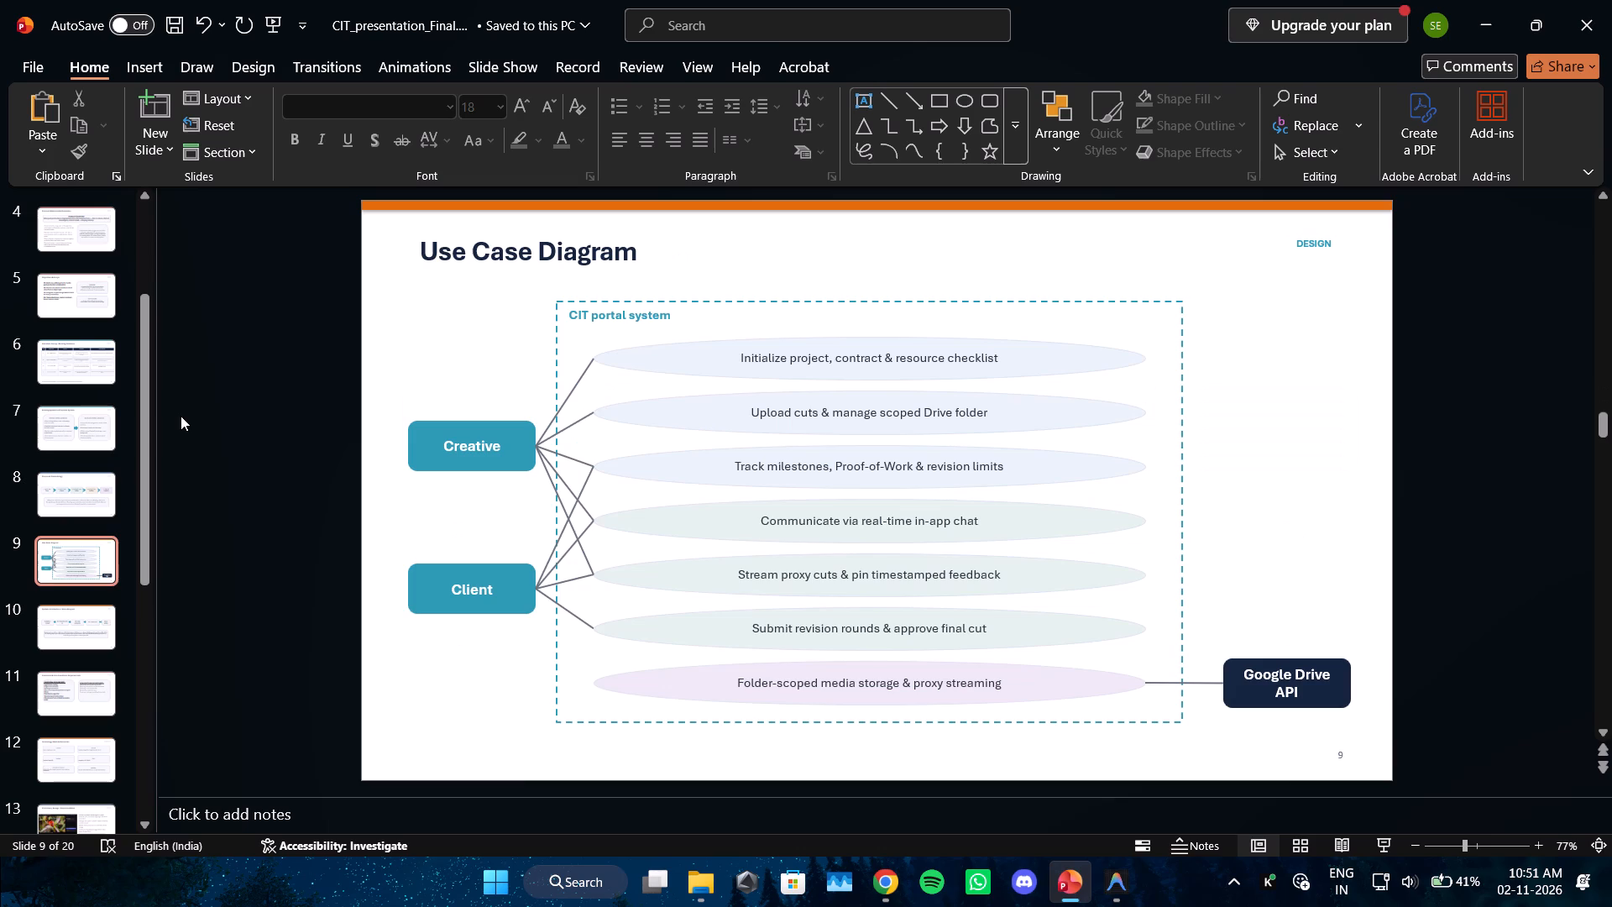
Review the earlier slides from Proposed Methodology back to the Presentation Roadmap on slide 2.
{"action": "key", "text": "Up"}
{"action": "key", "text": "Up"}
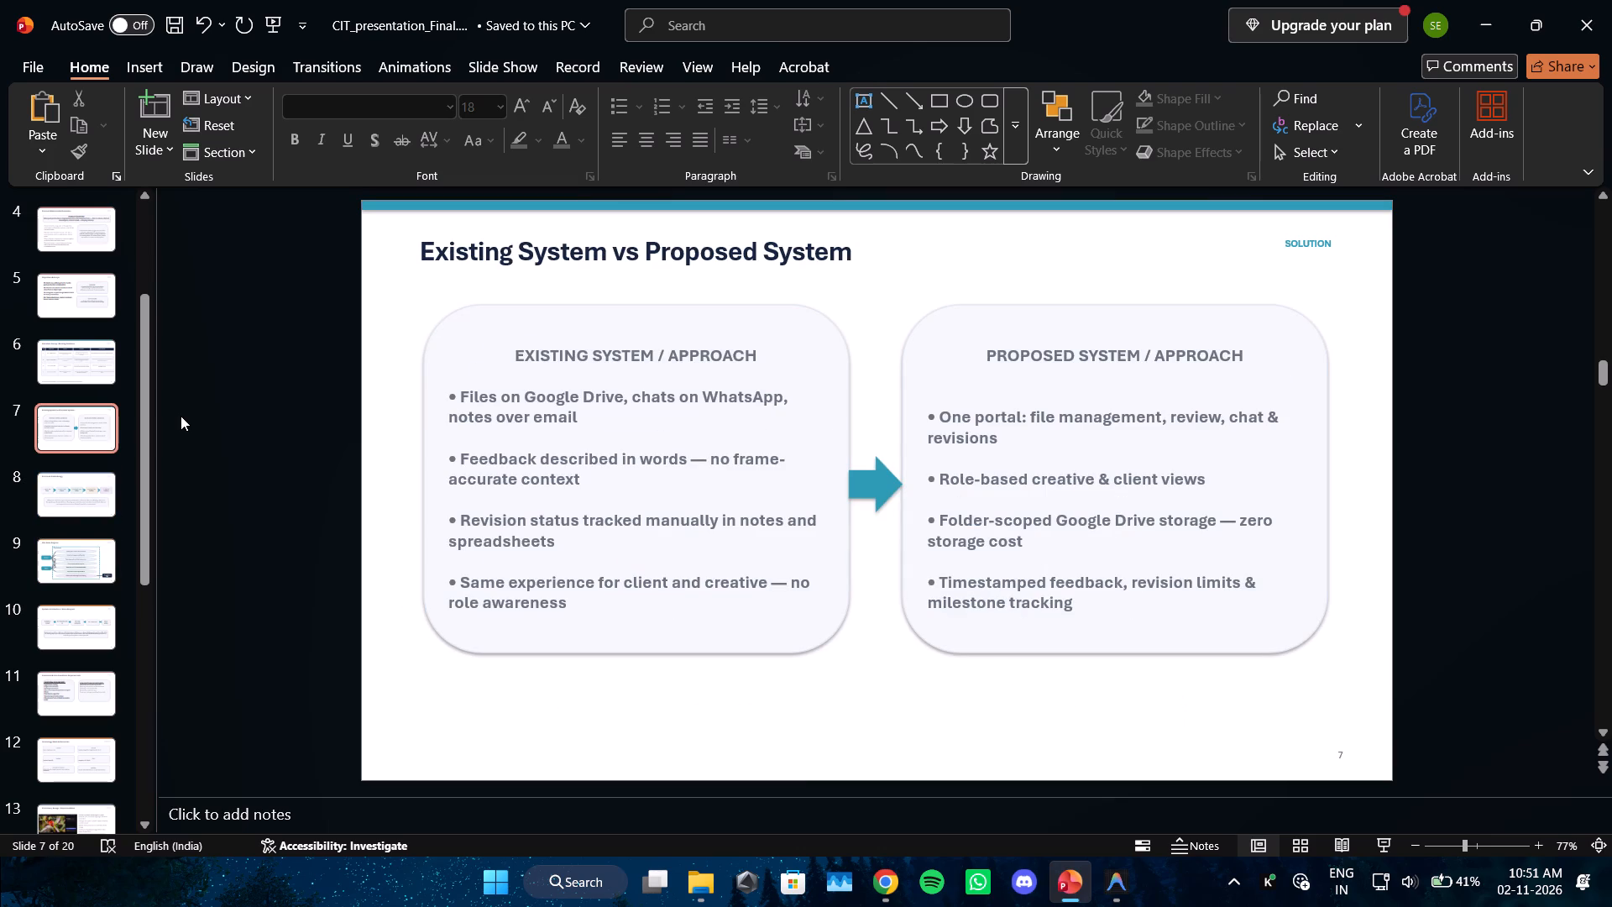
{"action": "key", "text": "Up"}
{"action": "key", "text": "Up"}
{"action": "key", "text": "Down"}
{"action": "key", "text": "Down"}
{"action": "key", "text": "Down"}
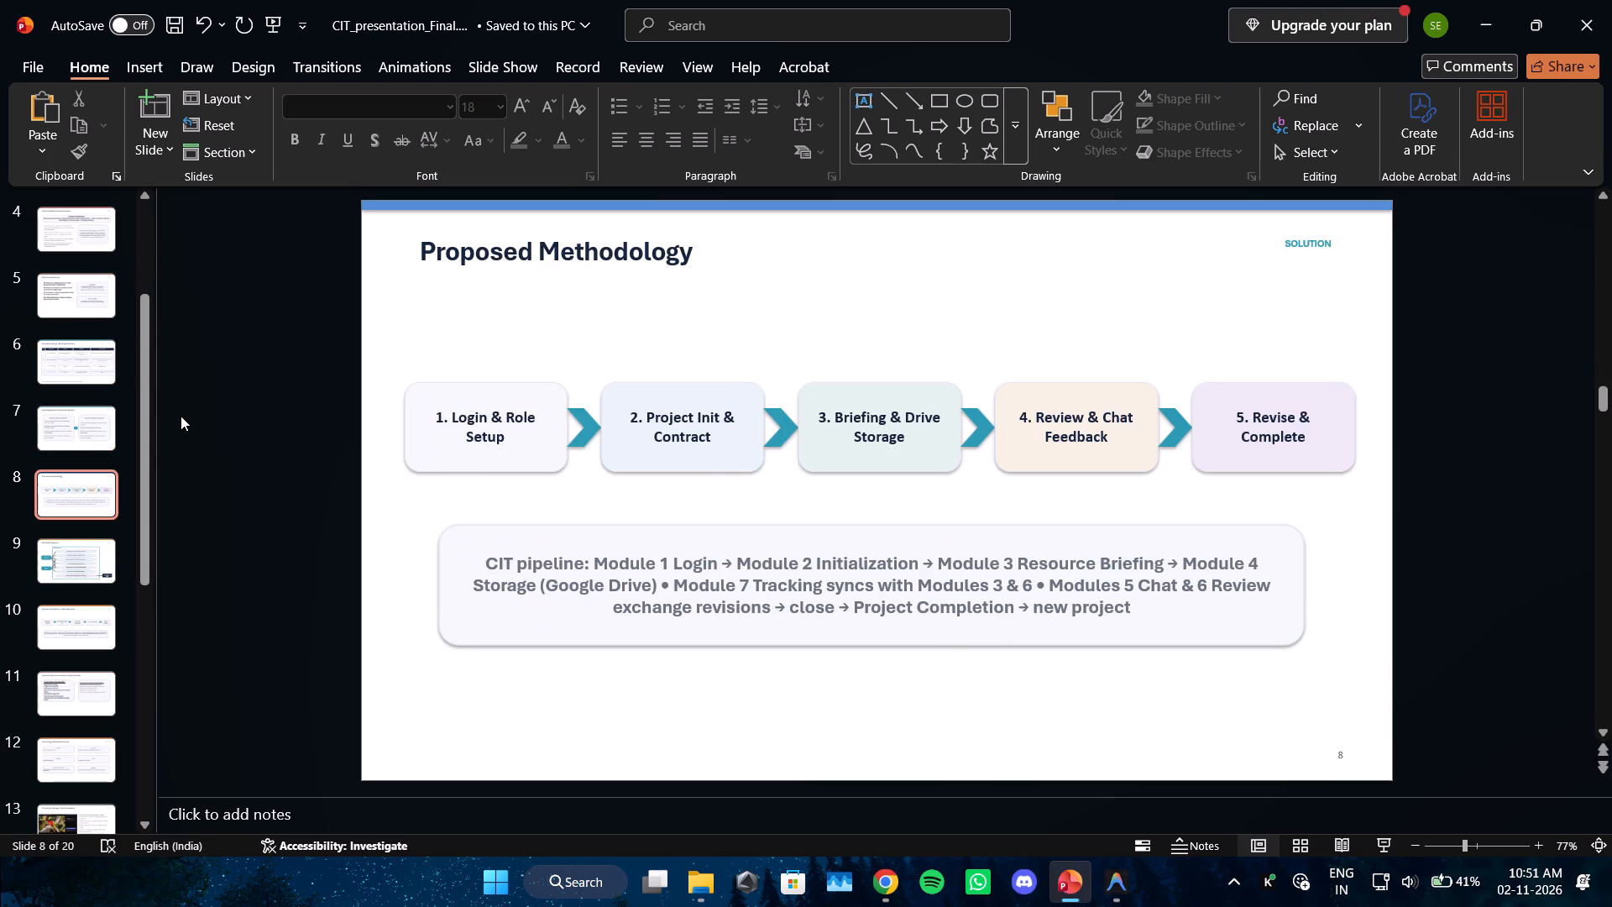
{"action": "key", "text": "Up"}
{"action": "key", "text": "Up"}
{"action": "key", "text": "Up"}
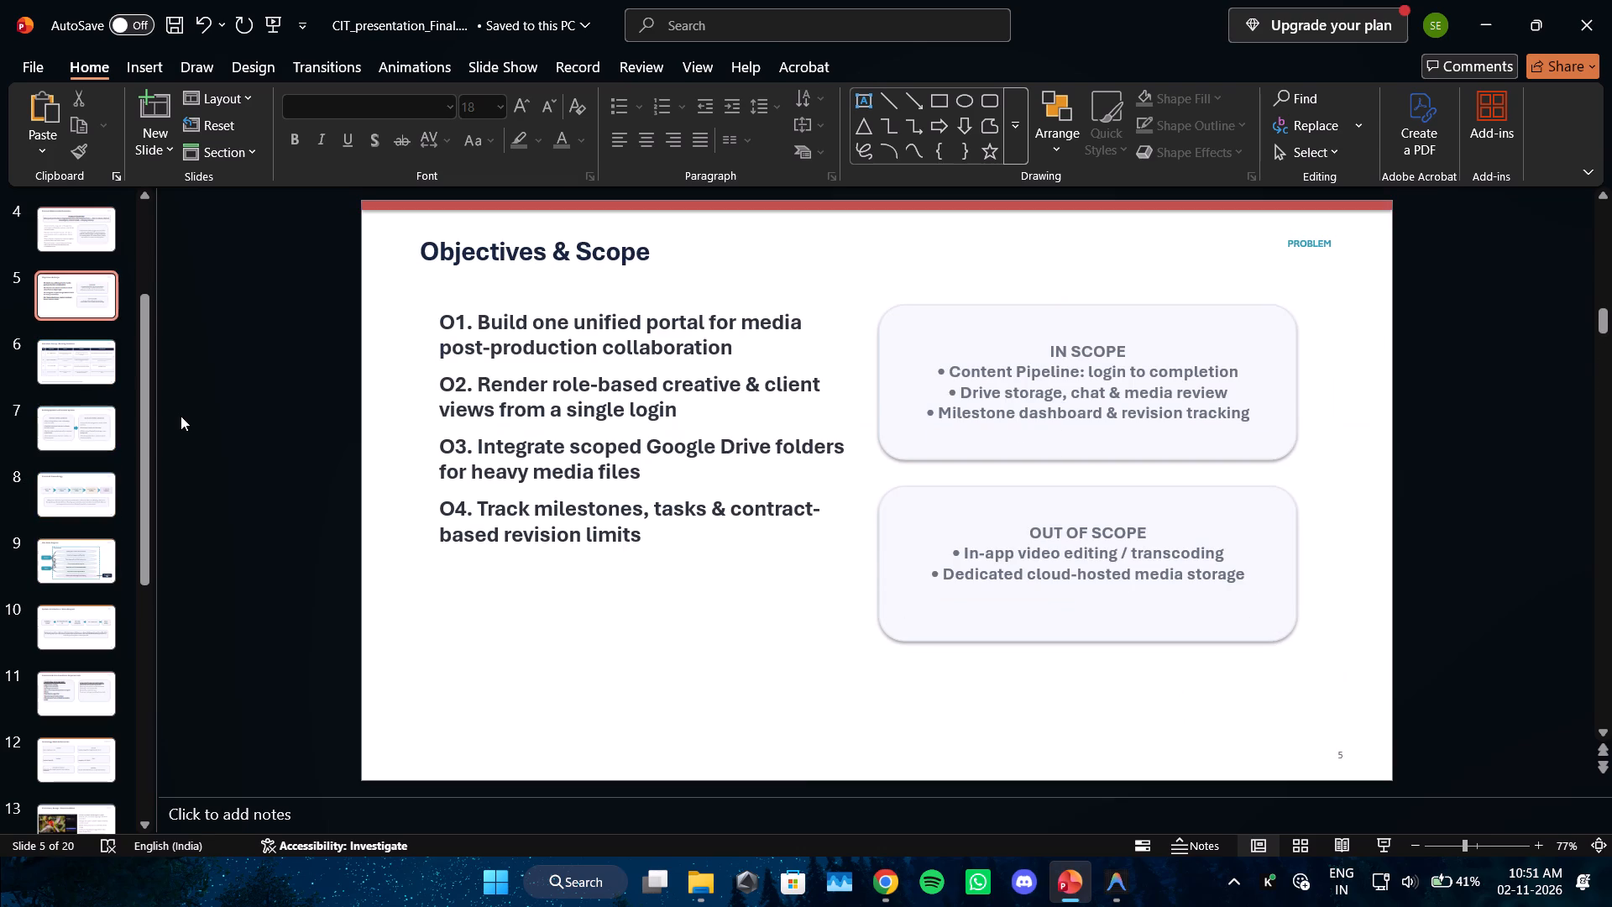
{"action": "key", "text": "Up"}
{"action": "key", "text": "Up"}
{"action": "key", "text": "Up"}
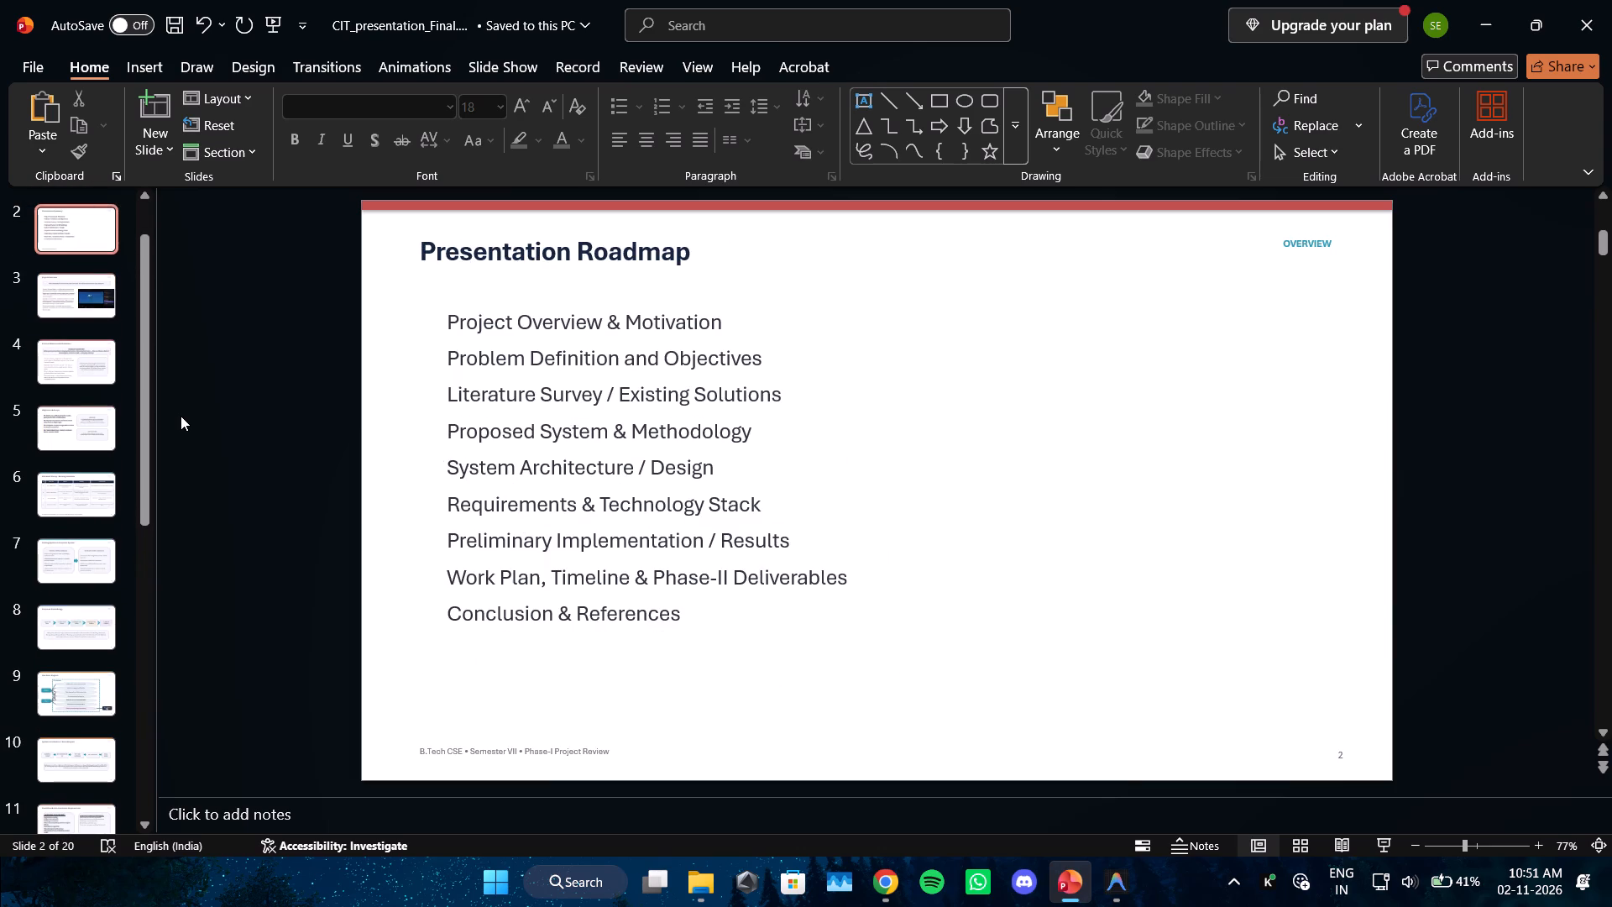
Review the top bar colours and section labels from the Presentation Roadmap slide through the Project Schedule & Work Distribution slide.
{"action": "key", "text": "Down"}
{"action": "key", "text": "Down"}
{"action": "key", "text": "Down"}
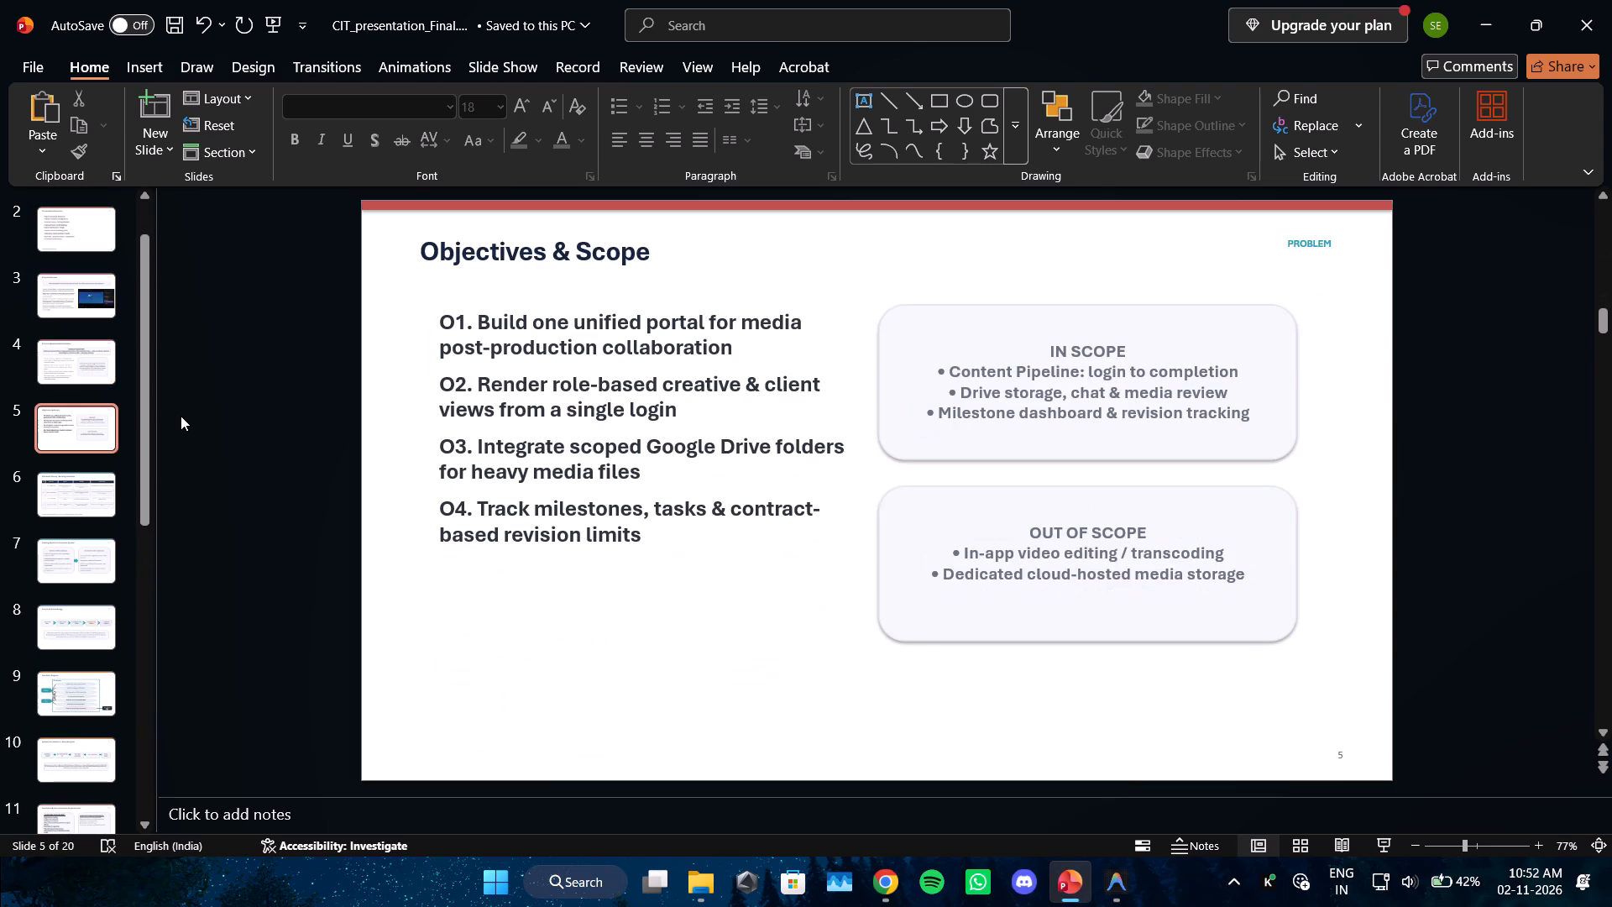
{"action": "key", "text": "Down"}
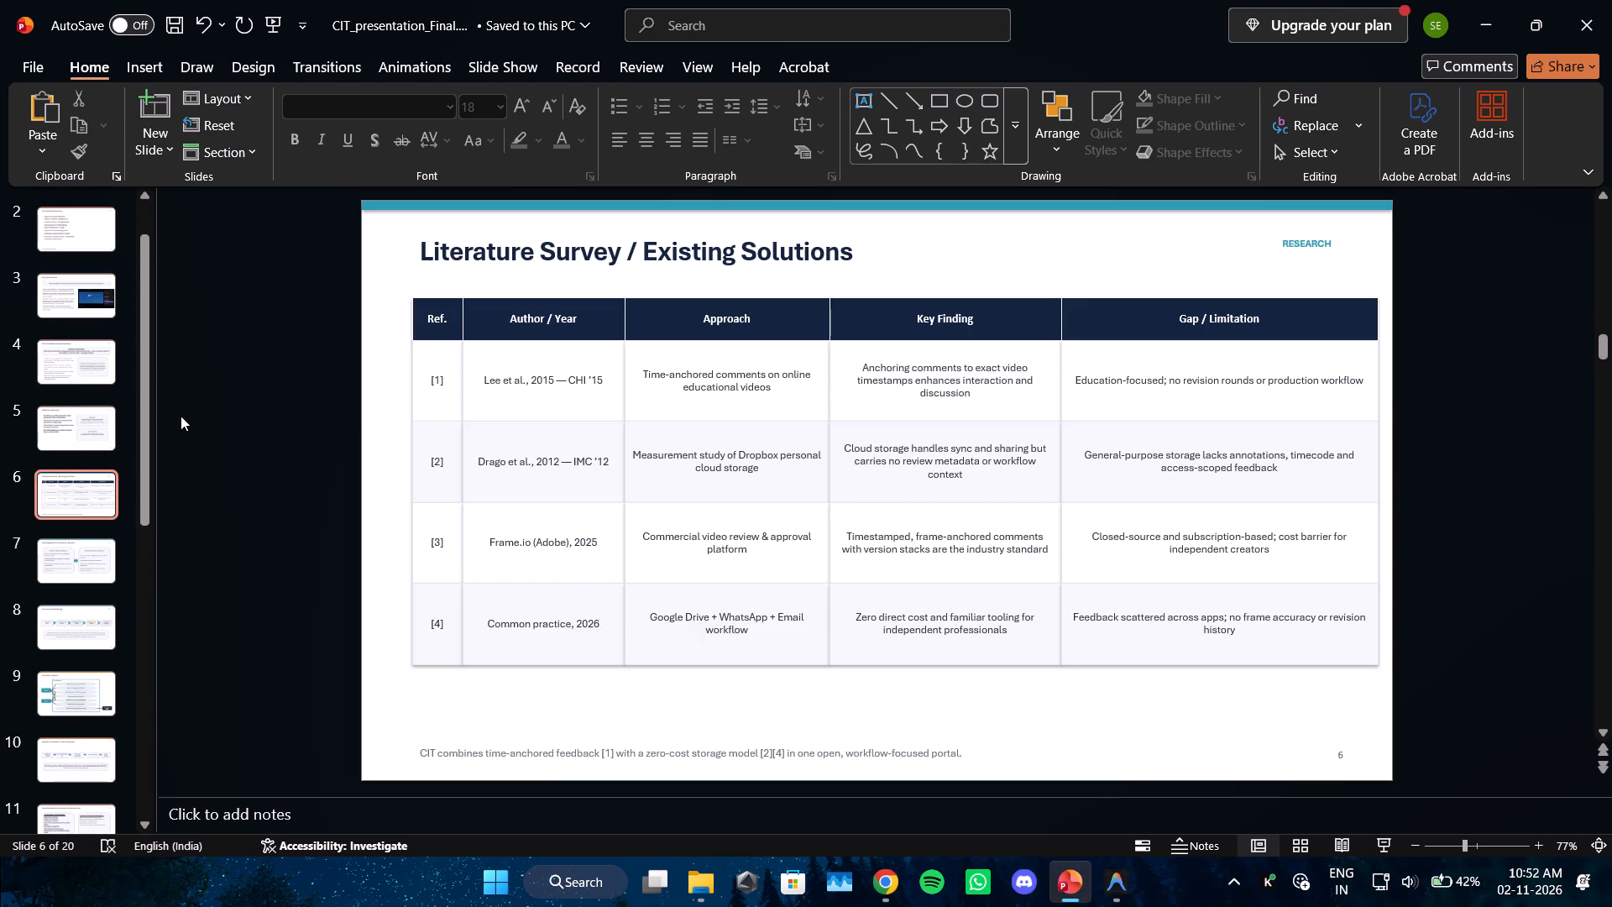
{"action": "key", "text": "Down"}
{"action": "key", "text": "Down"}
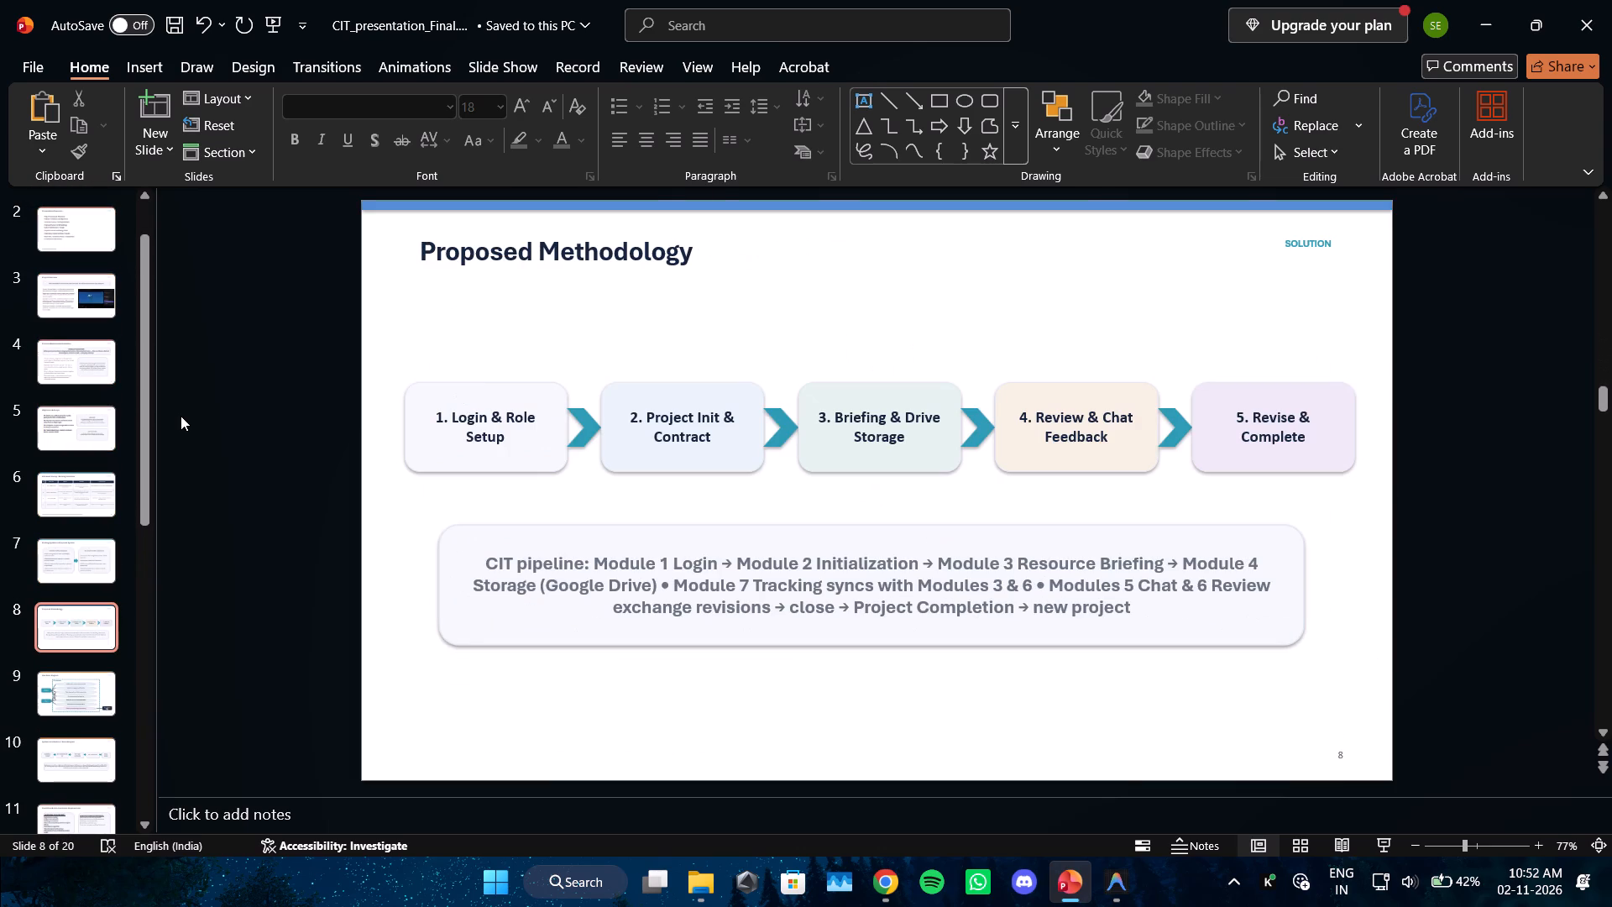
{"action": "key", "text": "Down"}
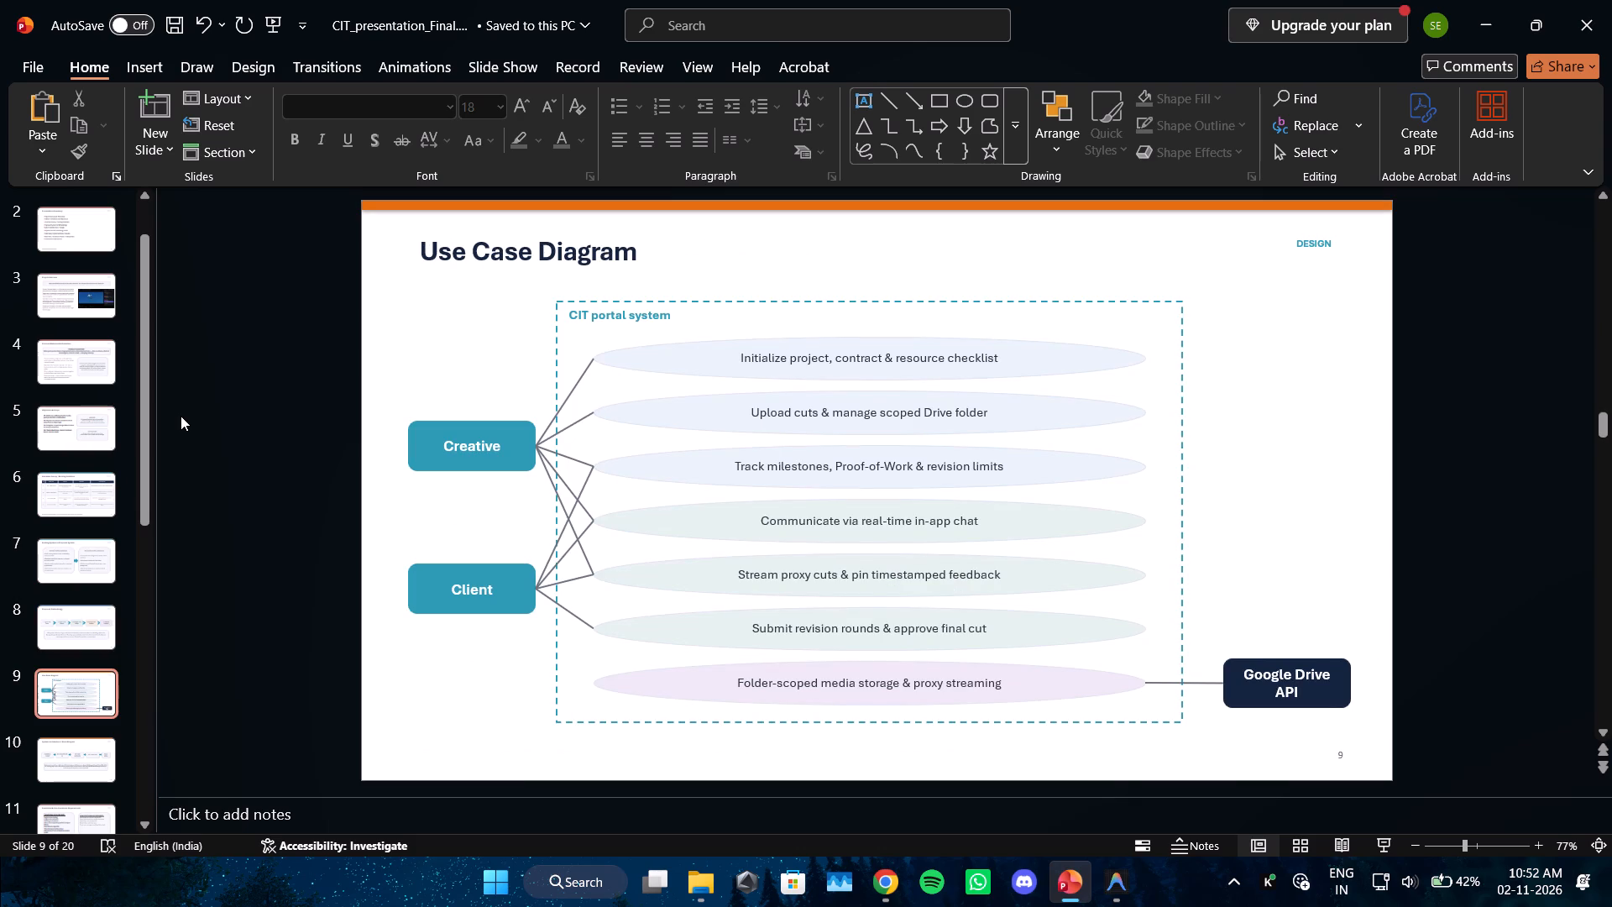
{"action": "key", "text": "Down"}
{"action": "key", "text": "Down"}
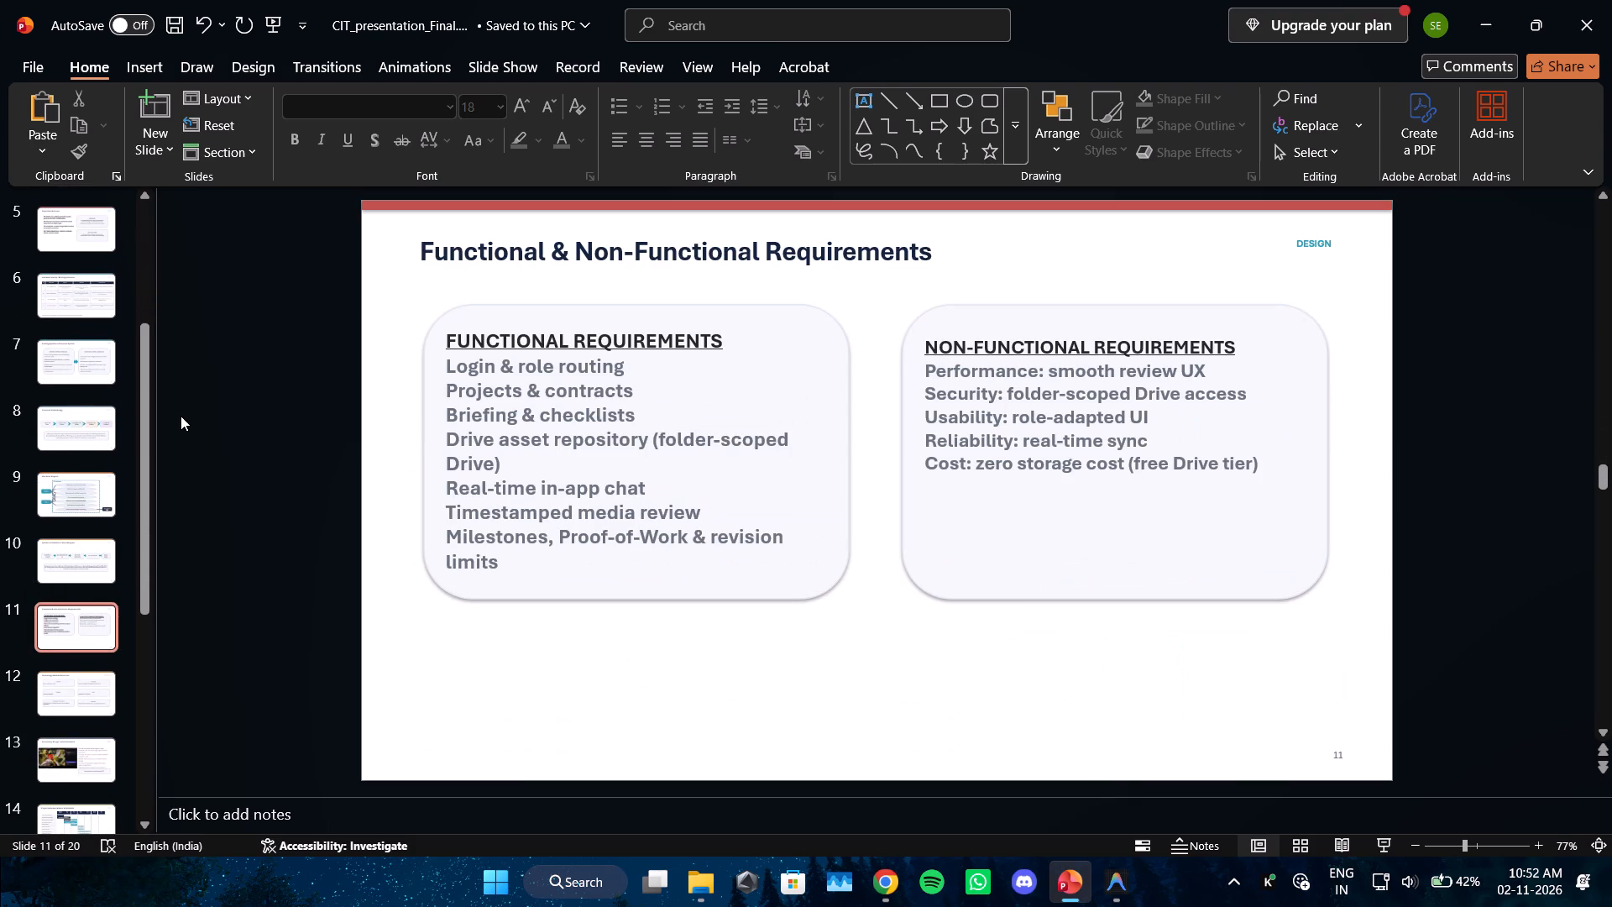
{"action": "key", "text": "Down"}
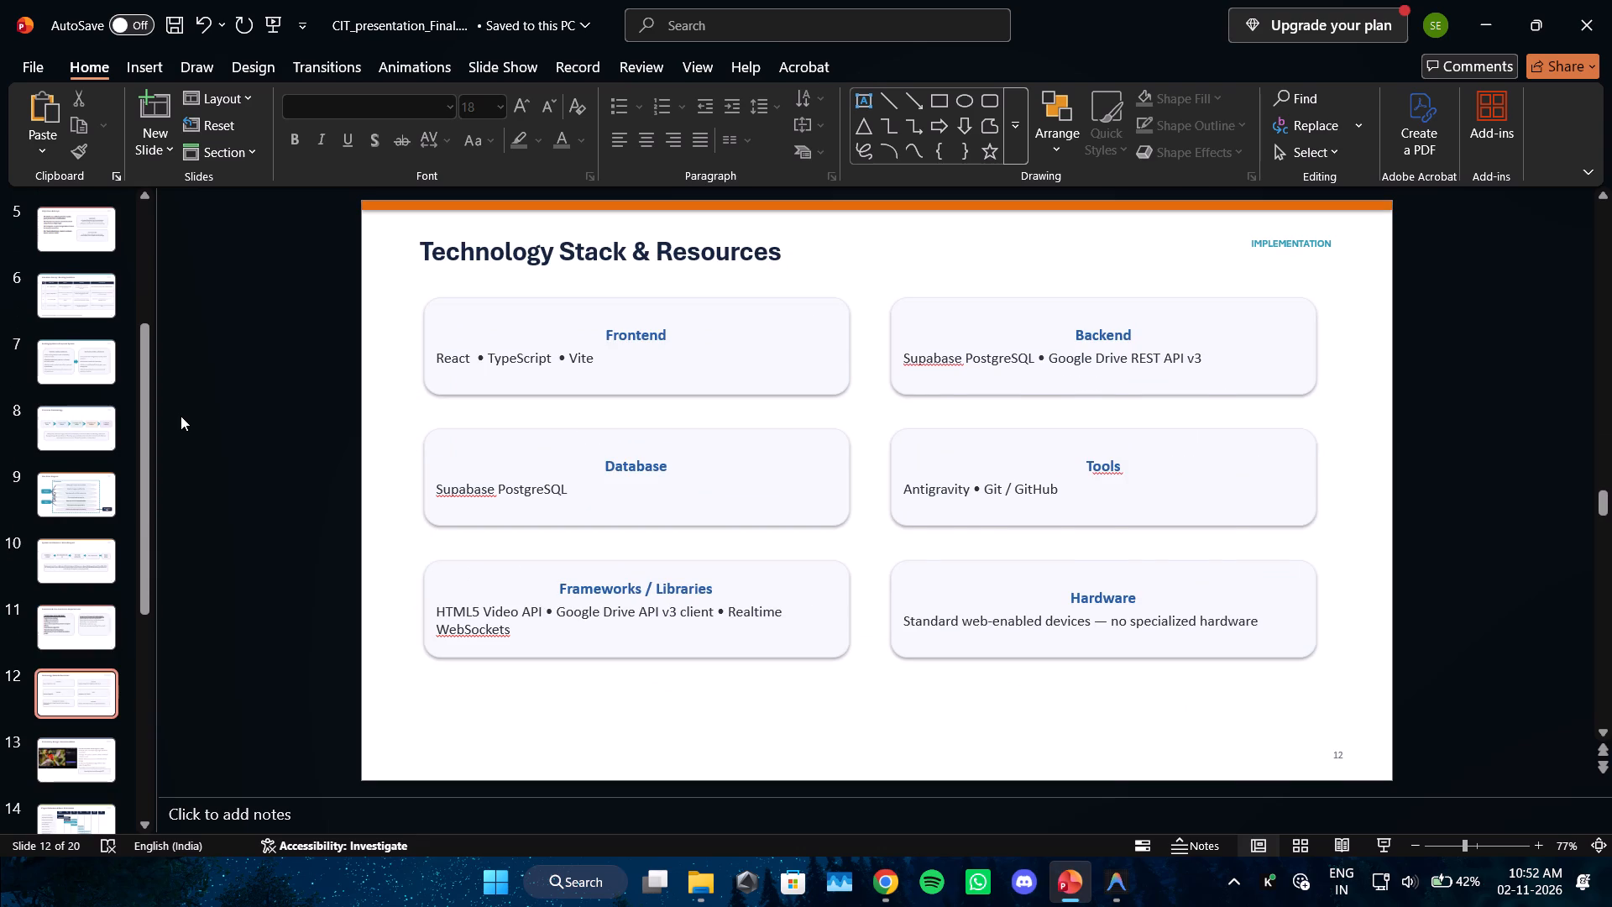
{"action": "key", "text": "Down"}
{"action": "key", "text": "Down"}
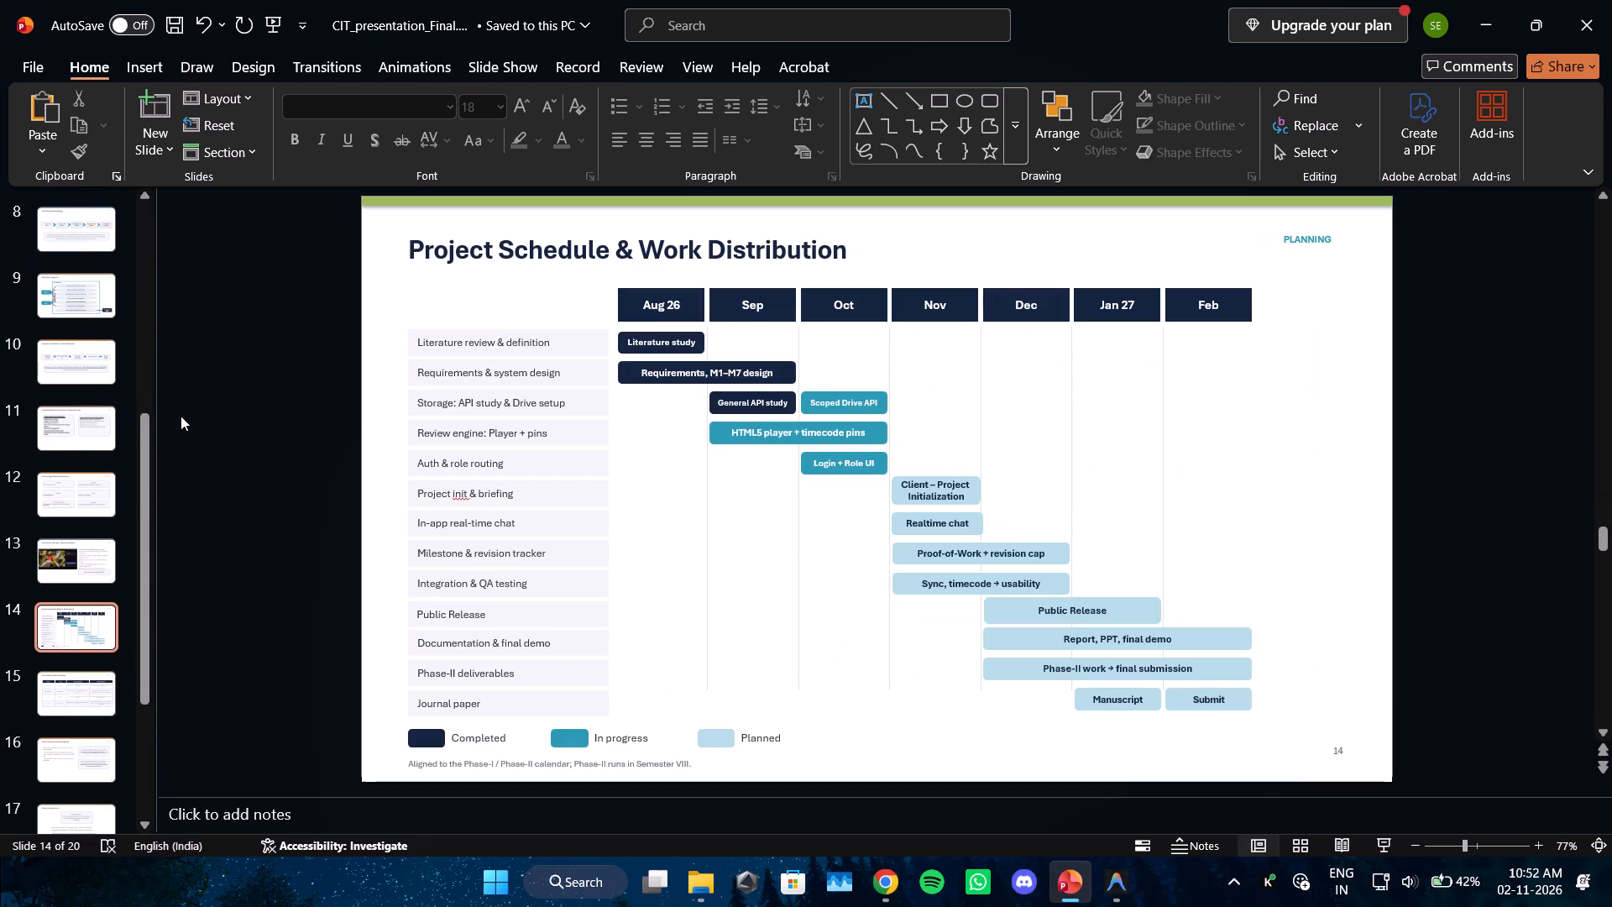
Fill the Preliminary Design / Implementation slide's top bar with the base green theme colour.
{"action": "key", "text": "Up"}
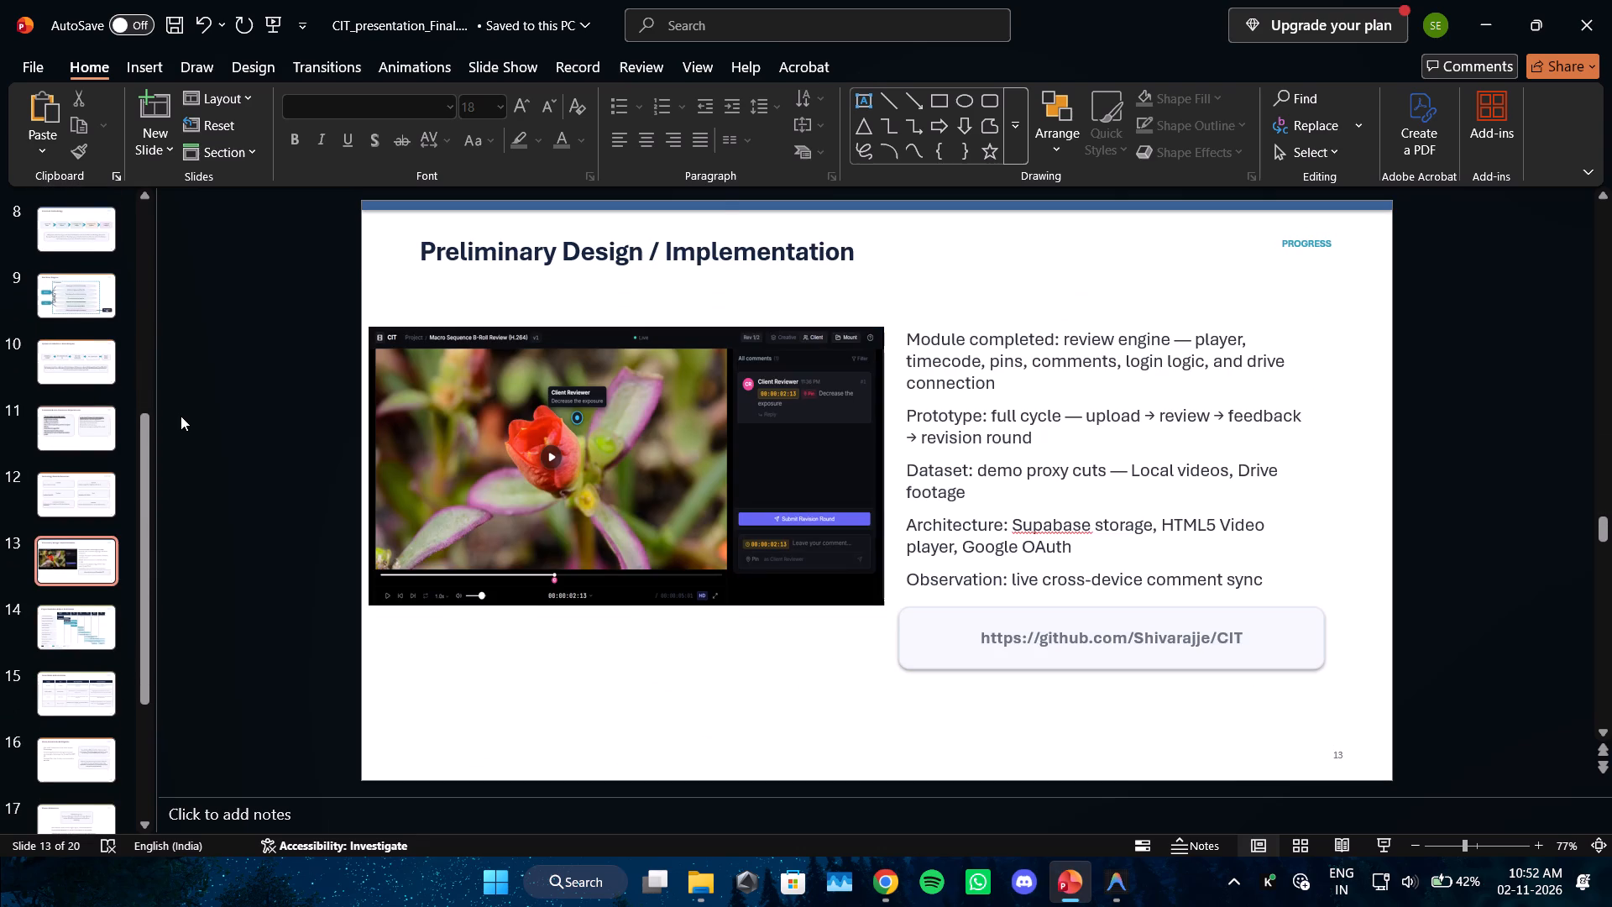
{"action": "left_click", "coordinate": [721, 207]}
{"action": "left_click", "coordinate": [863, 72]}
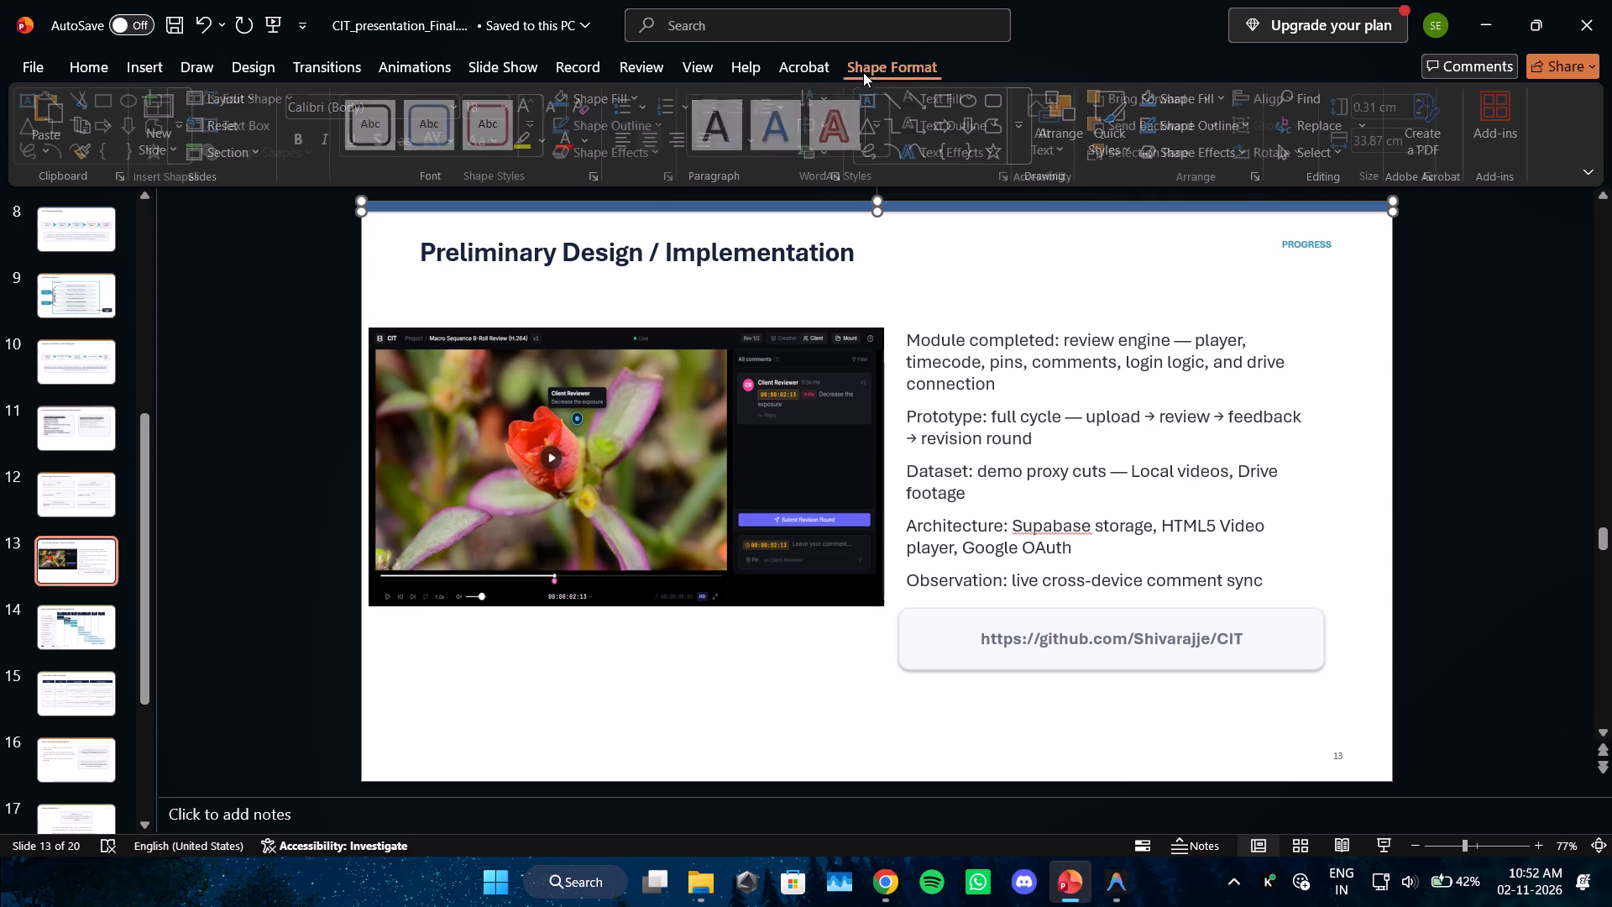
{"action": "left_click", "coordinate": [650, 96]}
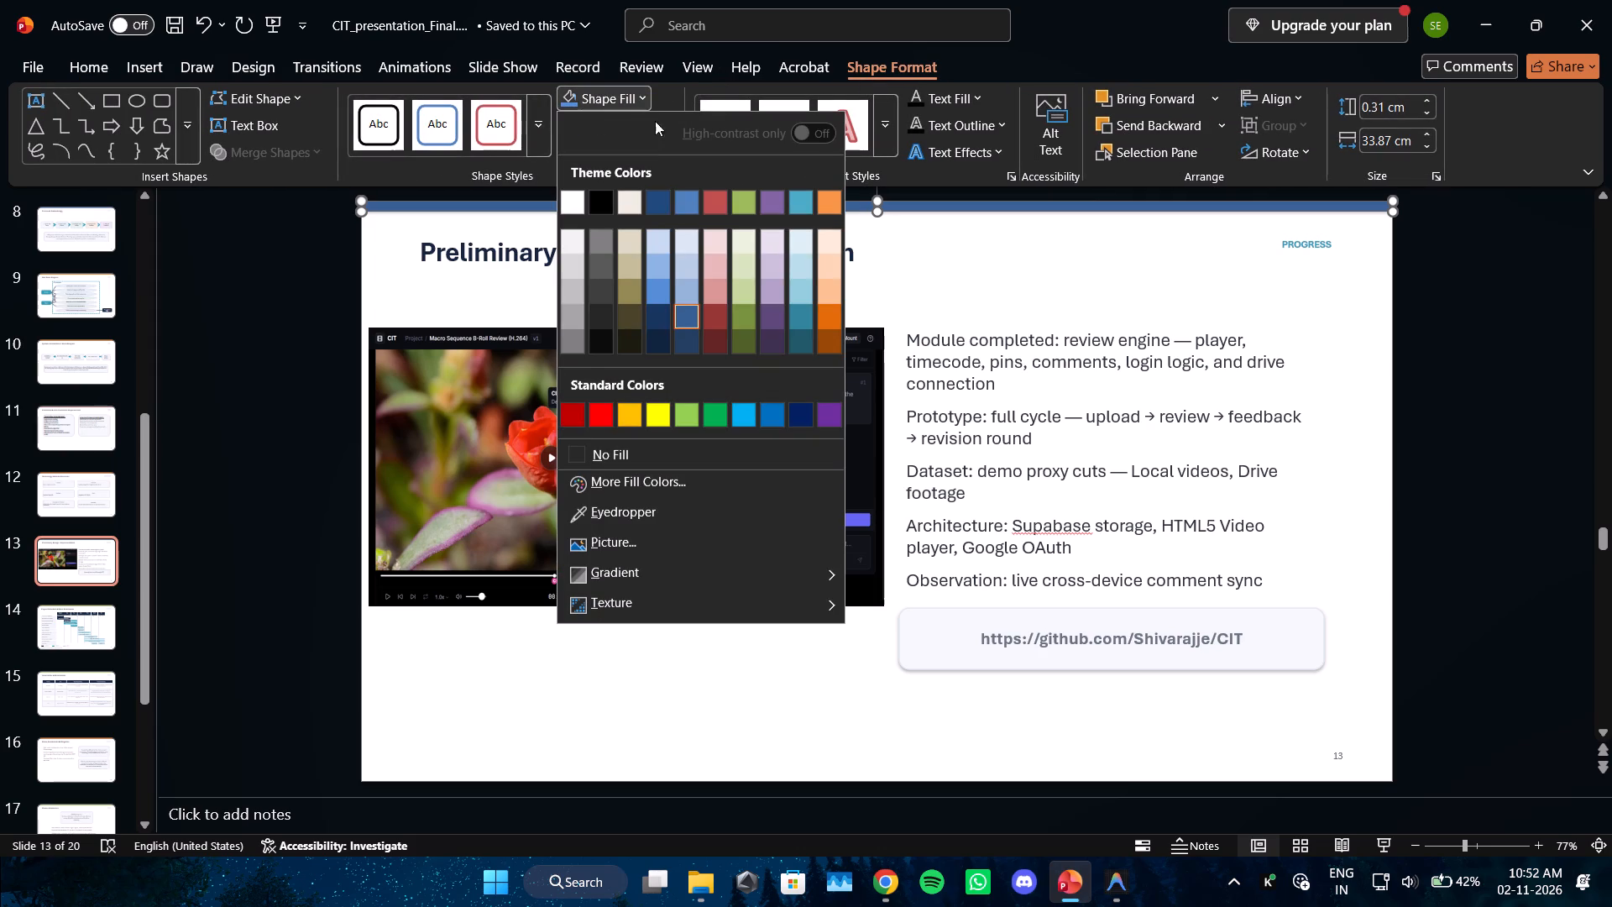
{"action": "left_click", "coordinate": [751, 202]}
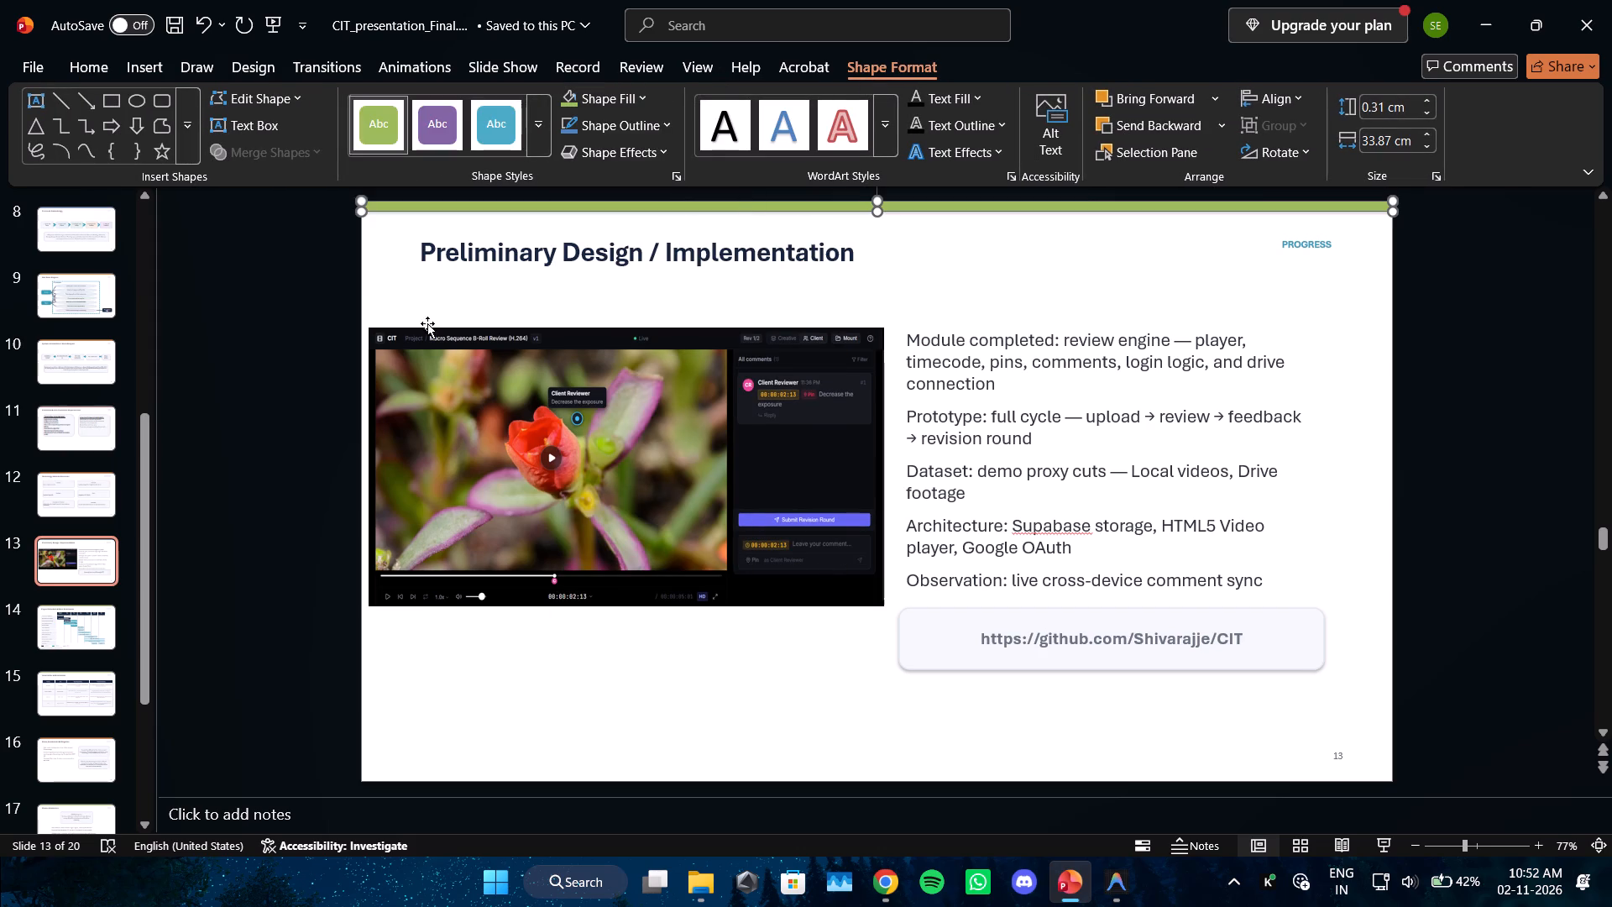
{"action": "left_click", "coordinate": [277, 391]}
Fill the top bar on the Risks, Constraints & Mitigation slide with the base green theme colour.
{"action": "key", "text": "Down"}
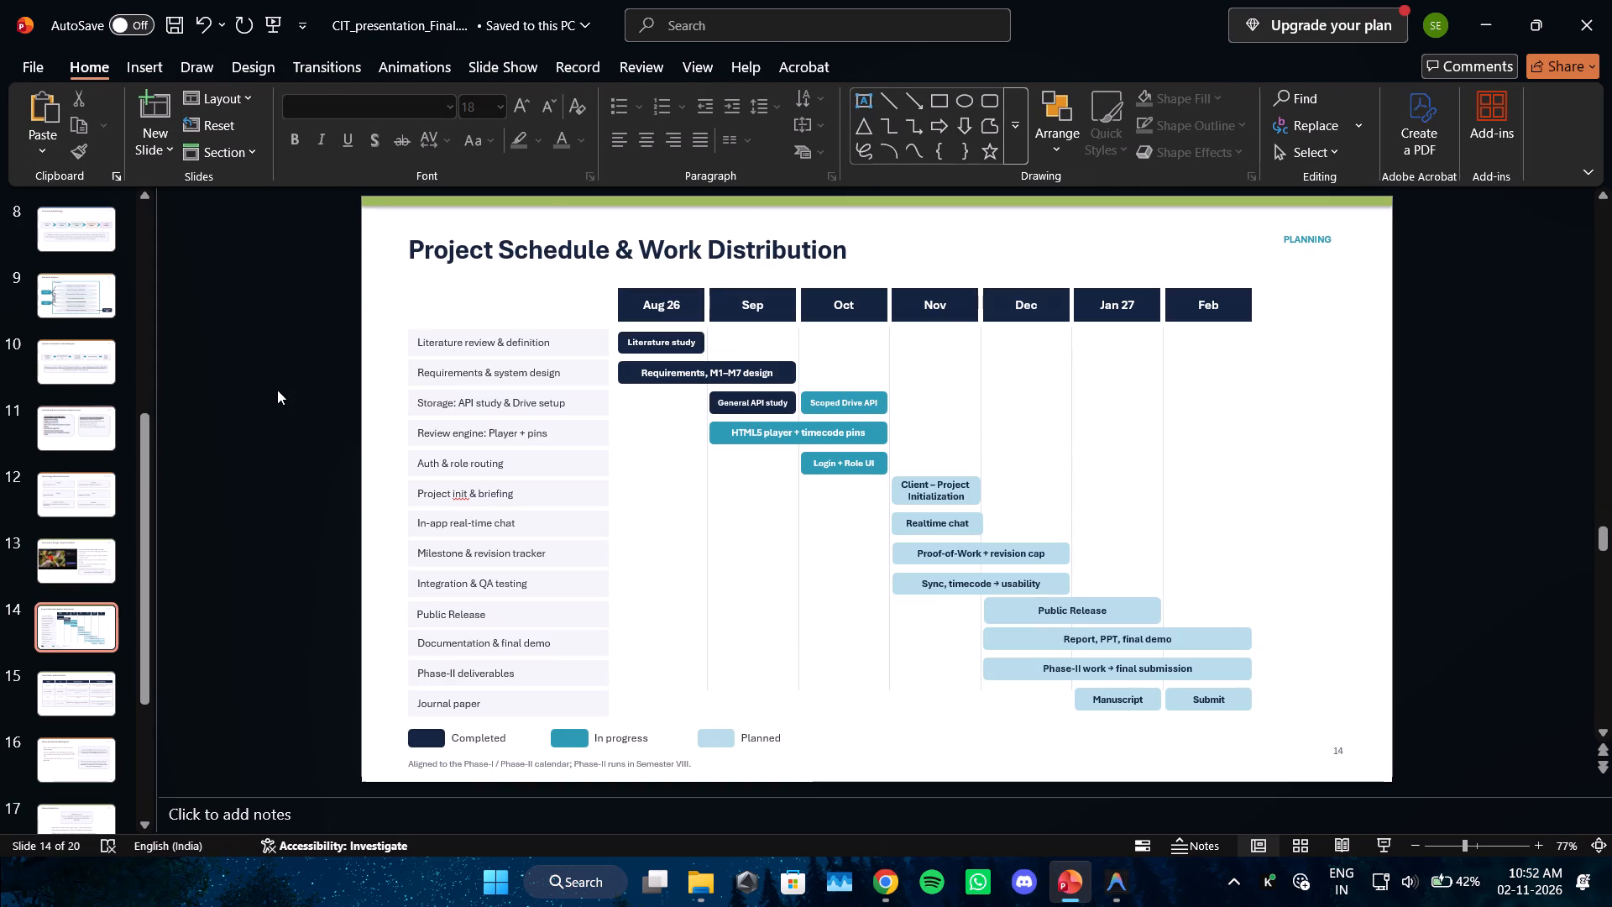
{"action": "key", "text": "Down"}
{"action": "key", "text": "Down"}
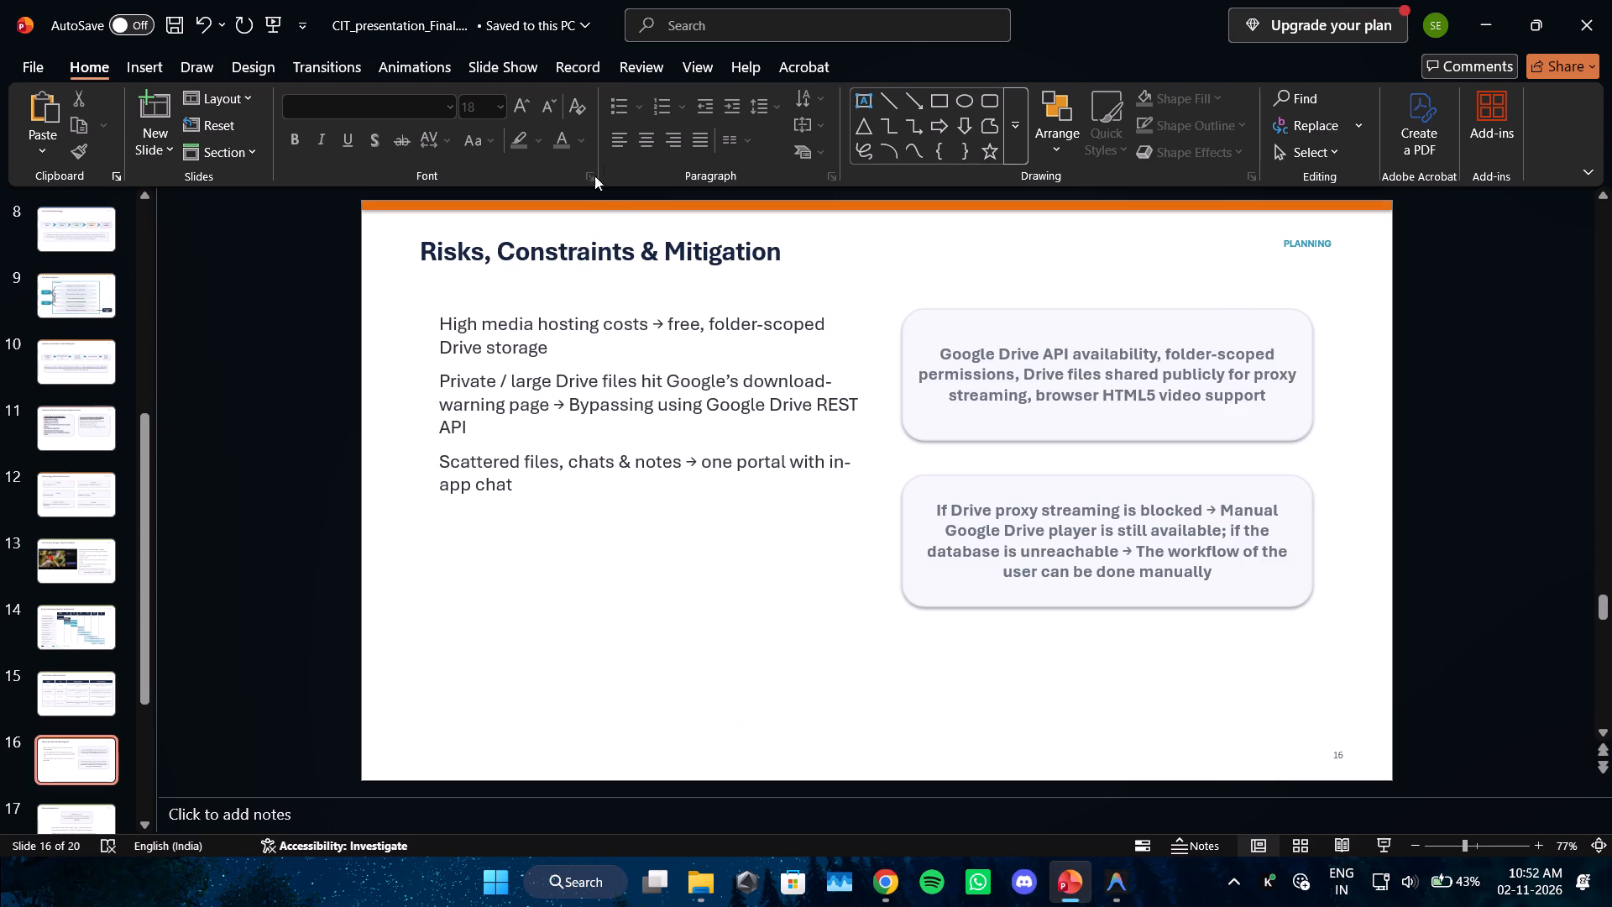
{"action": "left_click", "coordinate": [606, 203]}
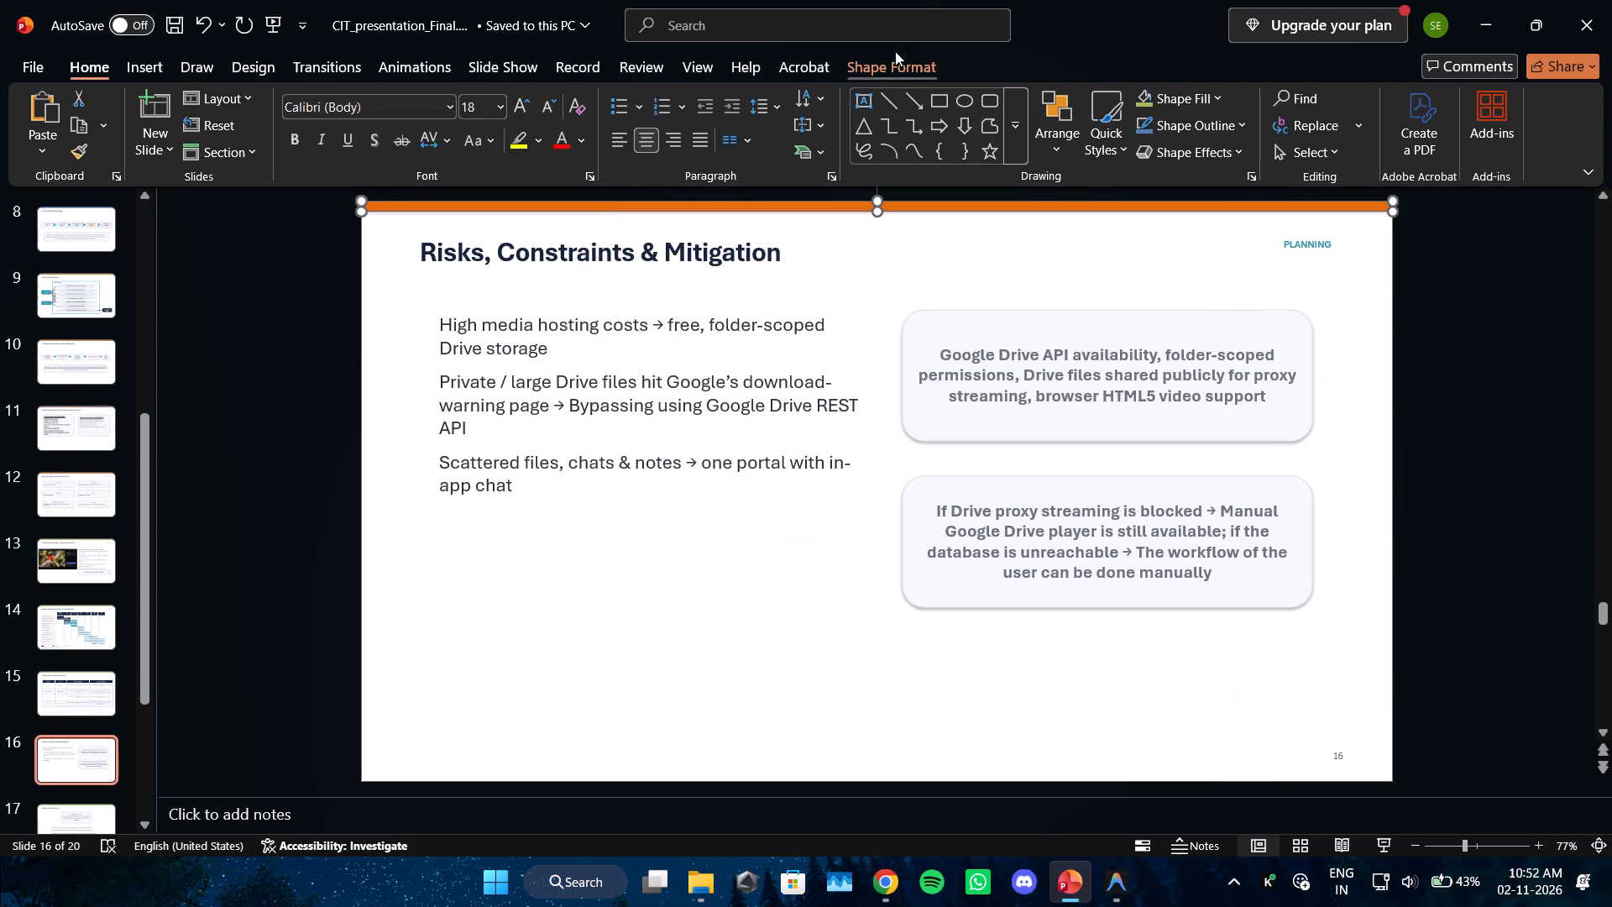
{"action": "left_click", "coordinate": [900, 65]}
{"action": "left_click", "coordinate": [602, 100]}
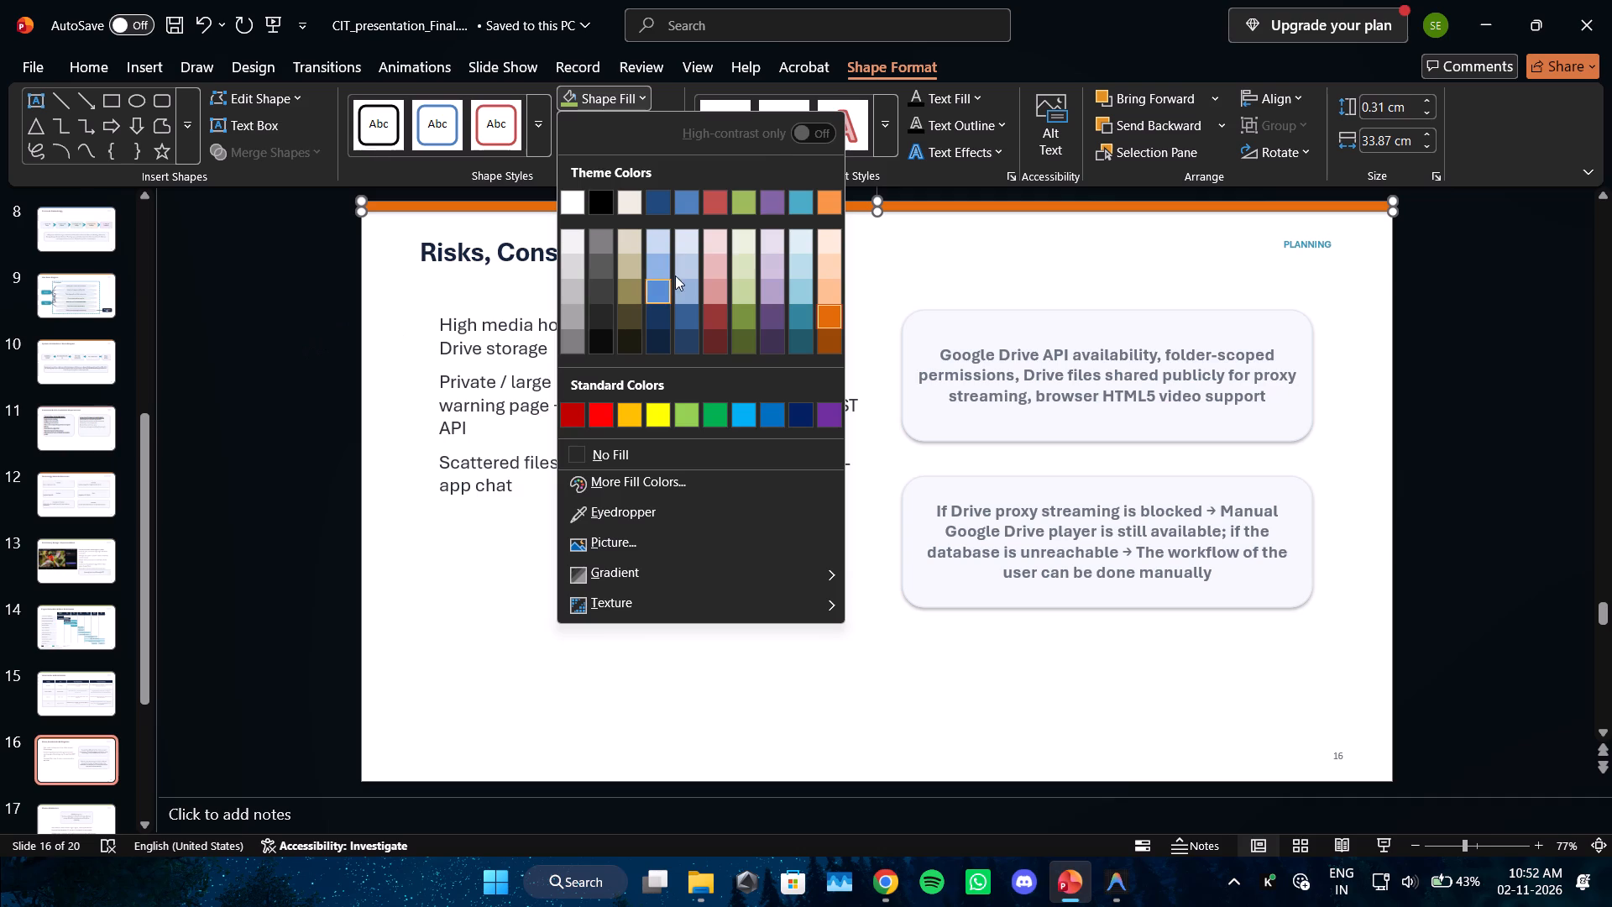
{"action": "left_click", "coordinate": [744, 207]}
{"action": "left_click", "coordinate": [238, 405]}
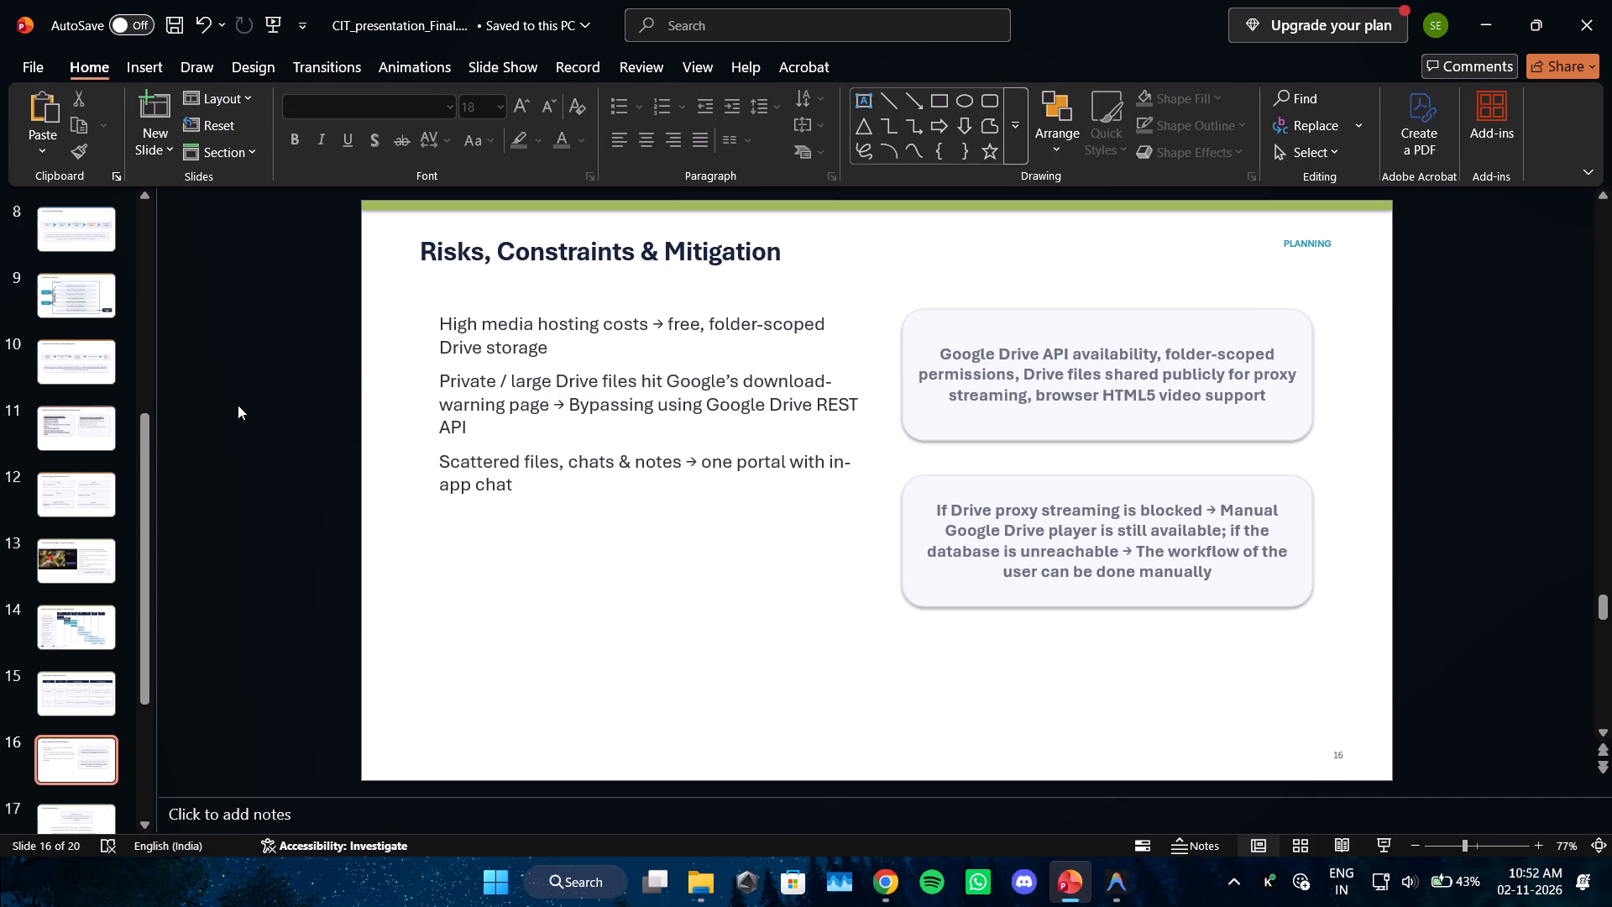
Check the top bars on the Phase-I Outcomes and Conclusion slides, and compare them with the slides back to slide 11.
{"action": "key", "text": "Down"}
{"action": "key", "text": "Down"}
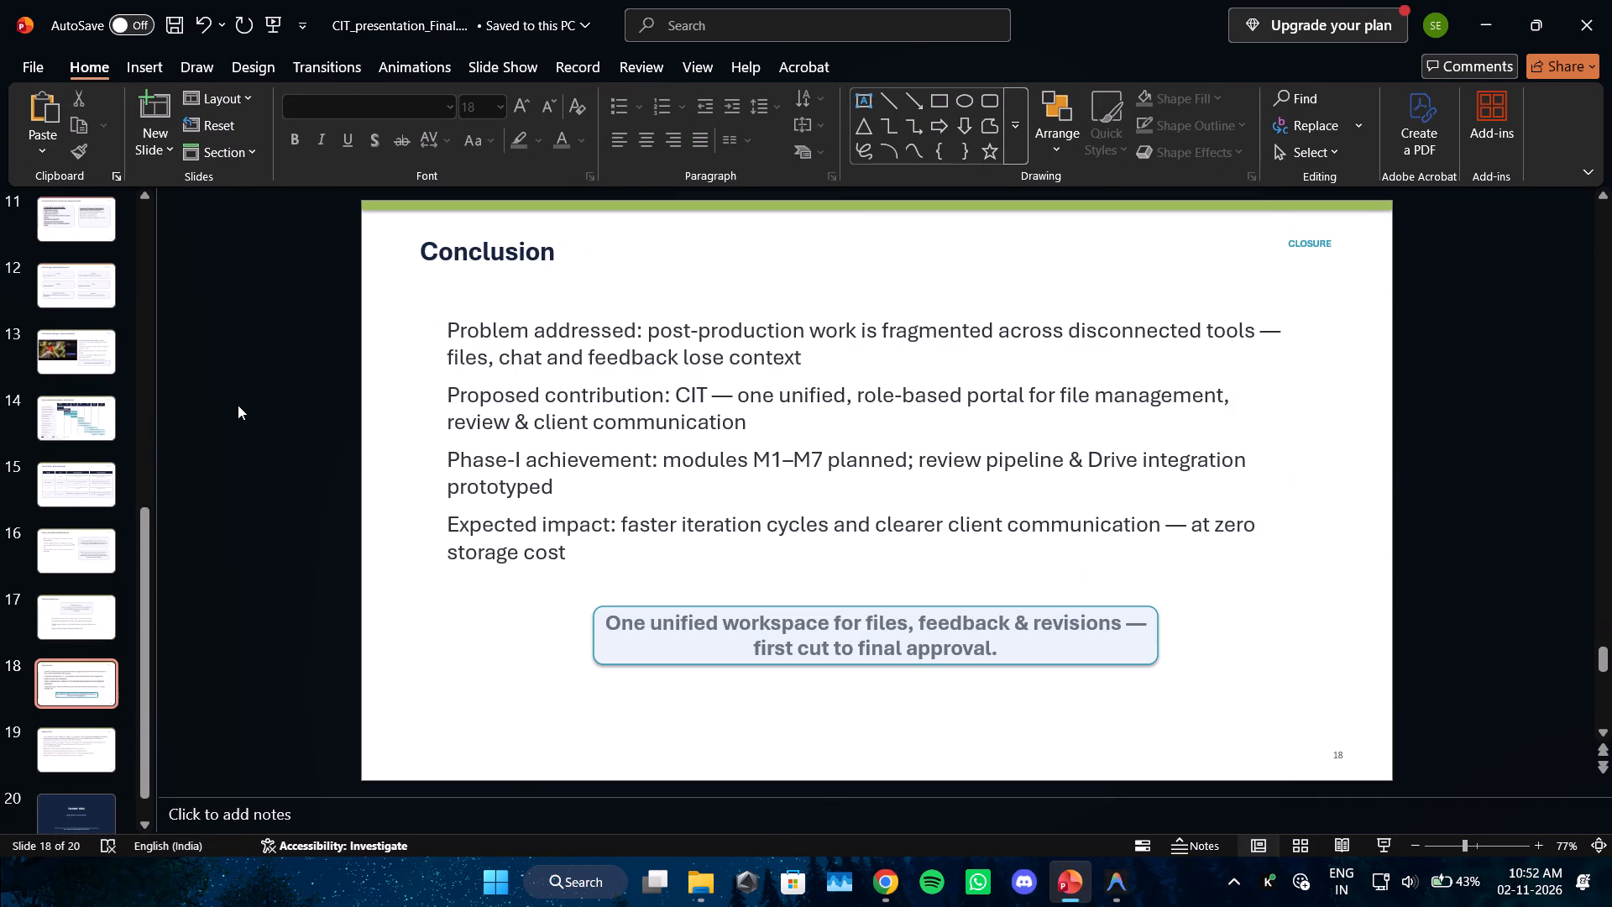
{"action": "key", "text": "Up"}
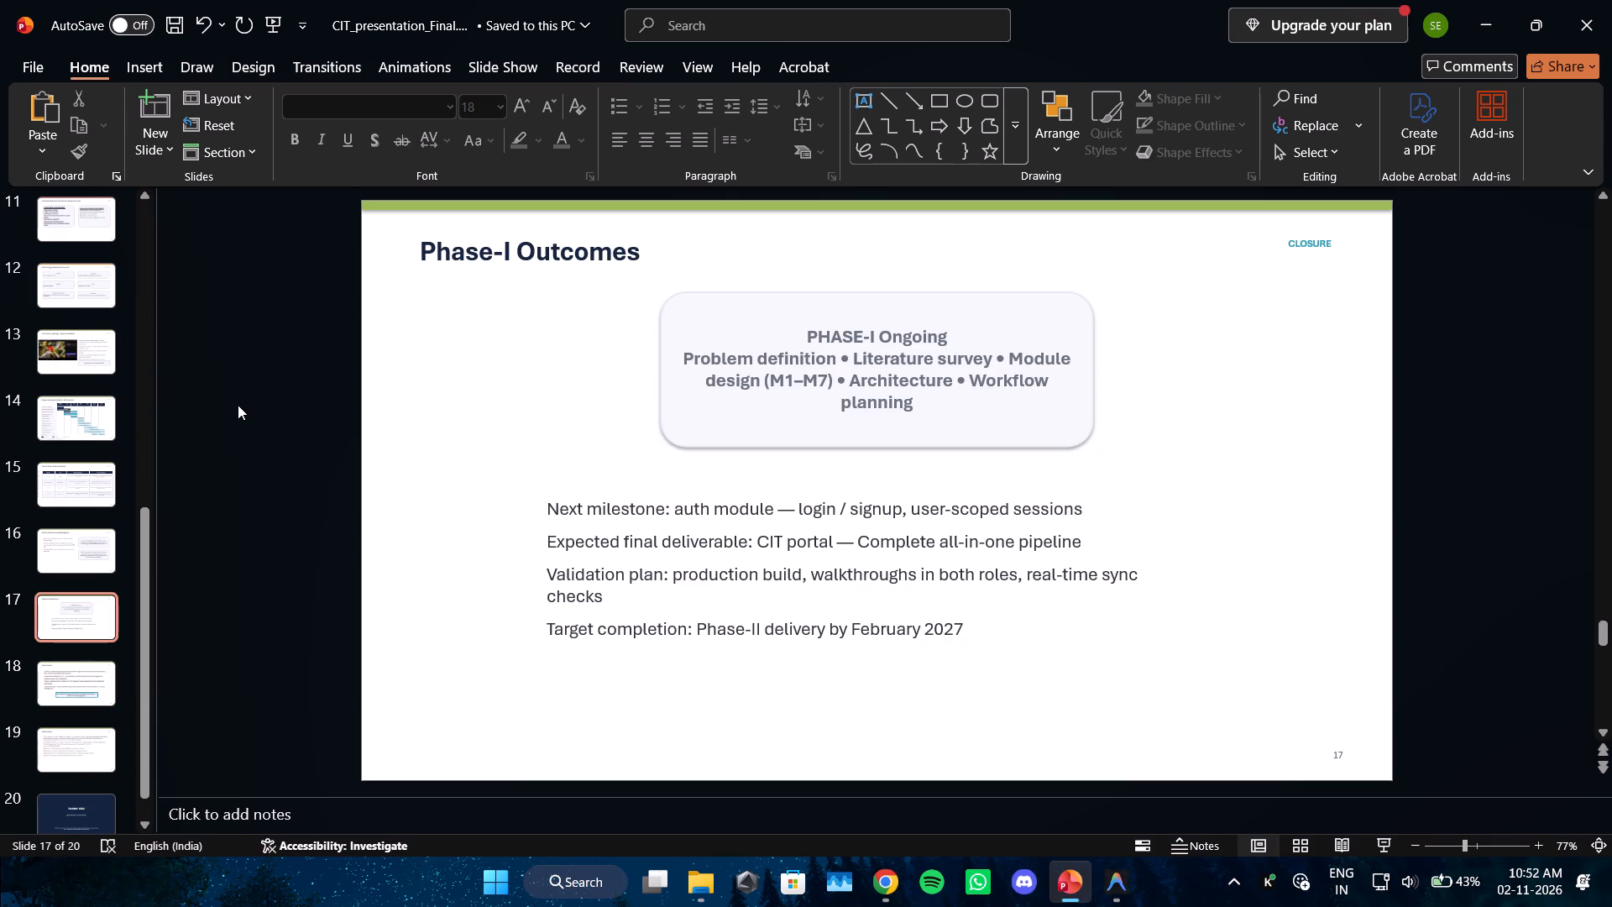
{"action": "key", "text": "Up"}
{"action": "key", "text": "Up"}
{"action": "key", "text": "Up"}
{"action": "key", "text": "Up"}
{"action": "key", "text": "Up"}
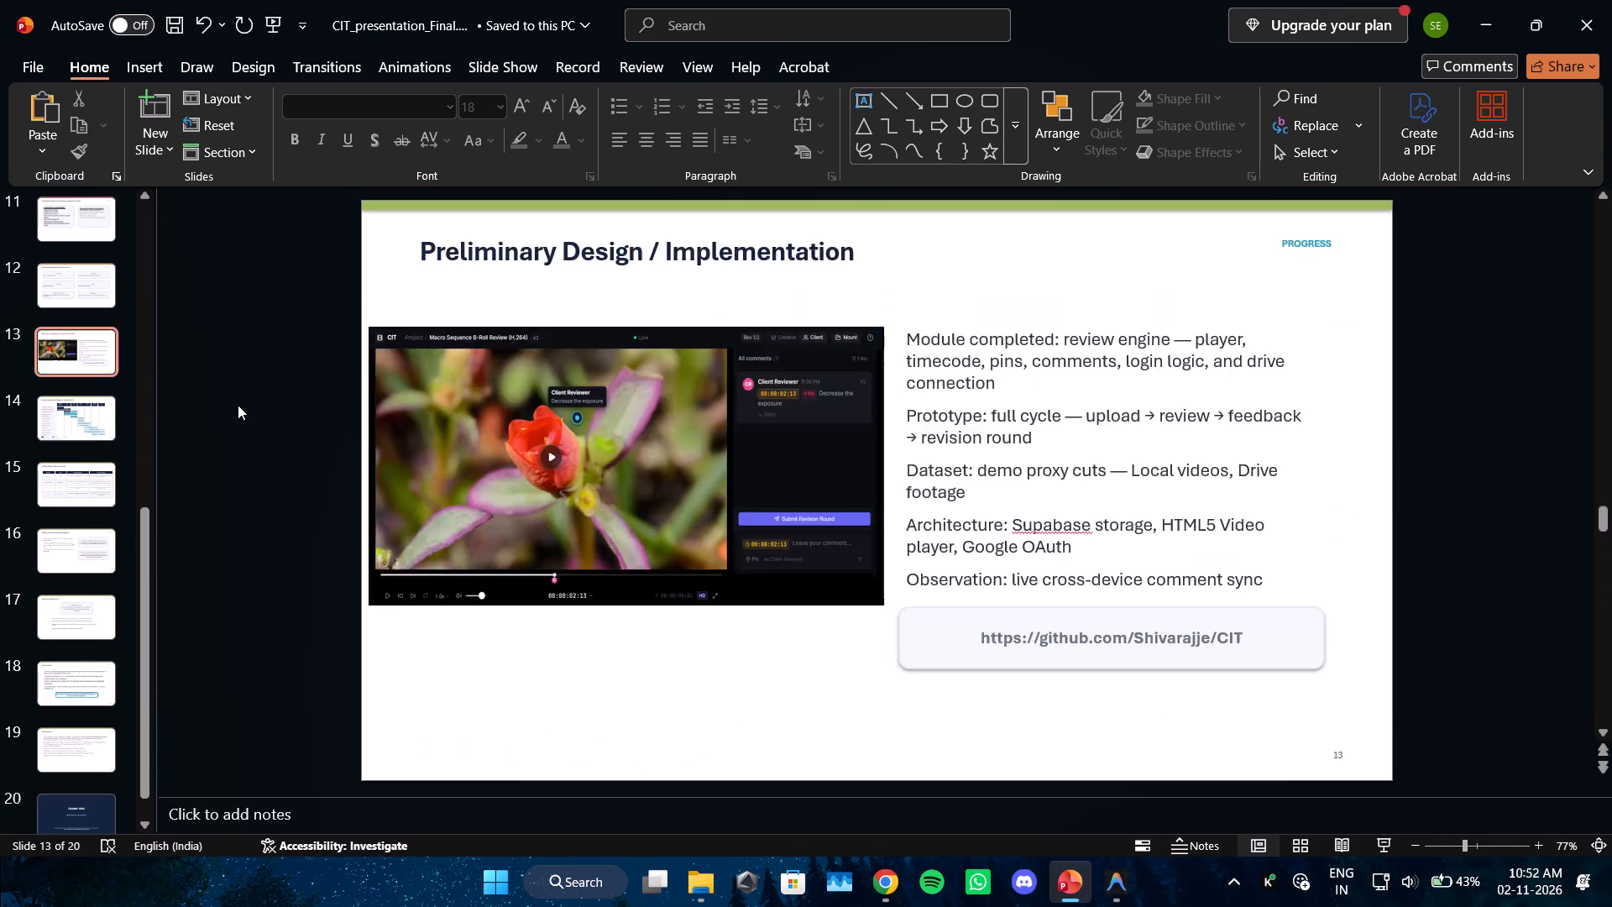
{"action": "key", "text": "Up"}
Review the top bar colours and section labels from slide 12 forward to the final slide 20.
{"action": "key", "text": "Down"}
{"action": "key", "text": "Down"}
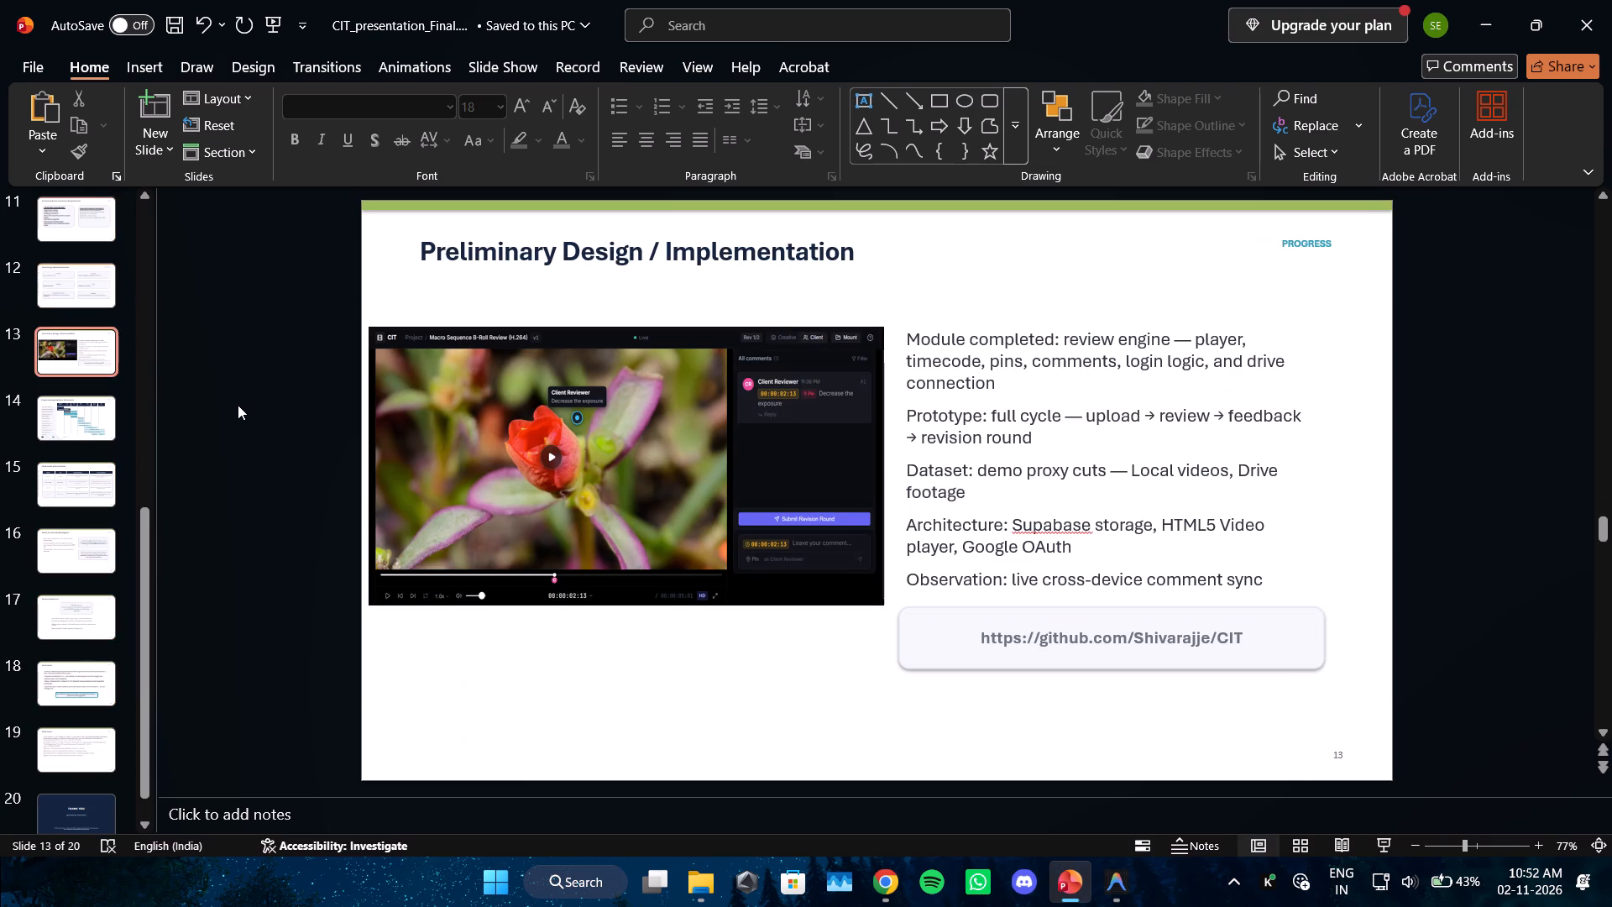
{"action": "key", "text": "Down"}
{"action": "key", "text": "Down"}
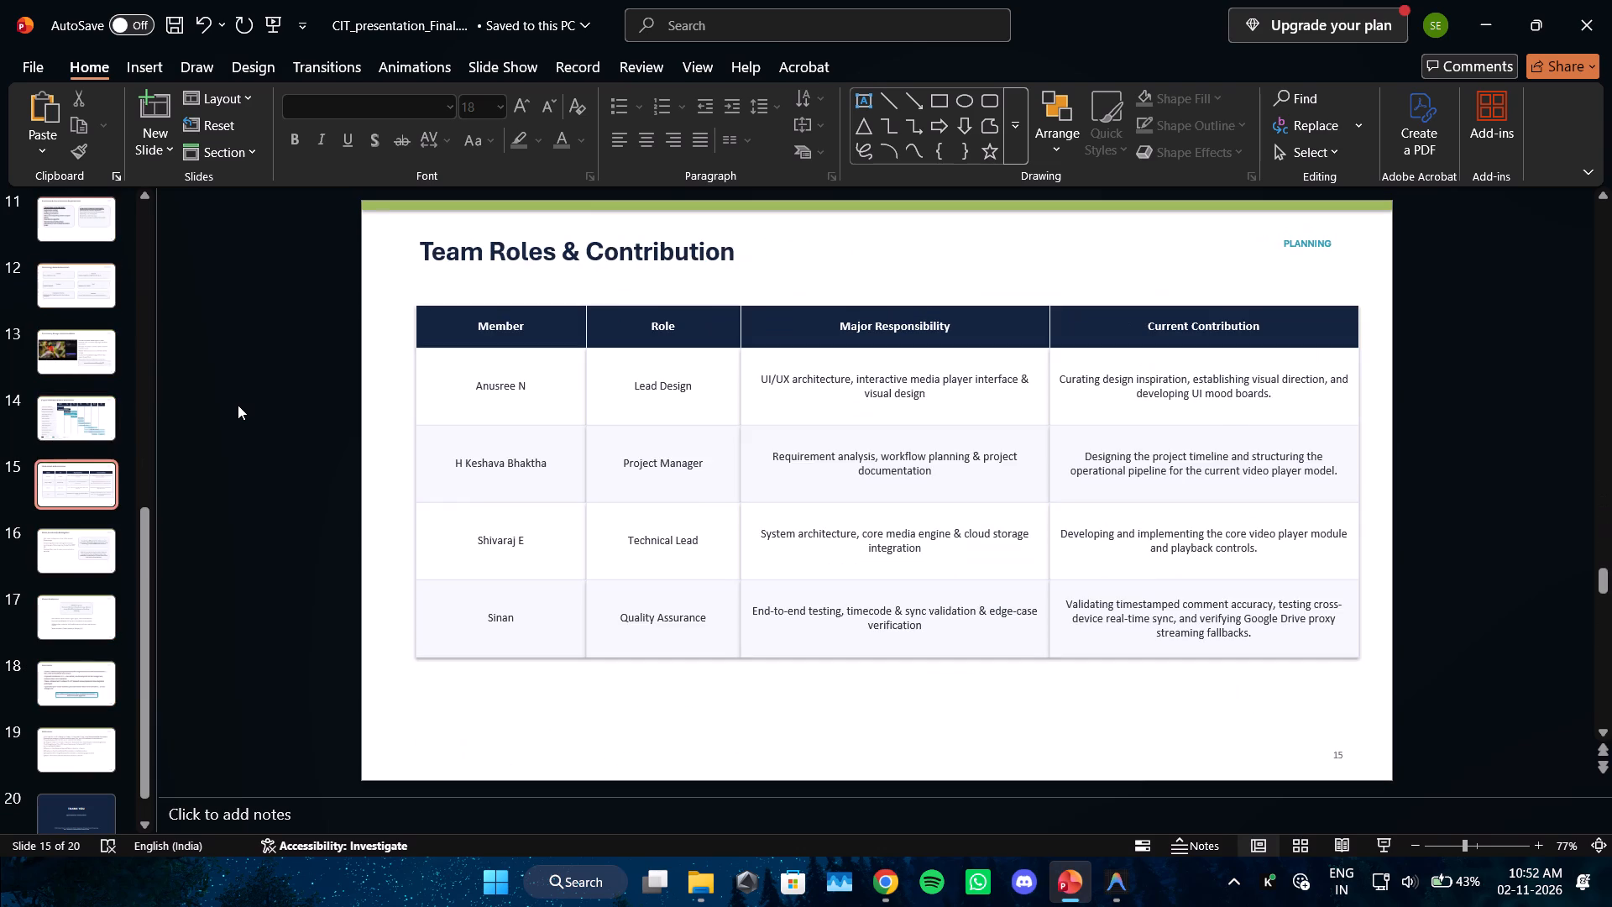
{"action": "key", "text": "Down"}
{"action": "key", "text": "Down"}
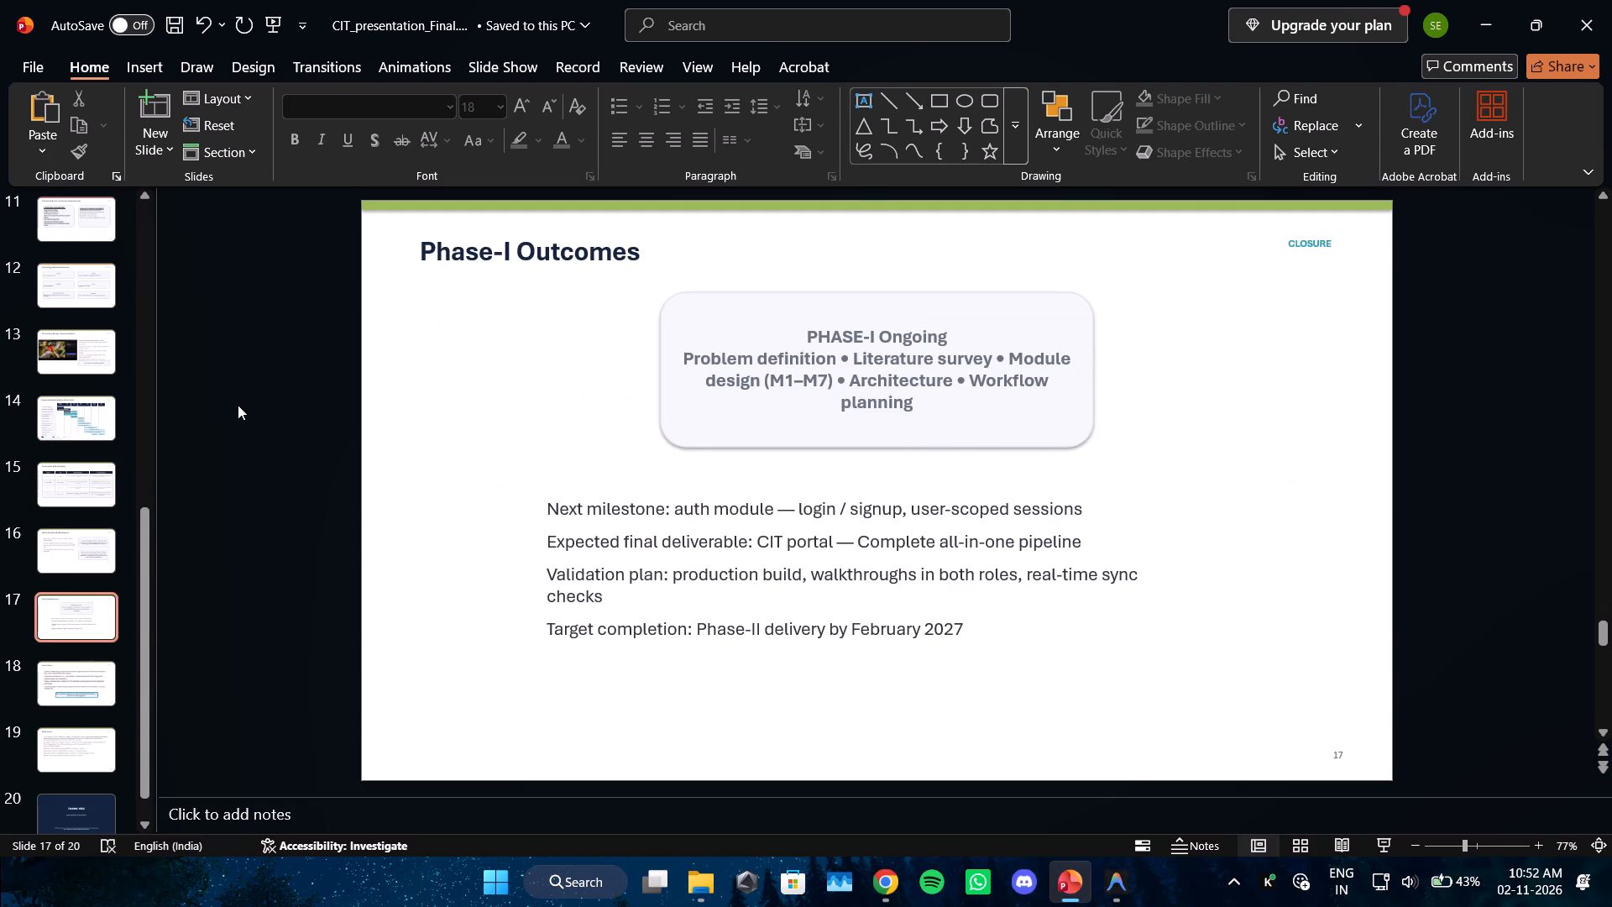
{"action": "key", "text": "Down"}
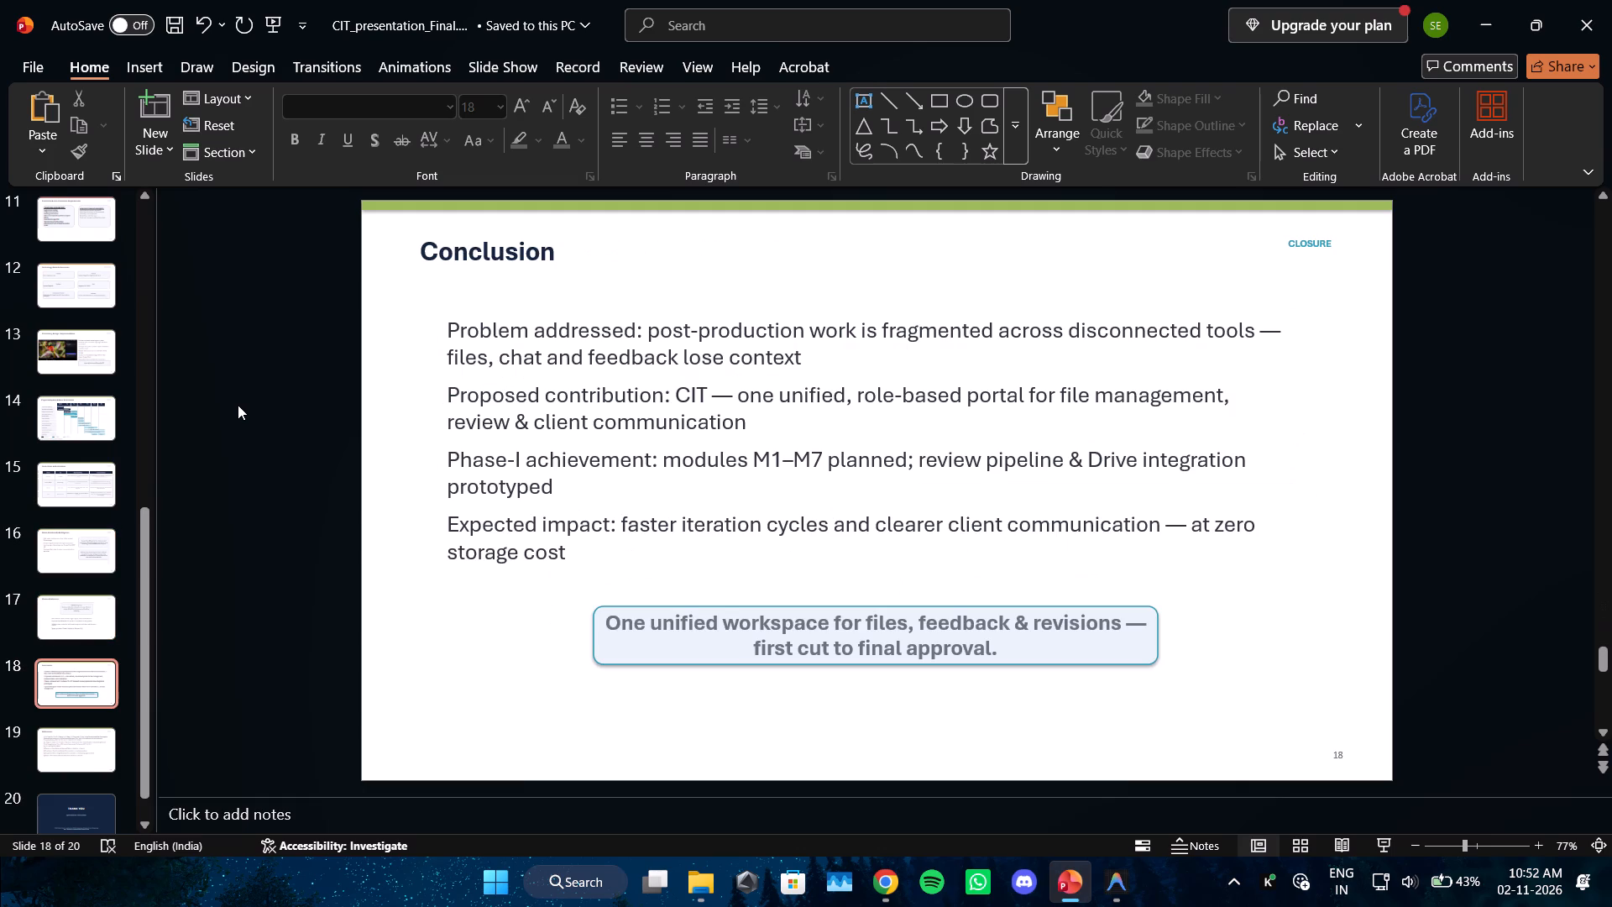
{"action": "key", "text": "Down"}
{"action": "key", "text": "Down"}
Compare the top bars and section labels of the Planning and Closure slides, from slide 14 to the Conclusion slide.
{"action": "key", "text": "Up"}
{"action": "key", "text": "Up"}
{"action": "key", "text": "Up"}
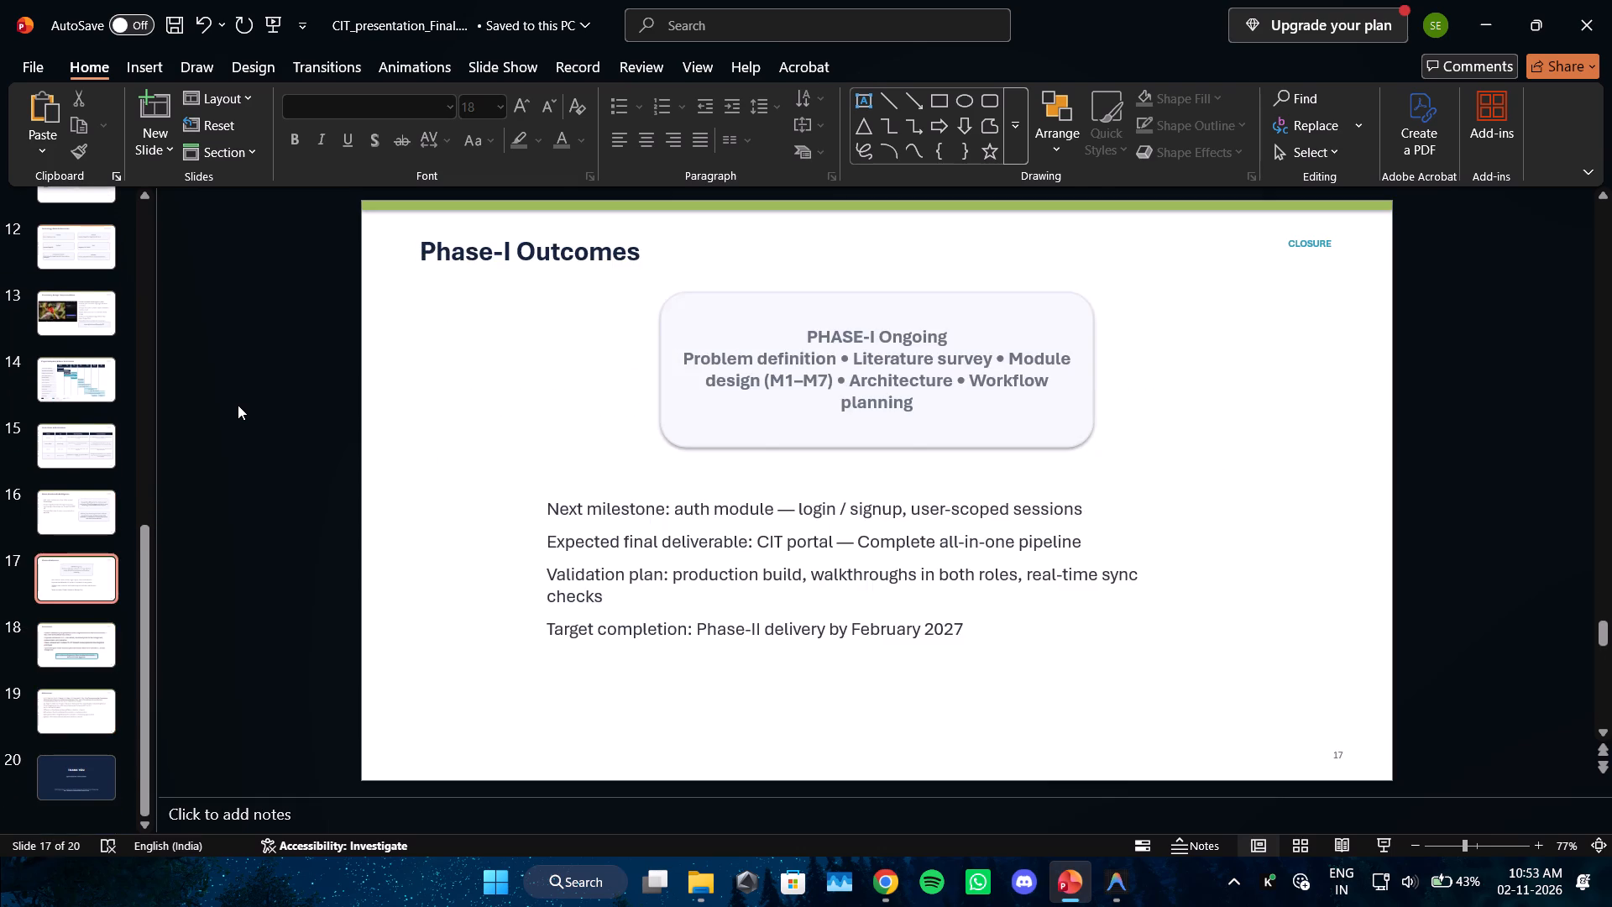
{"action": "key", "text": "Up"}
{"action": "key", "text": "Up"}
{"action": "key", "text": "Up"}
{"action": "key", "text": "Down"}
{"action": "key", "text": "Down"}
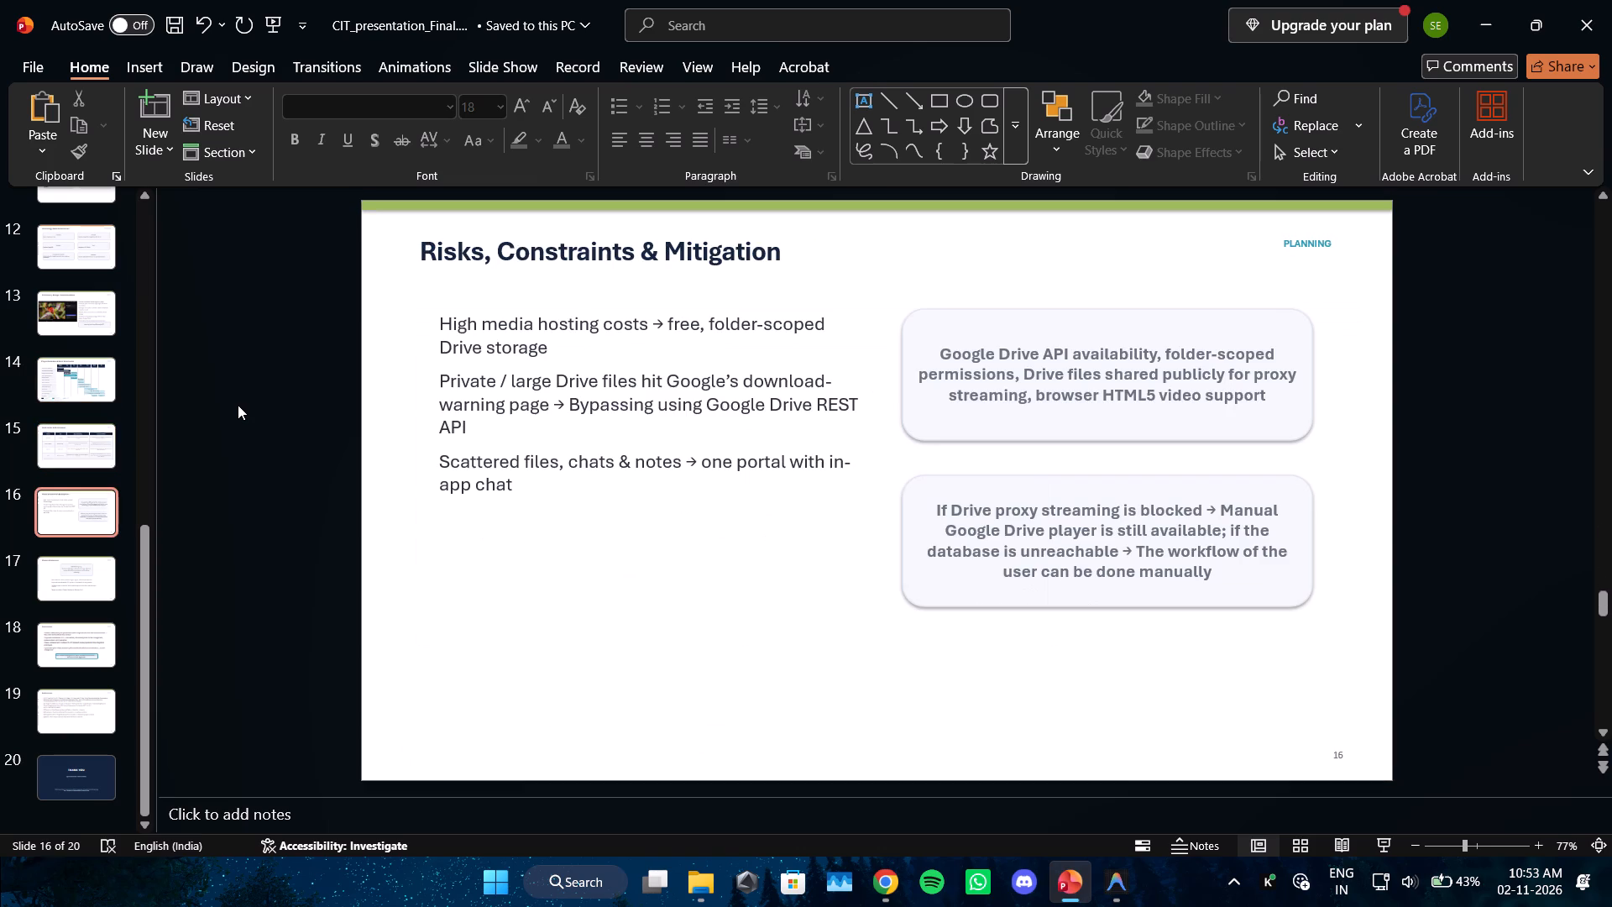
{"action": "key", "text": "Down"}
{"action": "key", "text": "Down"}
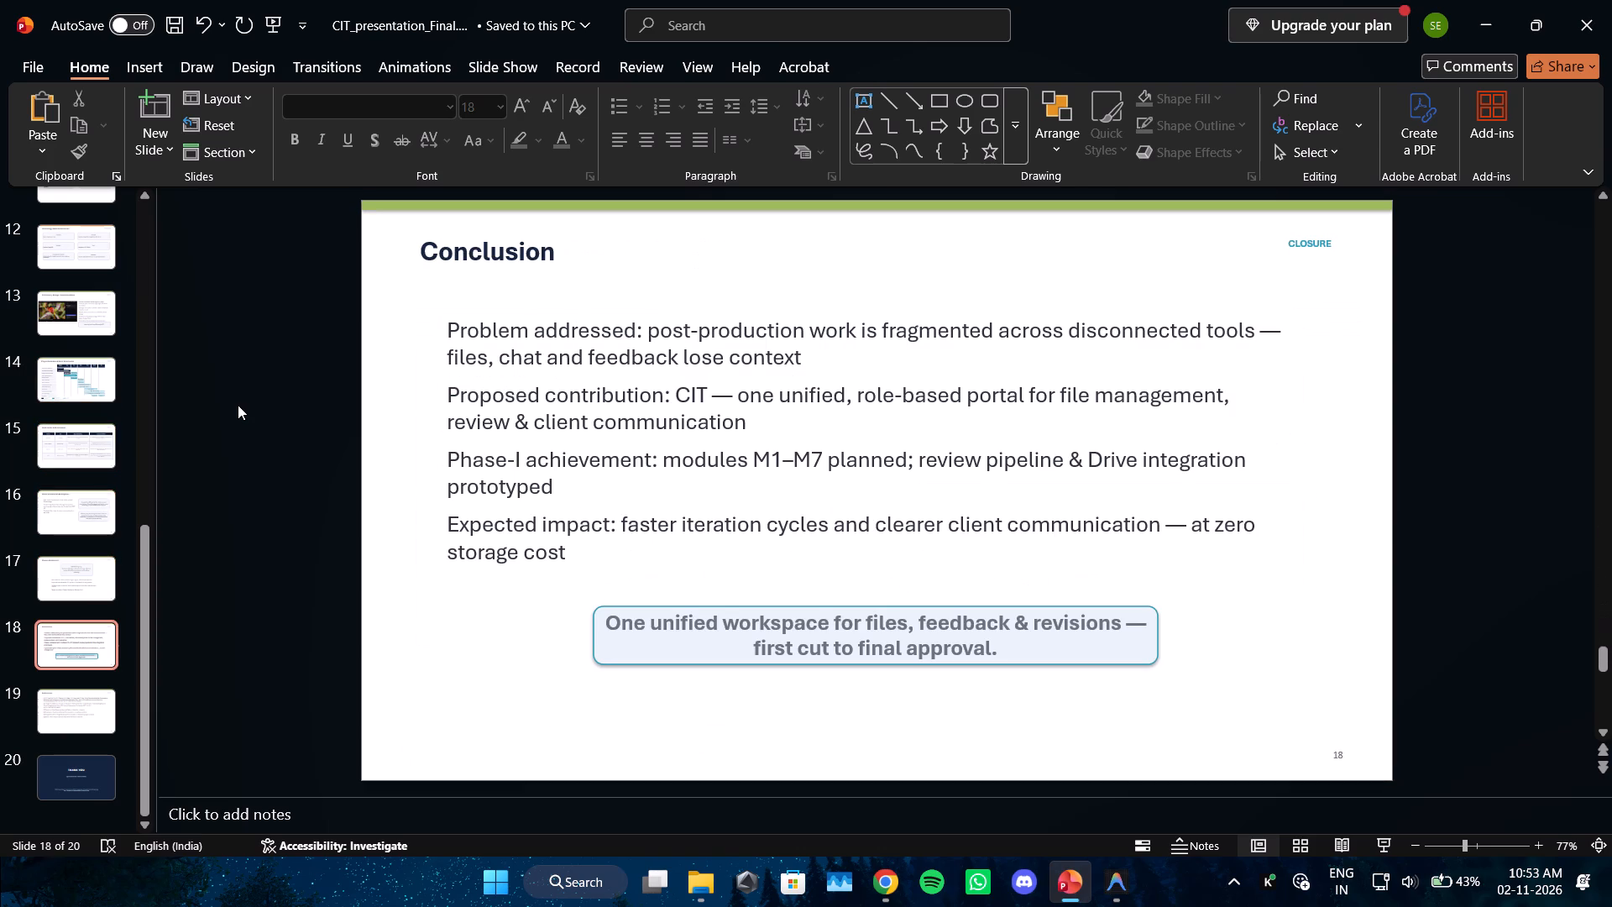
{"action": "key", "text": "Up"}
{"action": "key", "text": "Down"}
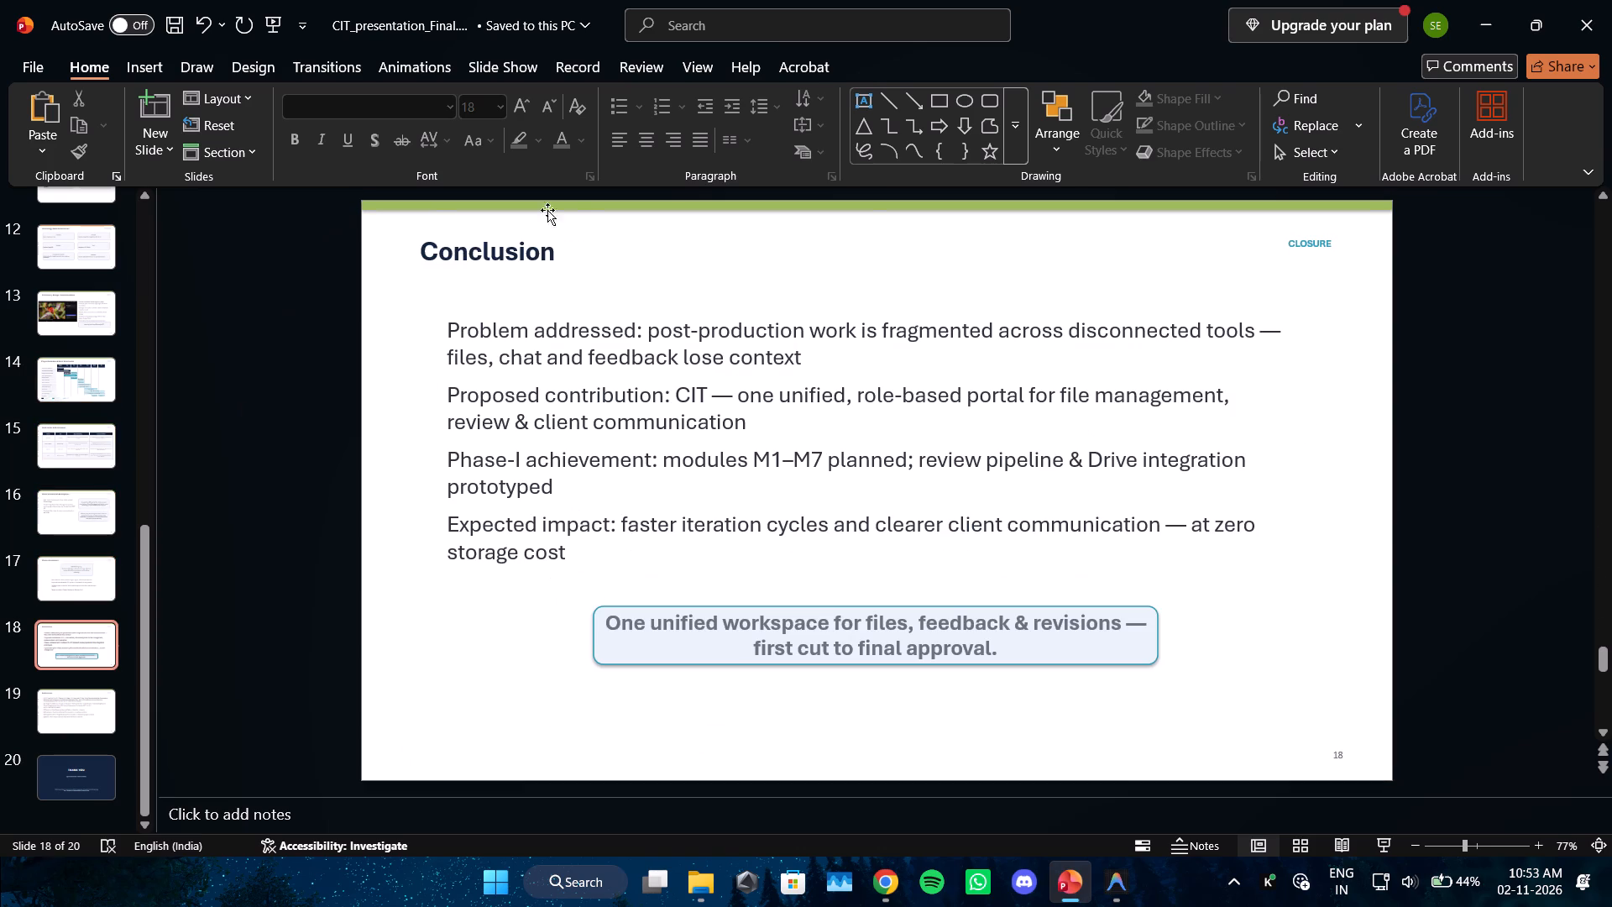
{"action": "left_click", "coordinate": [567, 212]}
{"action": "left_click", "coordinate": [242, 364]}
Delete the green top bar from the References slide.
{"action": "key", "text": "Down"}
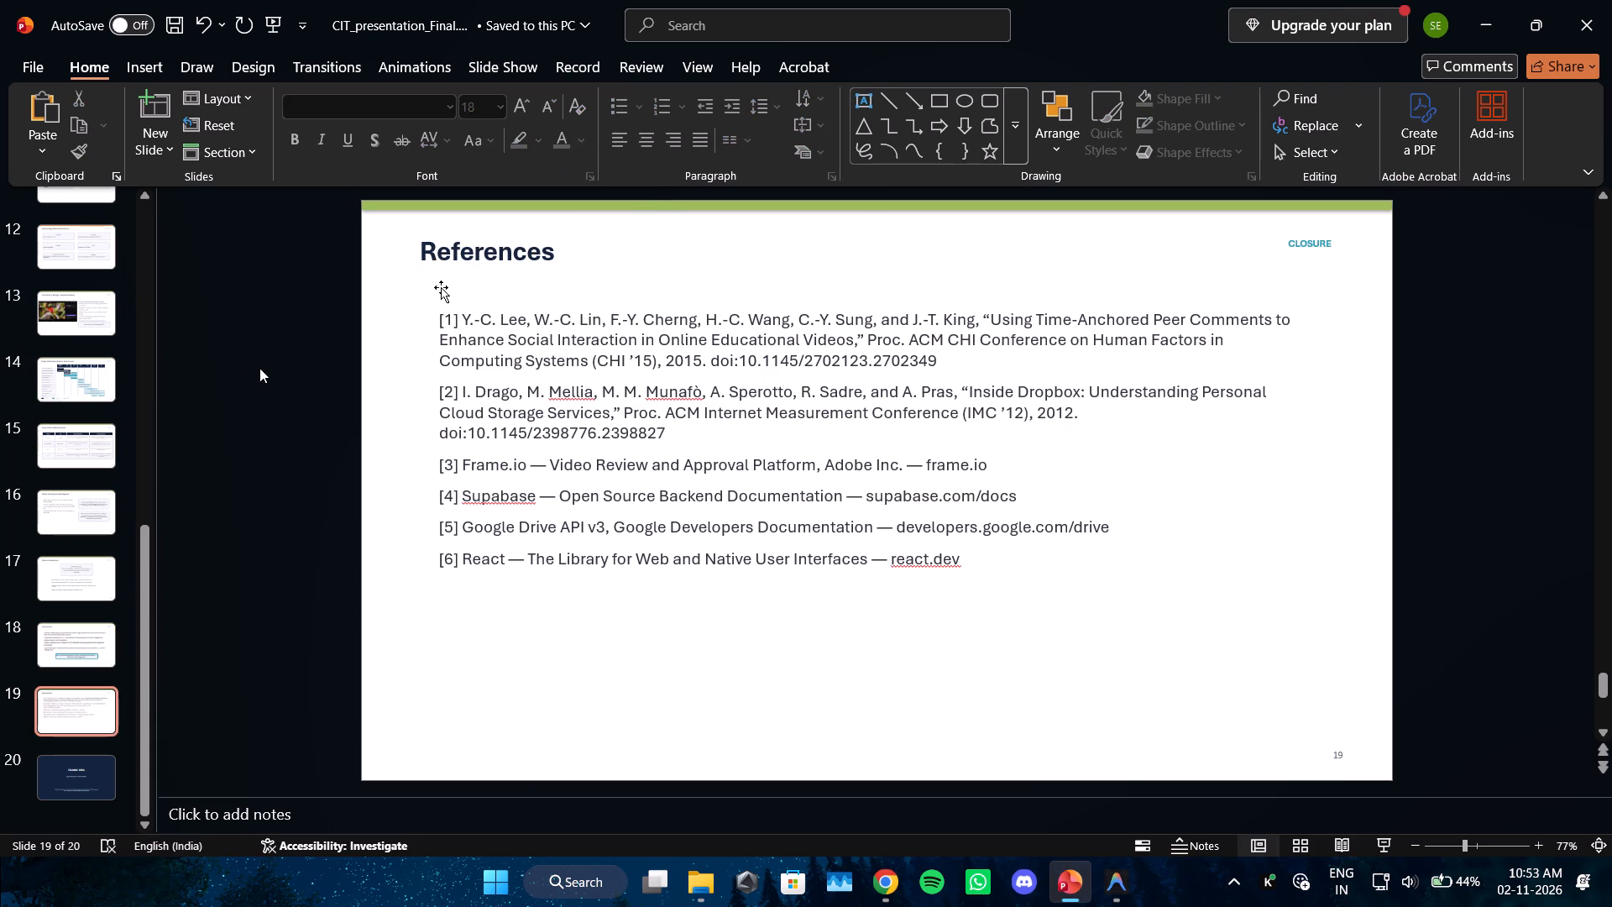
{"action": "left_click", "coordinate": [671, 212]}
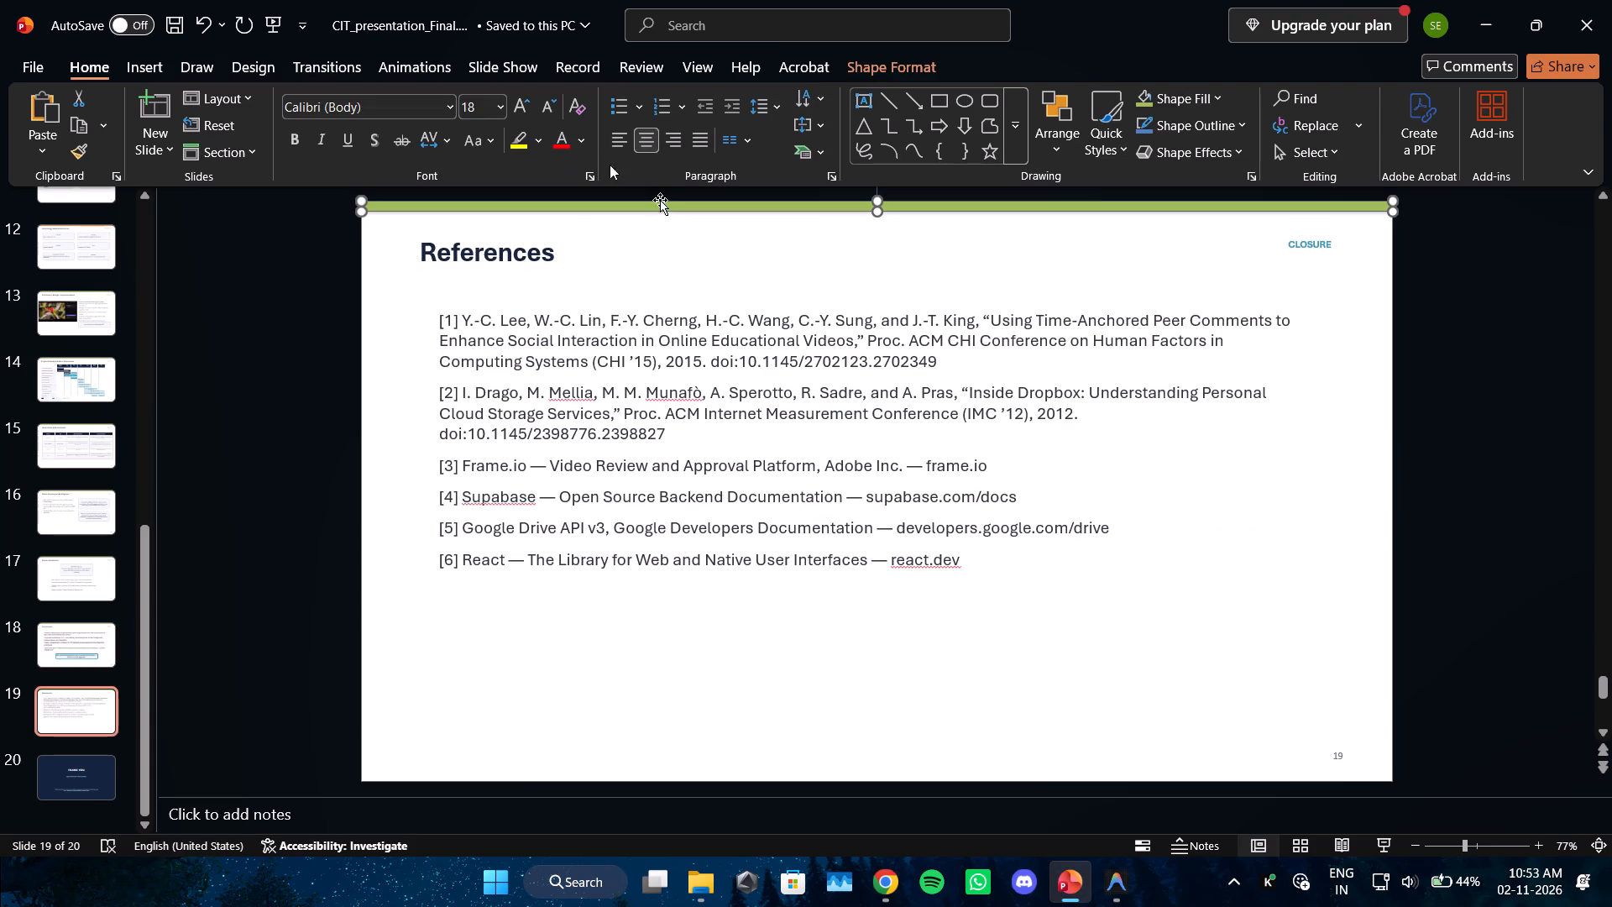
{"action": "key", "text": "Delete"}
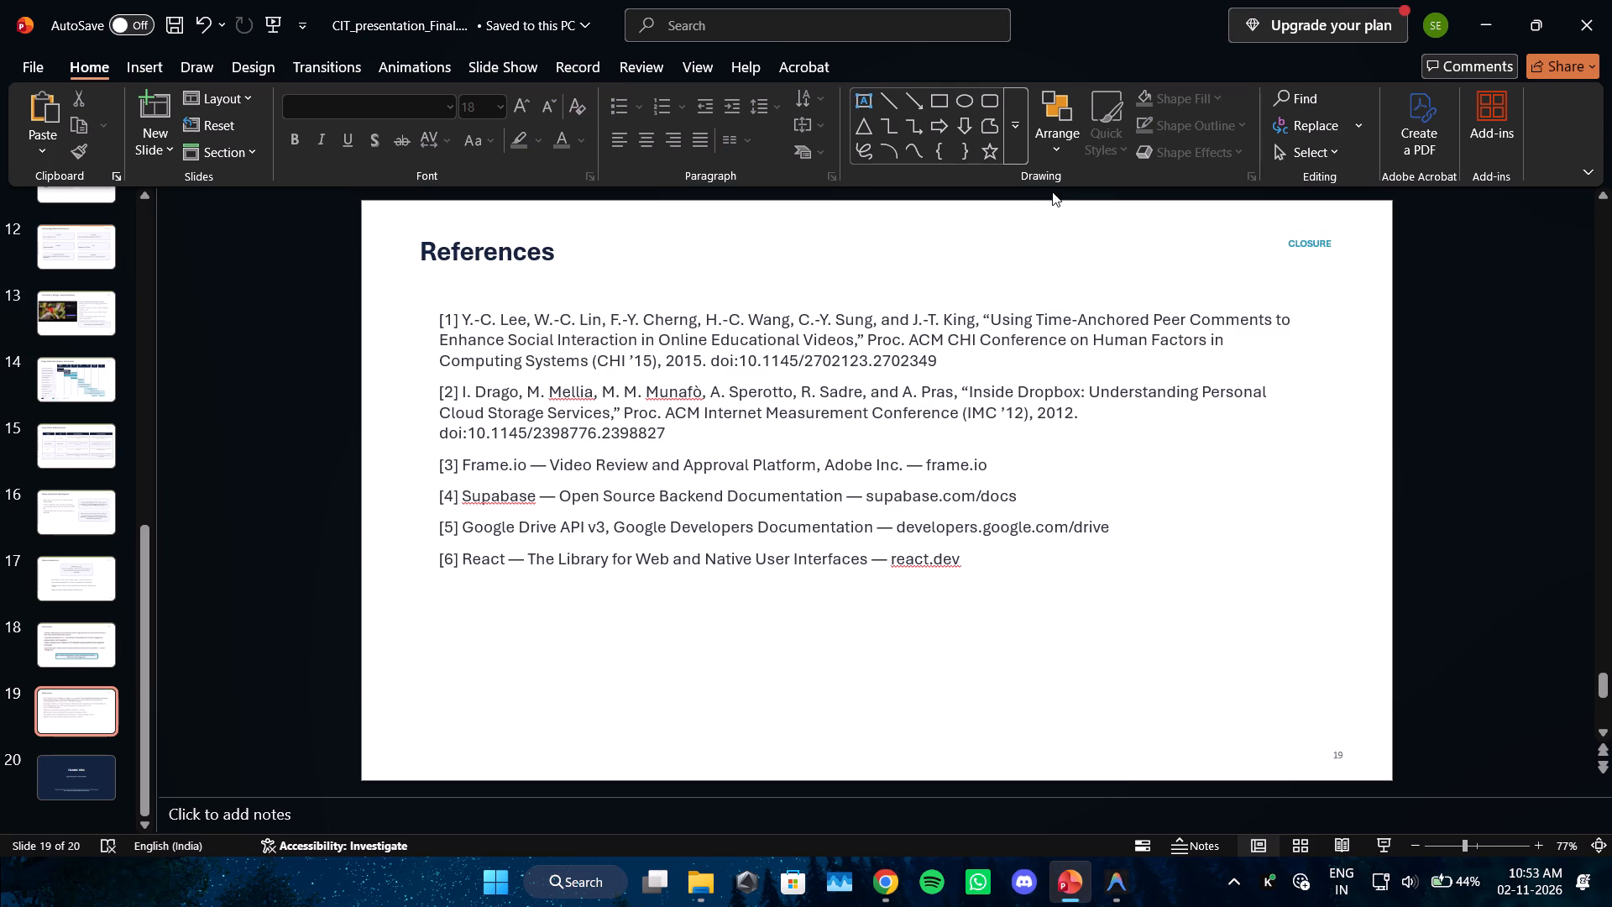
{"action": "left_click", "coordinate": [291, 452]}
Change the Conclusion slide's top bar fill from green to the medium blue shade in the dark blue theme colour family.
{"action": "key", "text": "Up"}
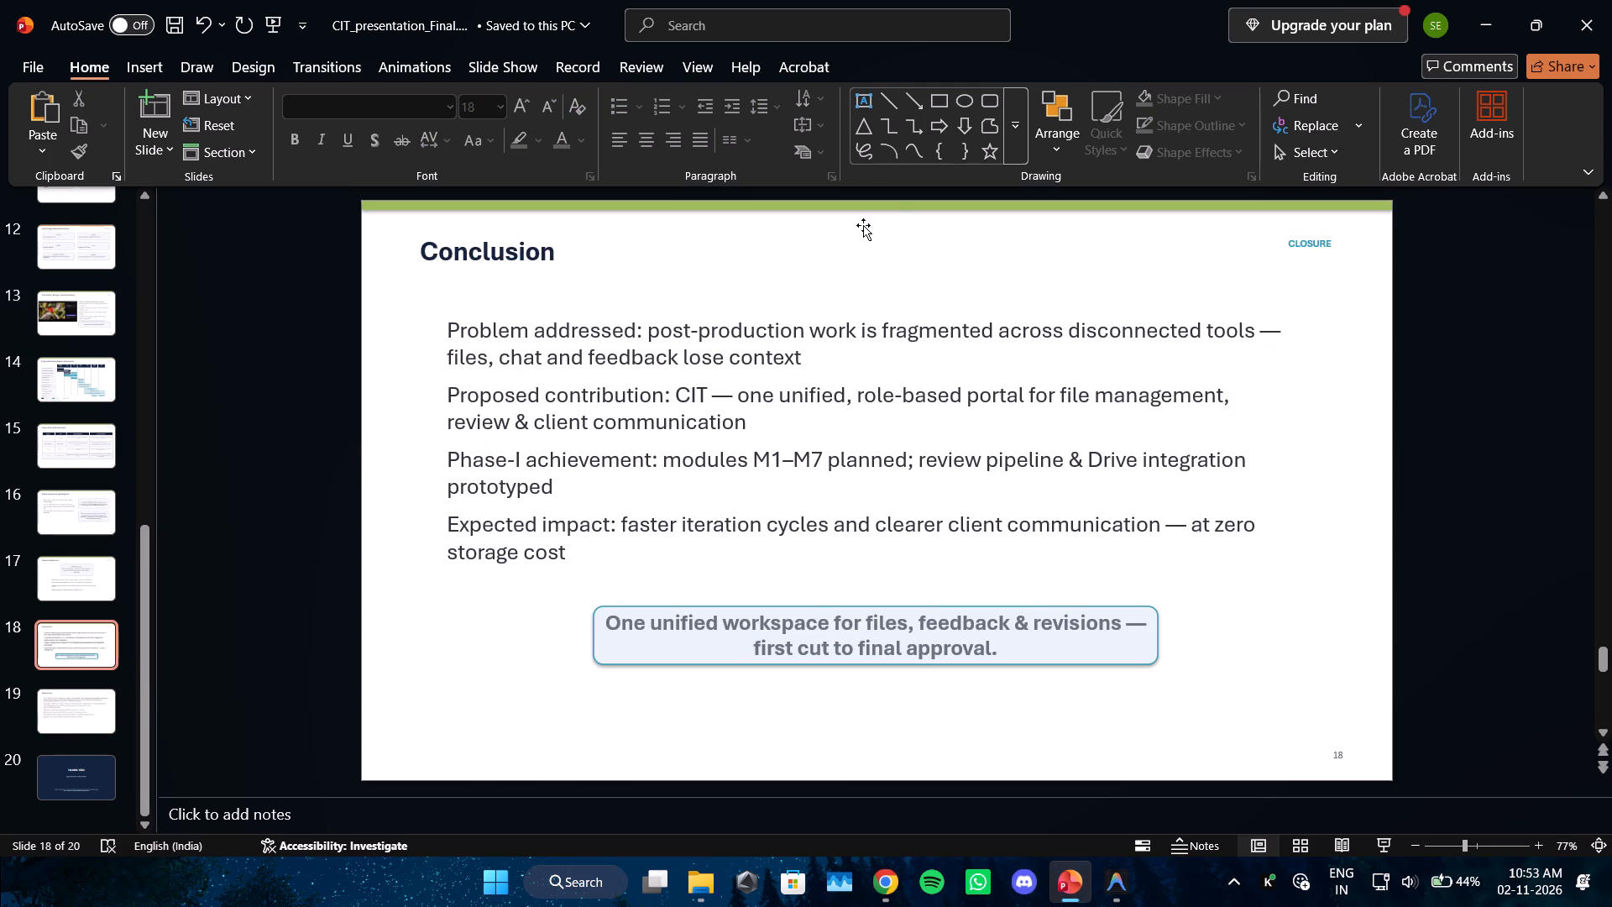
{"action": "left_click", "coordinate": [893, 204]}
{"action": "left_click", "coordinate": [869, 72]}
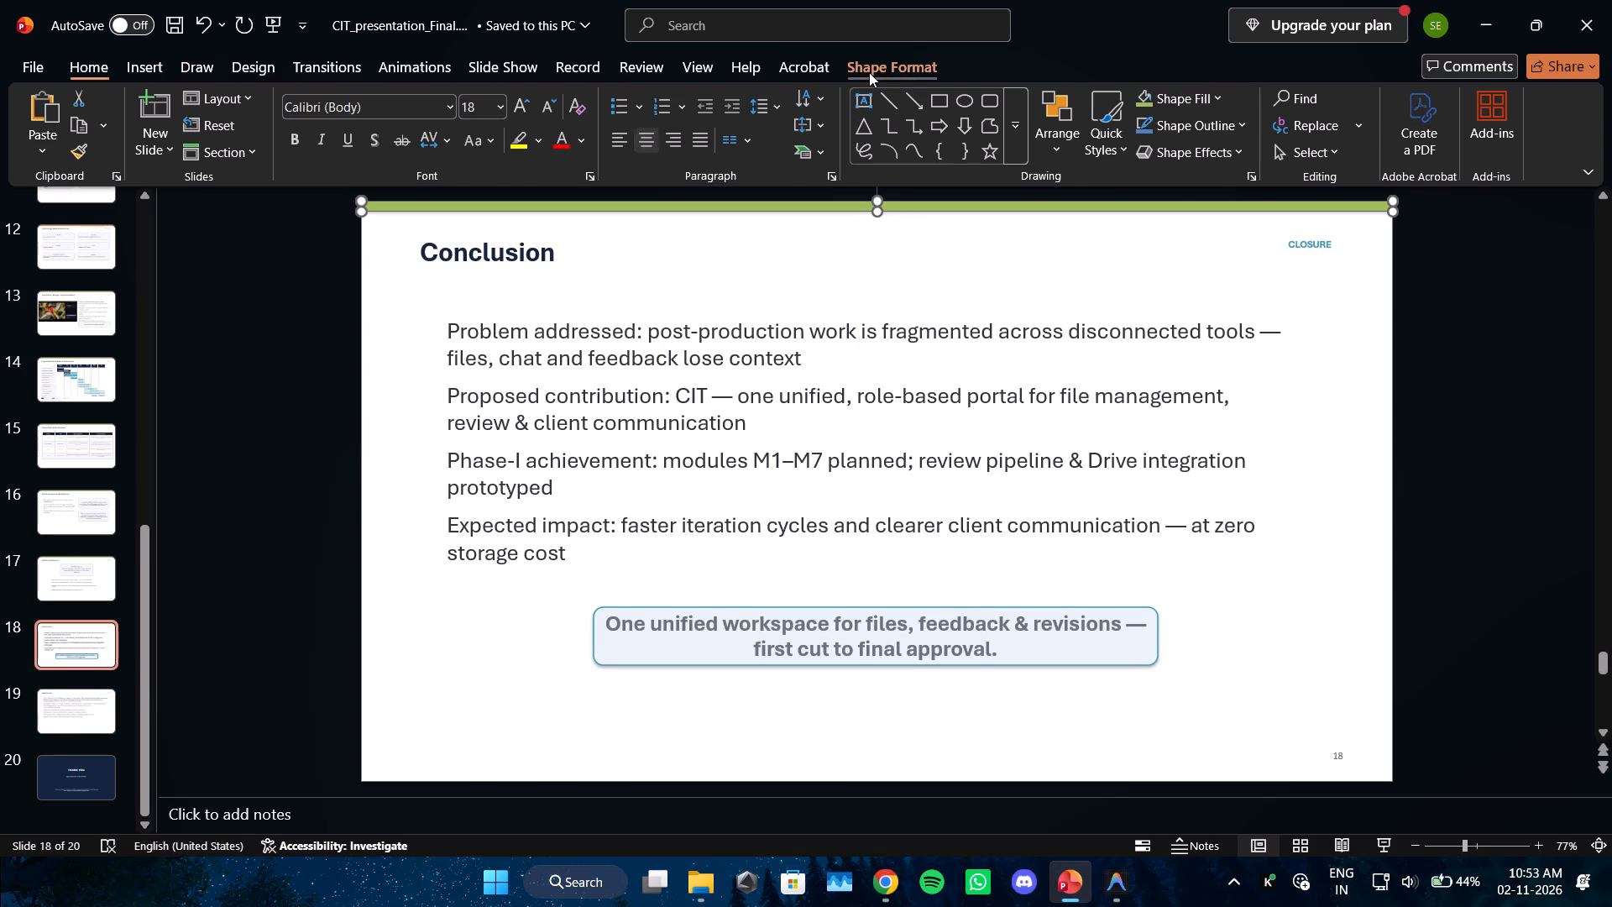
{"action": "left_click", "coordinate": [647, 98]}
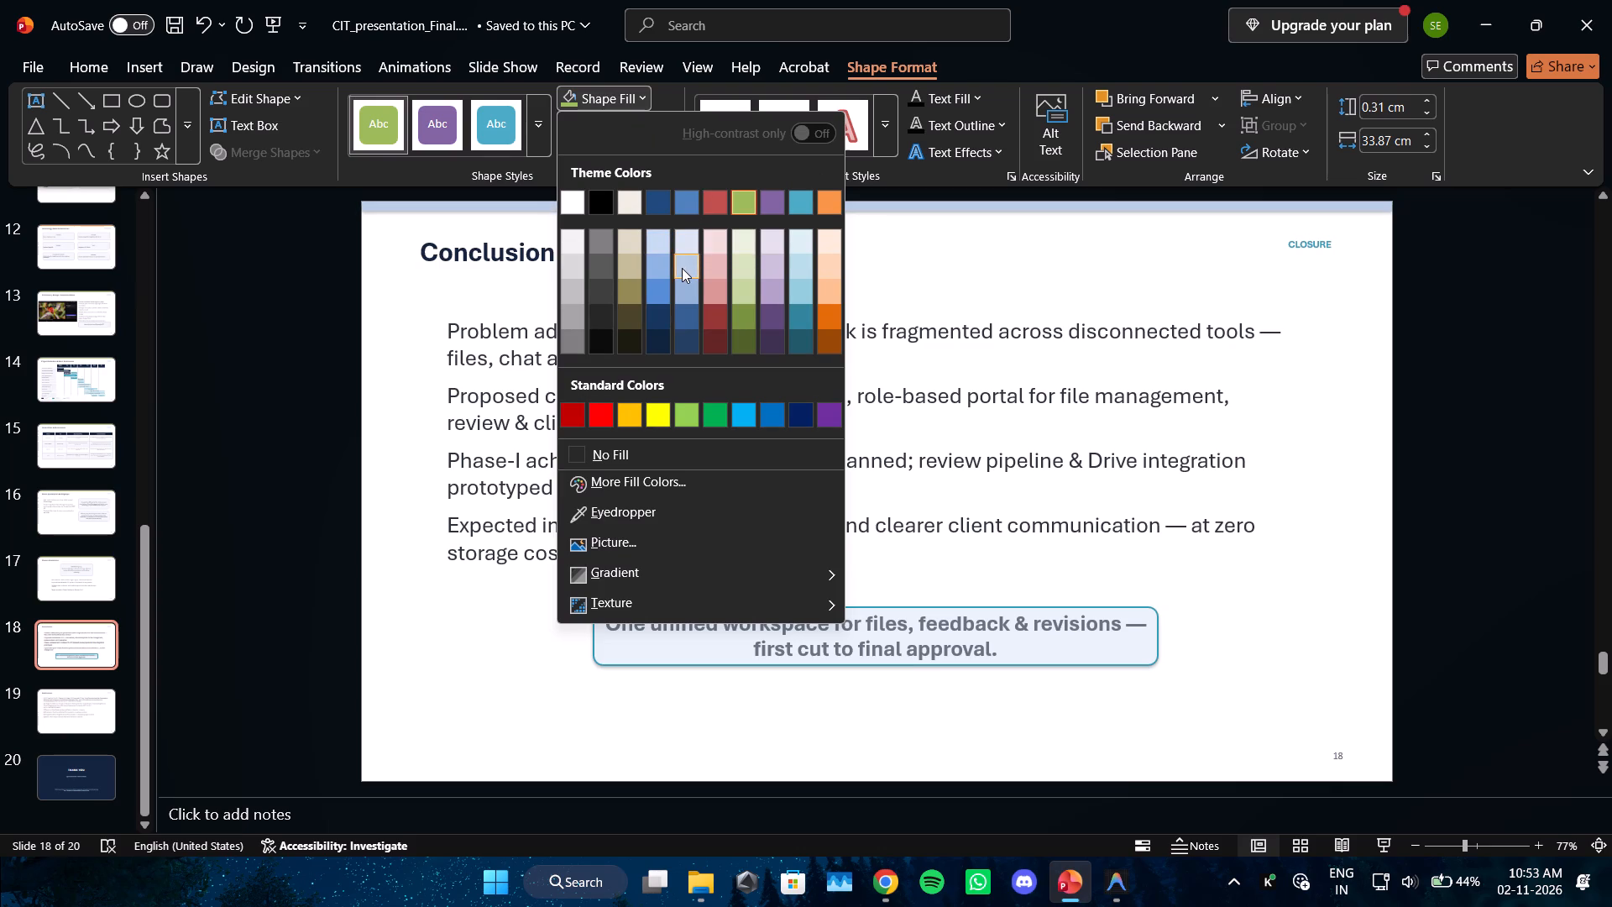
{"action": "left_click", "coordinate": [658, 288]}
{"action": "left_click", "coordinate": [306, 330]}
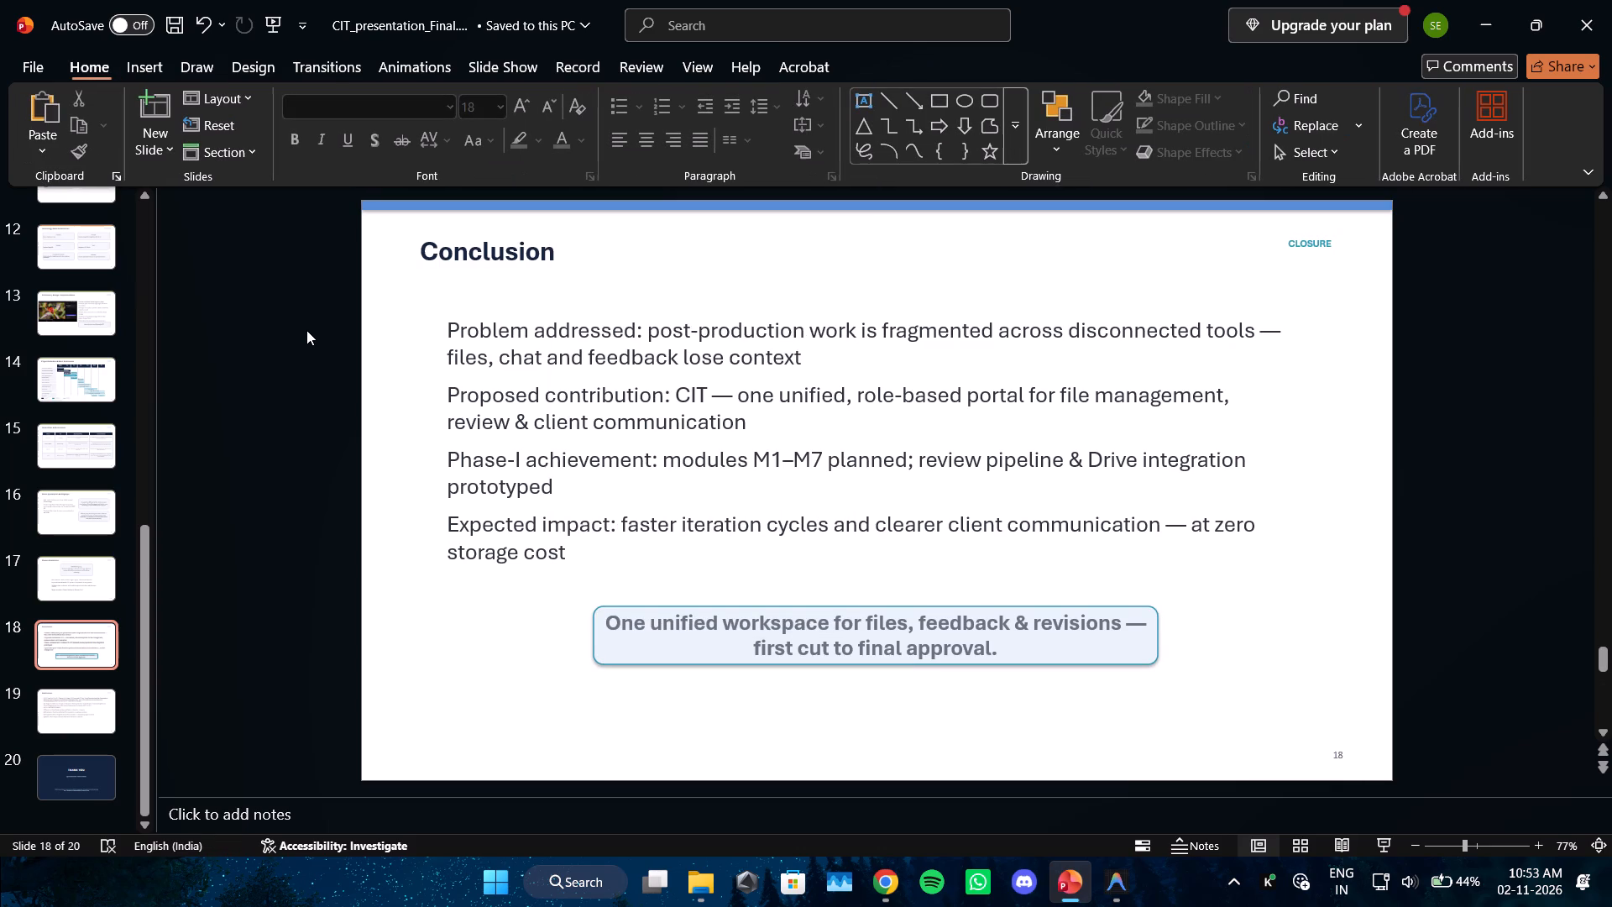
Compare the top bars and section labels from the Phase-I Outcomes slide back to slide 12, and forward to slide 14.
{"action": "key", "text": "Up"}
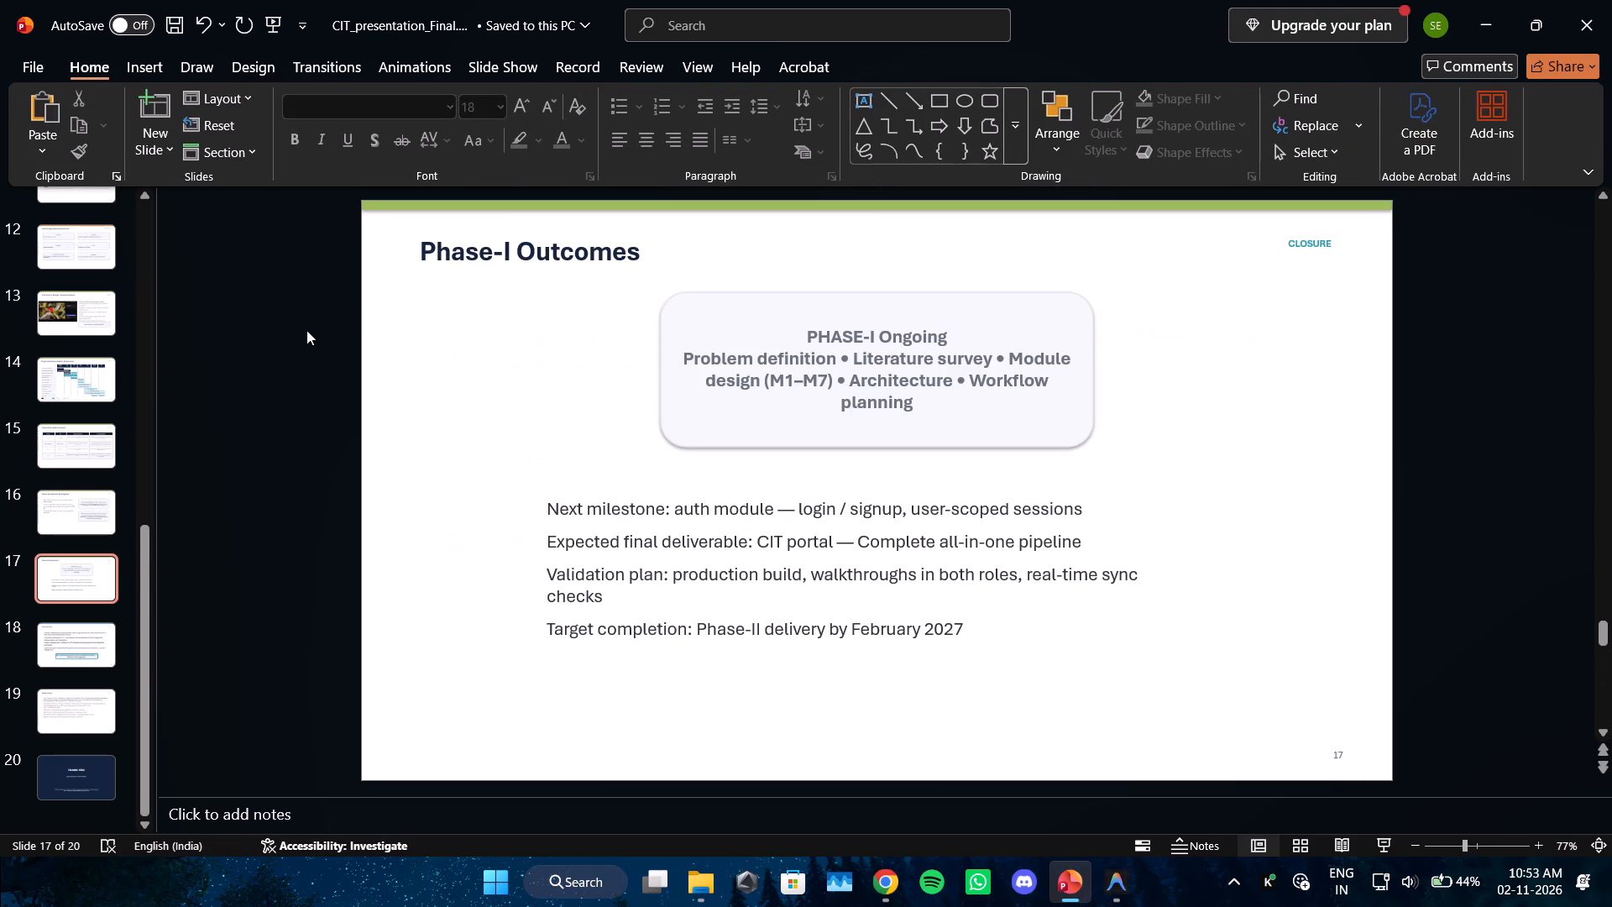
{"action": "key", "text": "Up"}
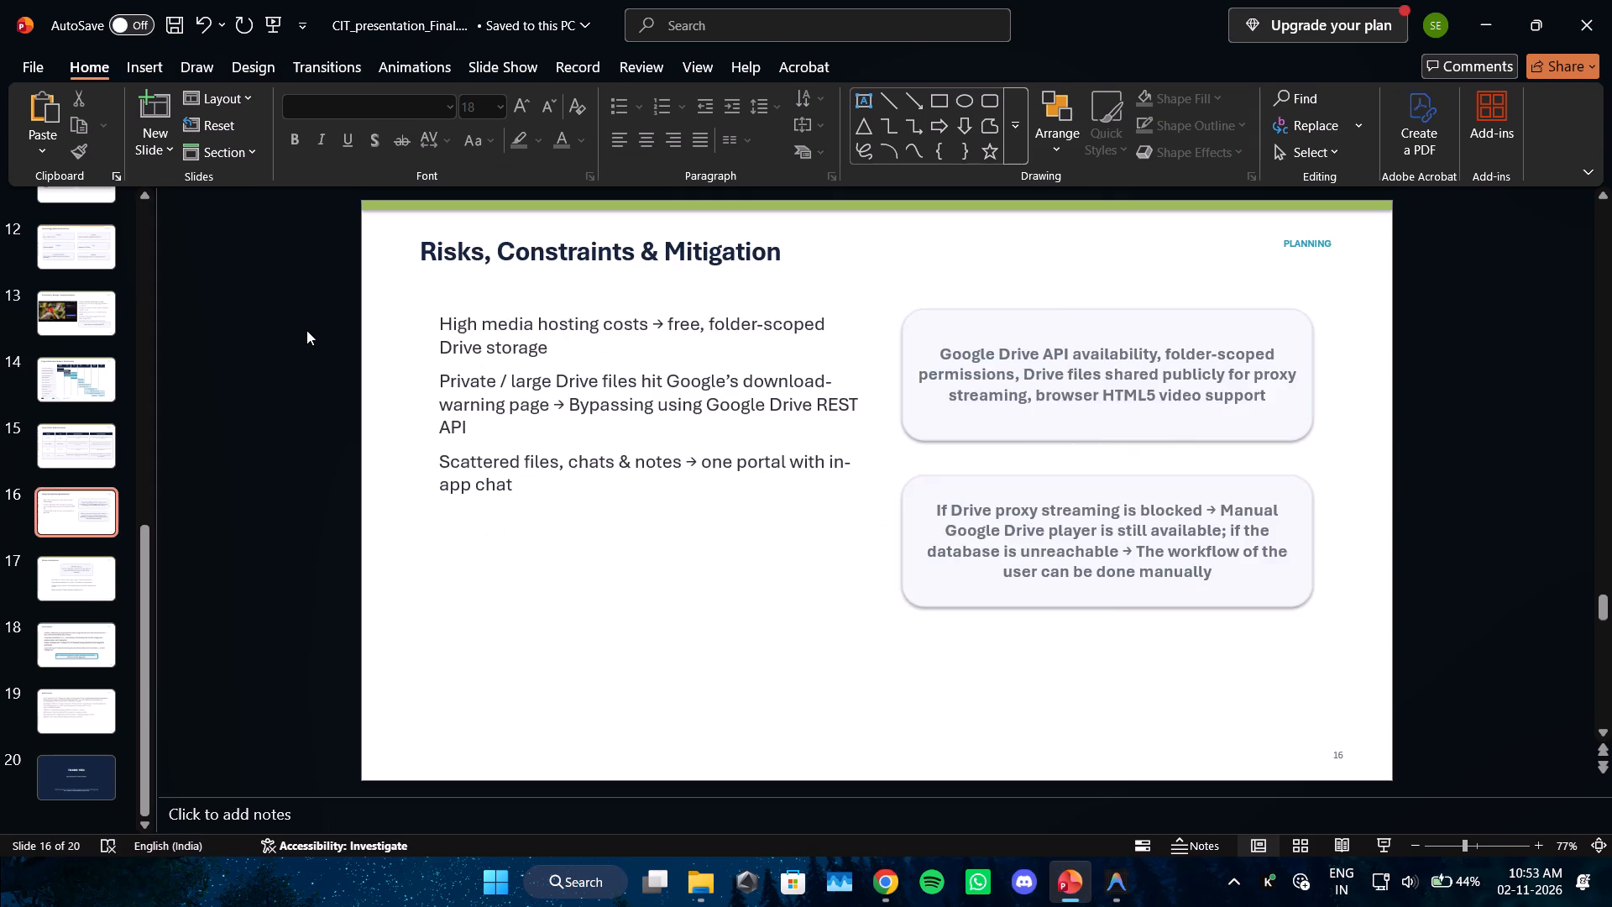
{"action": "key", "text": "Up"}
{"action": "key", "text": "Up"}
{"action": "key", "text": "Up"}
{"action": "key", "text": "Up"}
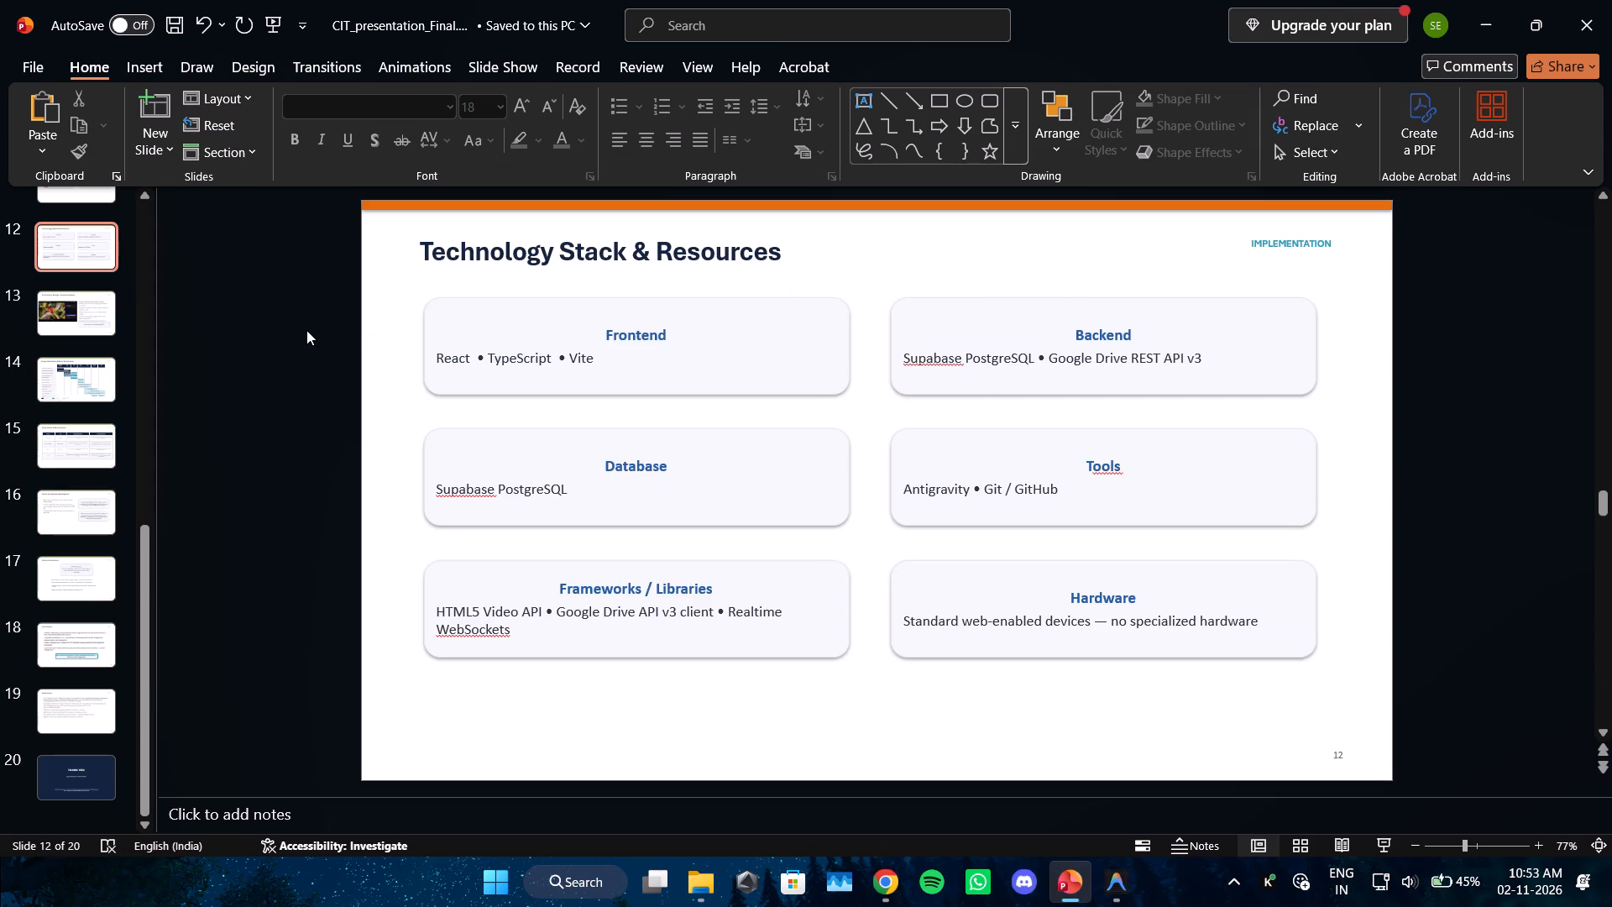
{"action": "key", "text": "Down"}
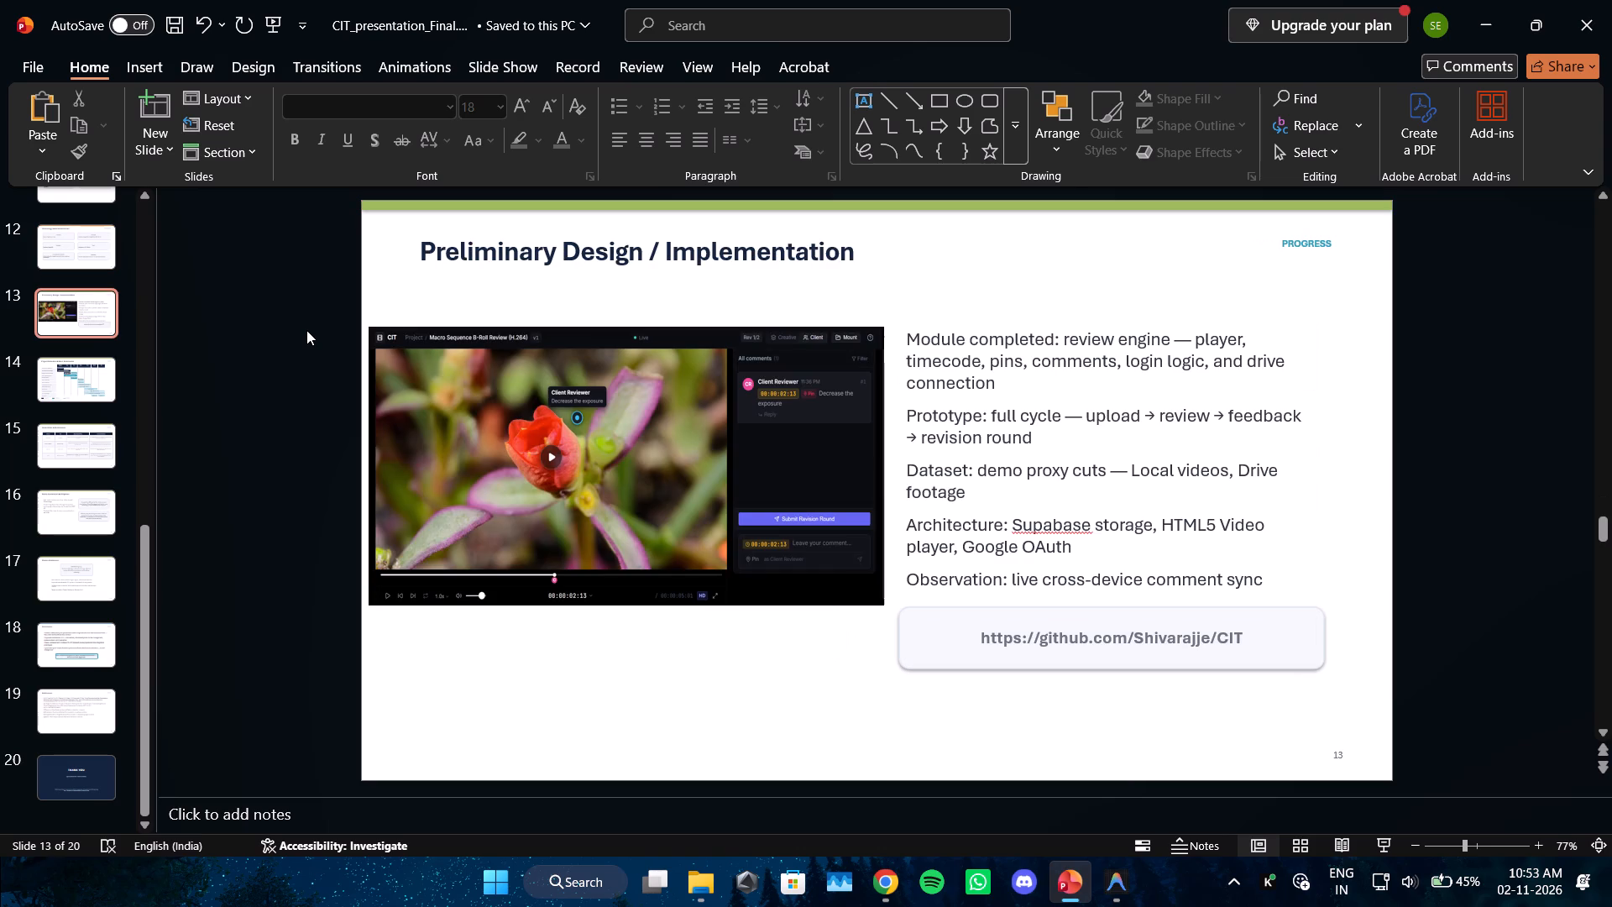
{"action": "key", "text": "Down"}
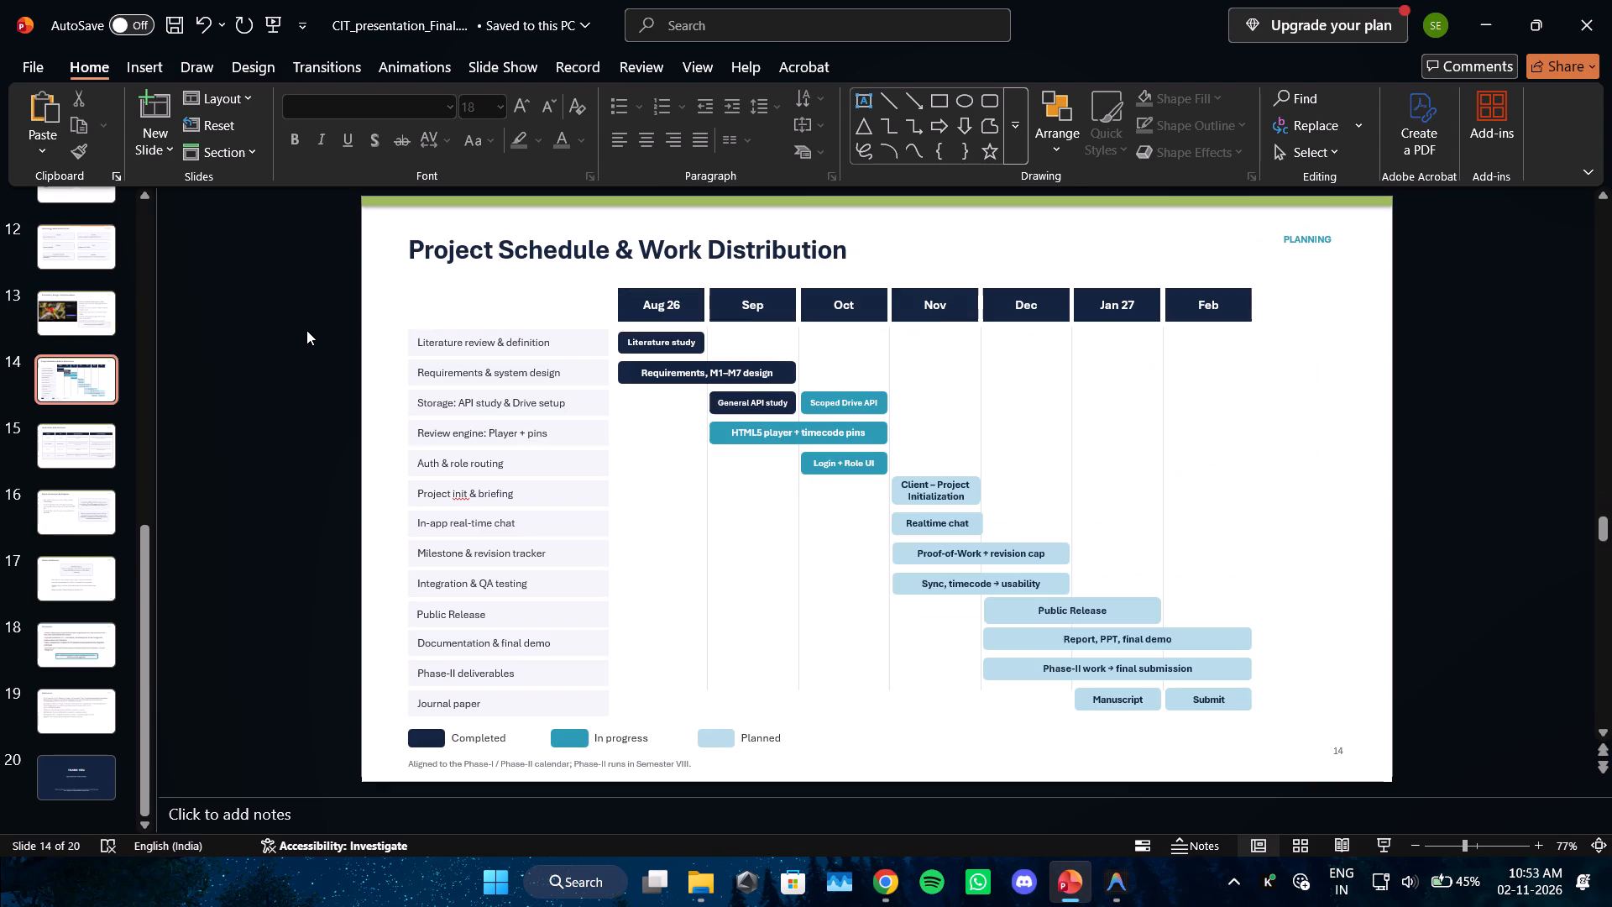
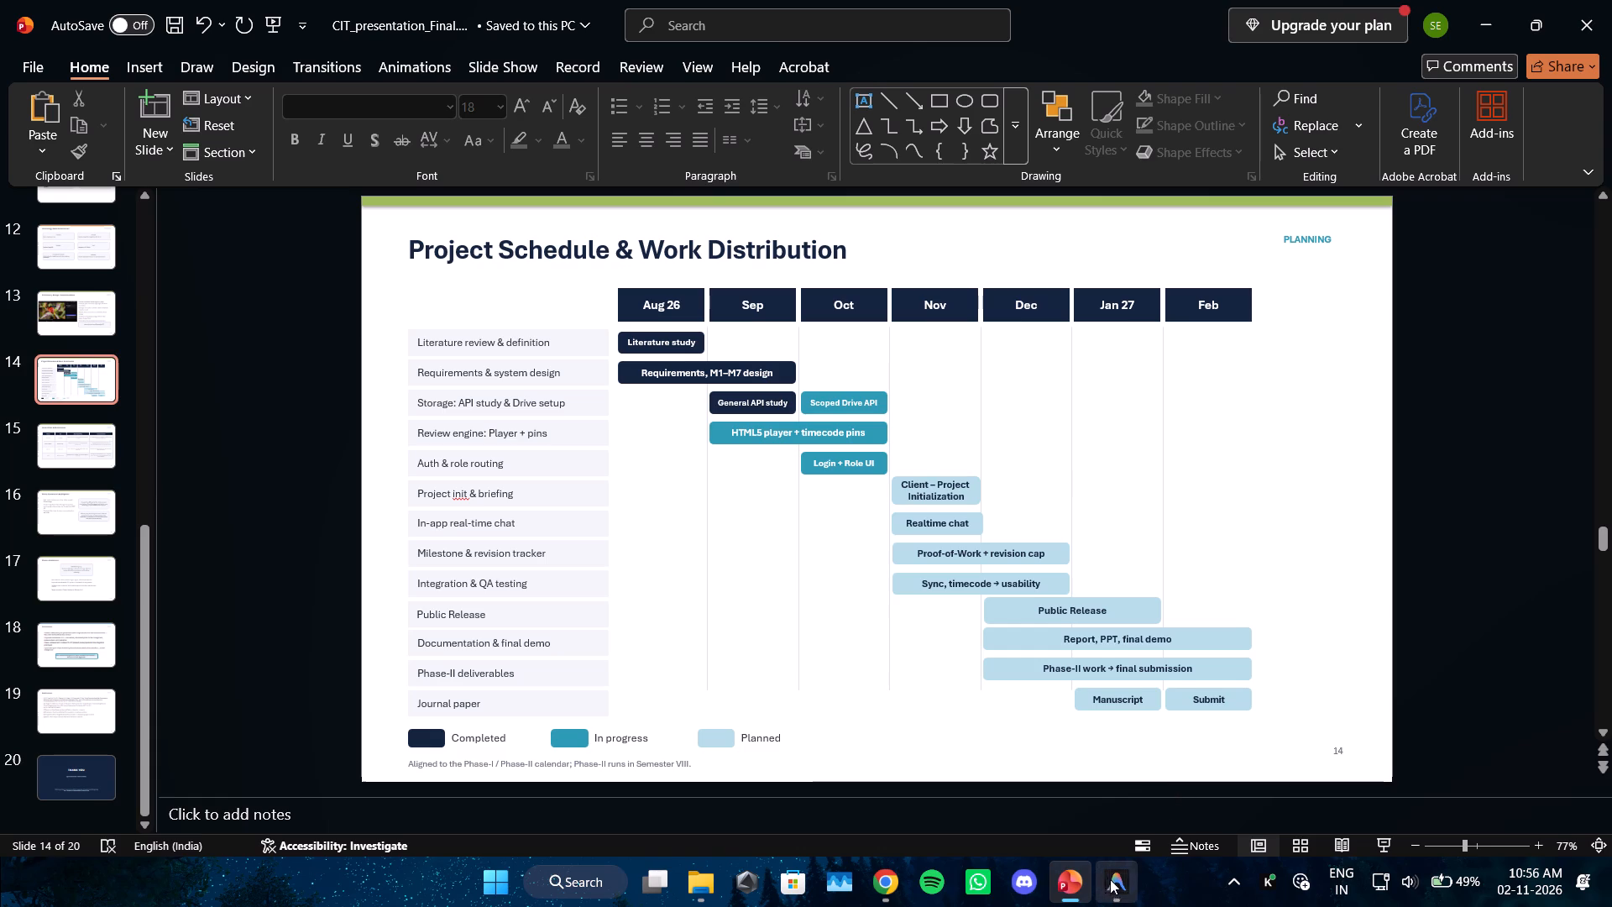
Switch to Chrome to view the CIT video review page at localhost:5173, and return to the presentation in PowerPoint.
{"action": "left_click", "coordinate": [899, 883]}
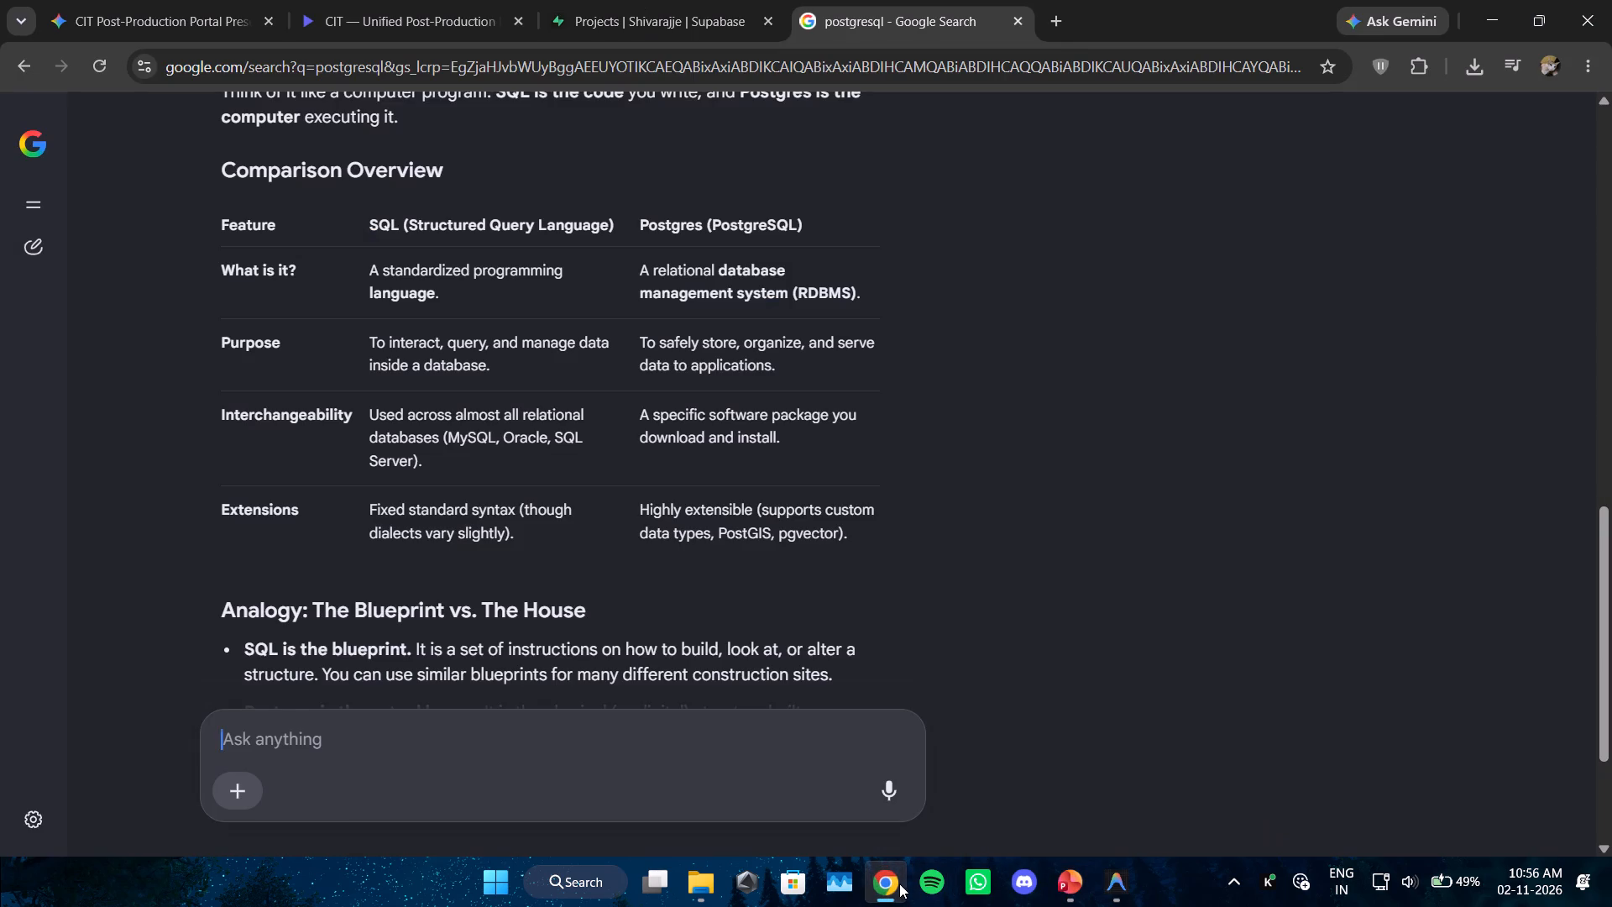
{"action": "left_click", "coordinate": [405, 12]}
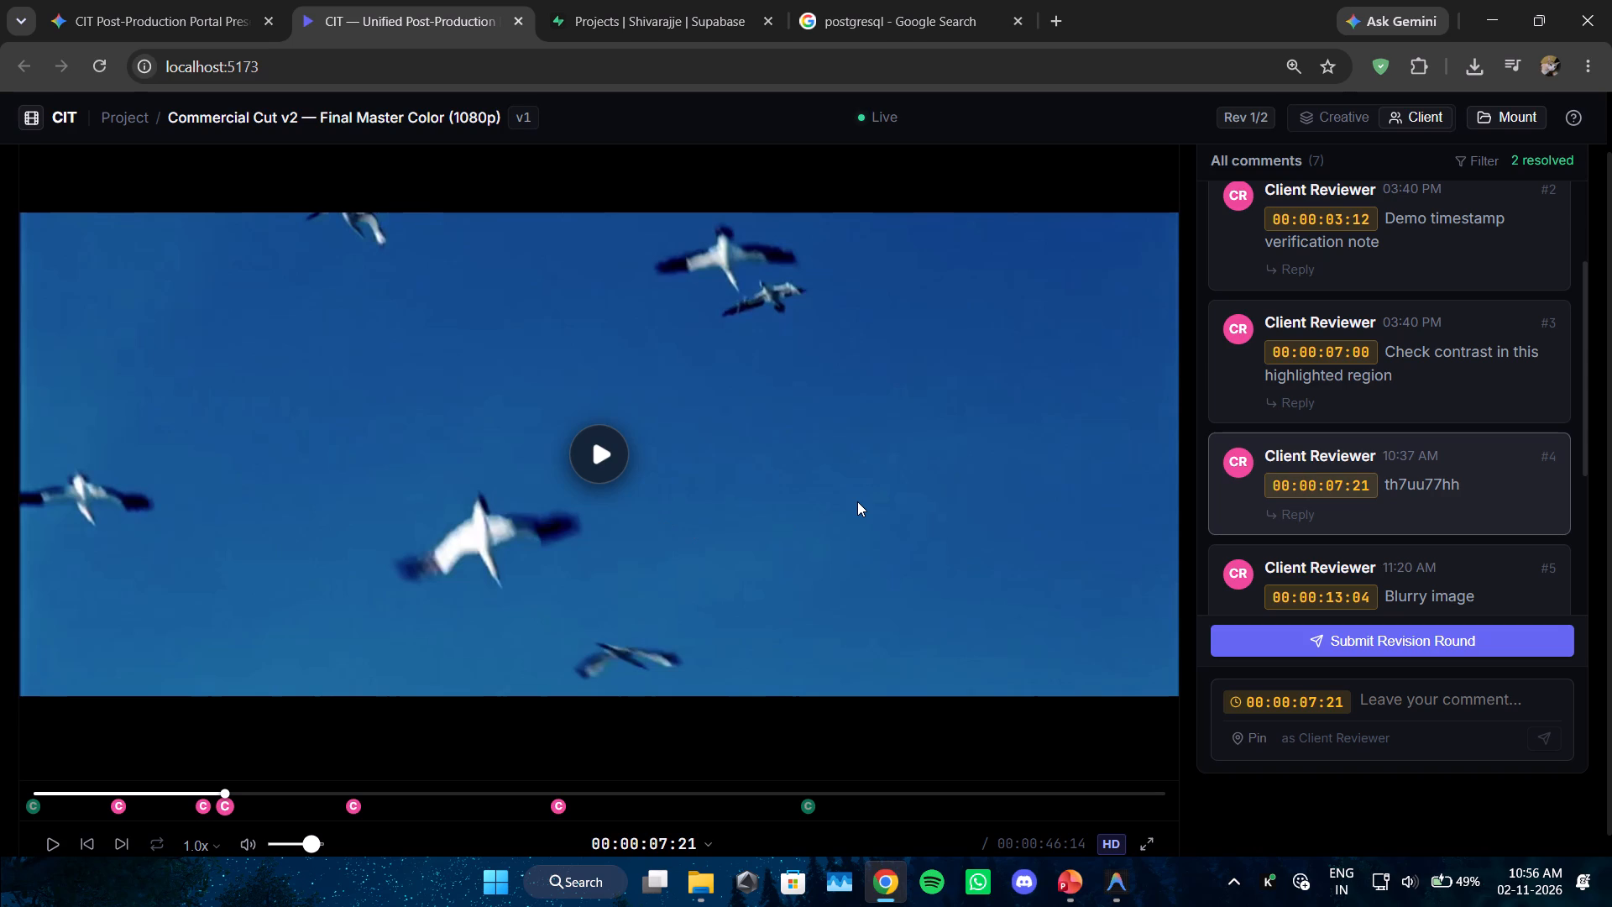
{"action": "left_click", "coordinate": [1070, 902]}
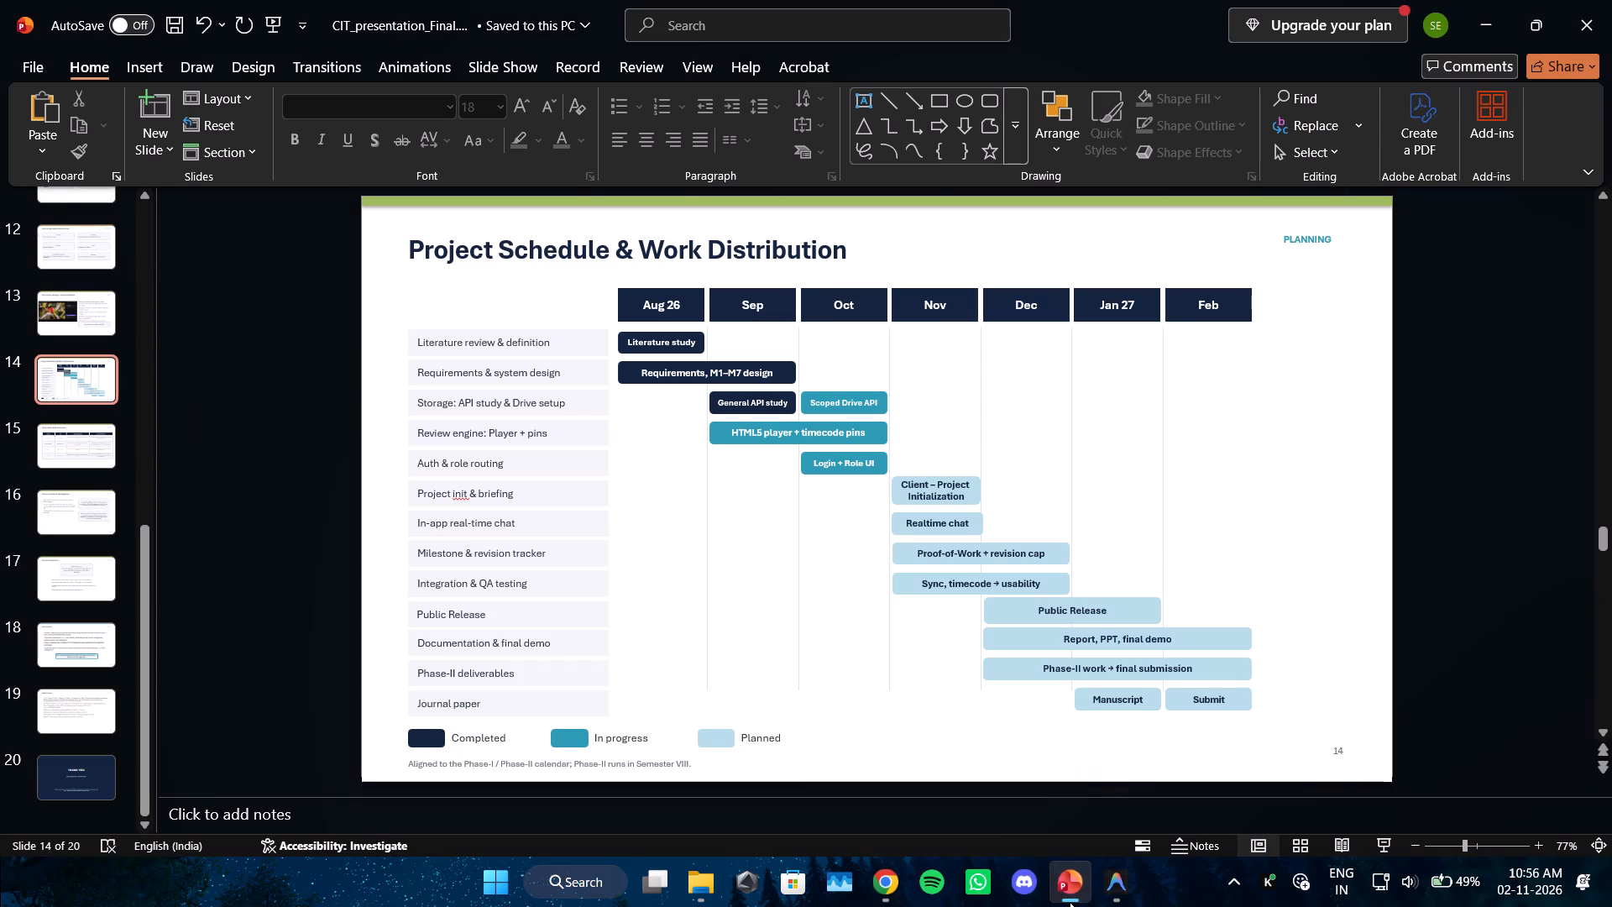
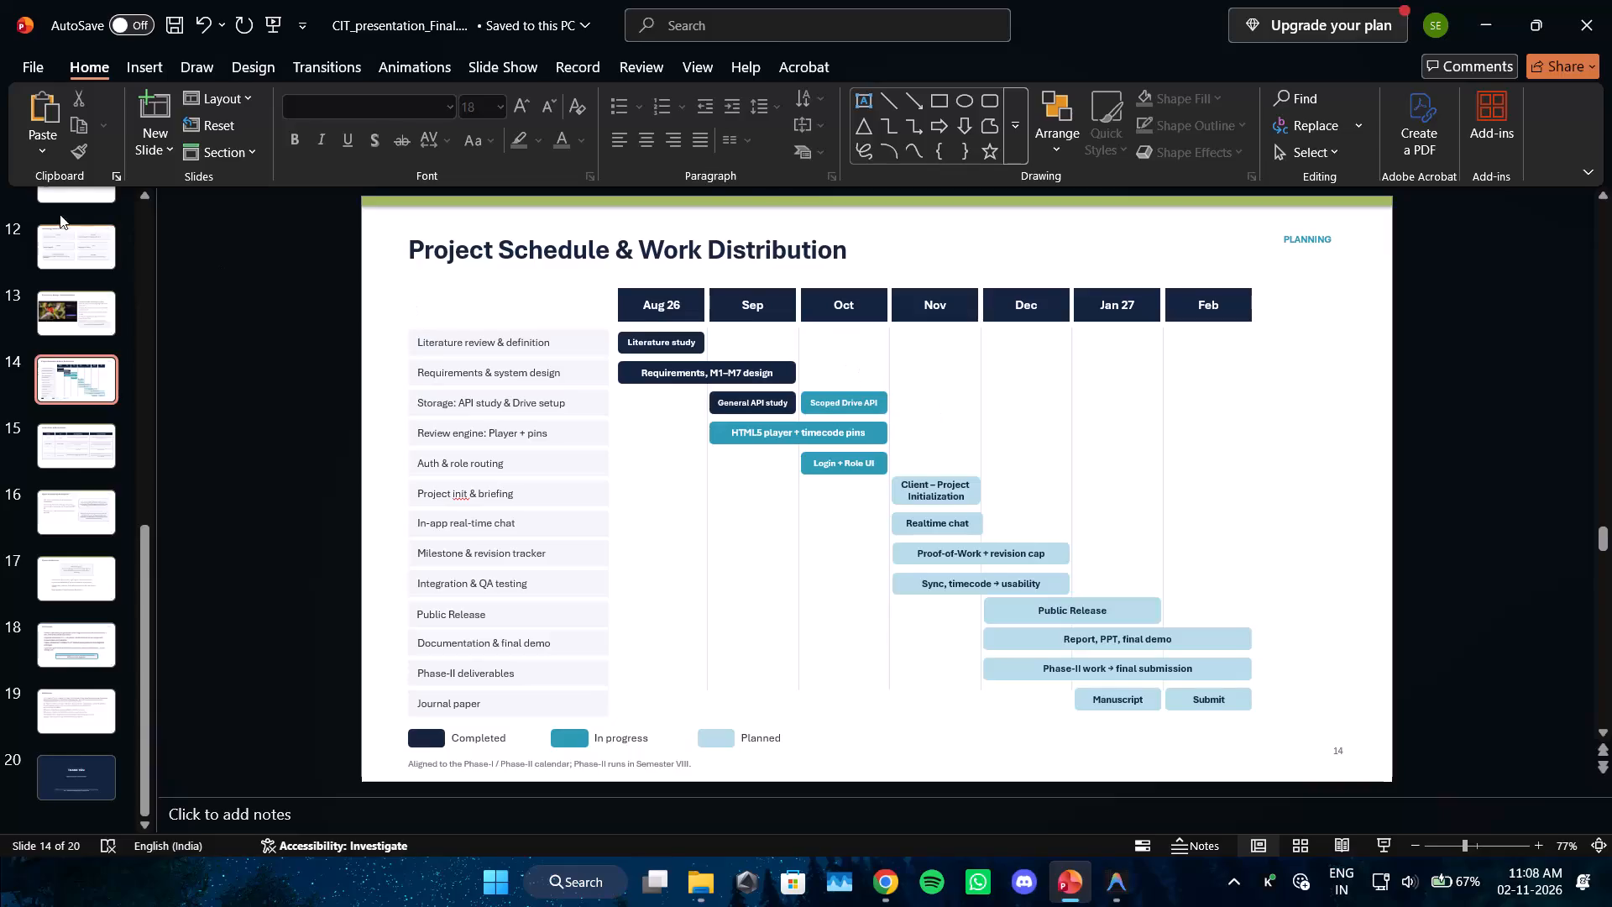
Save the presentation as CIT_presentation_Final.pptx in the PHase 1 ppt folder on the Desktop, replacing the existing file.
{"action": "left_click", "coordinate": [18, 73]}
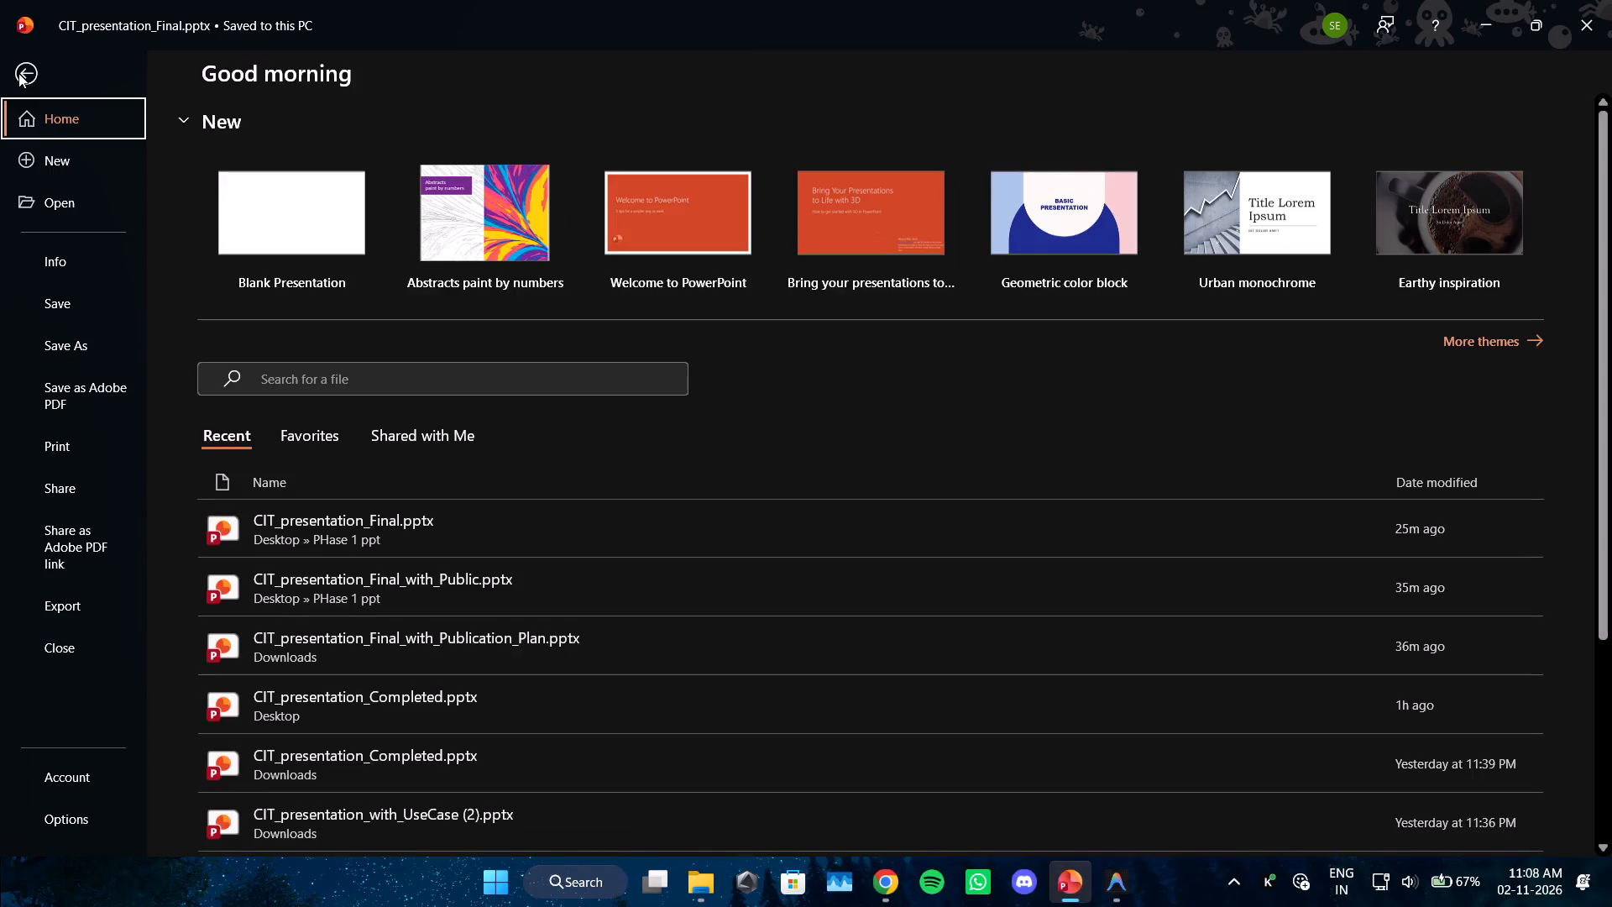
{"action": "left_click", "coordinate": [65, 339]}
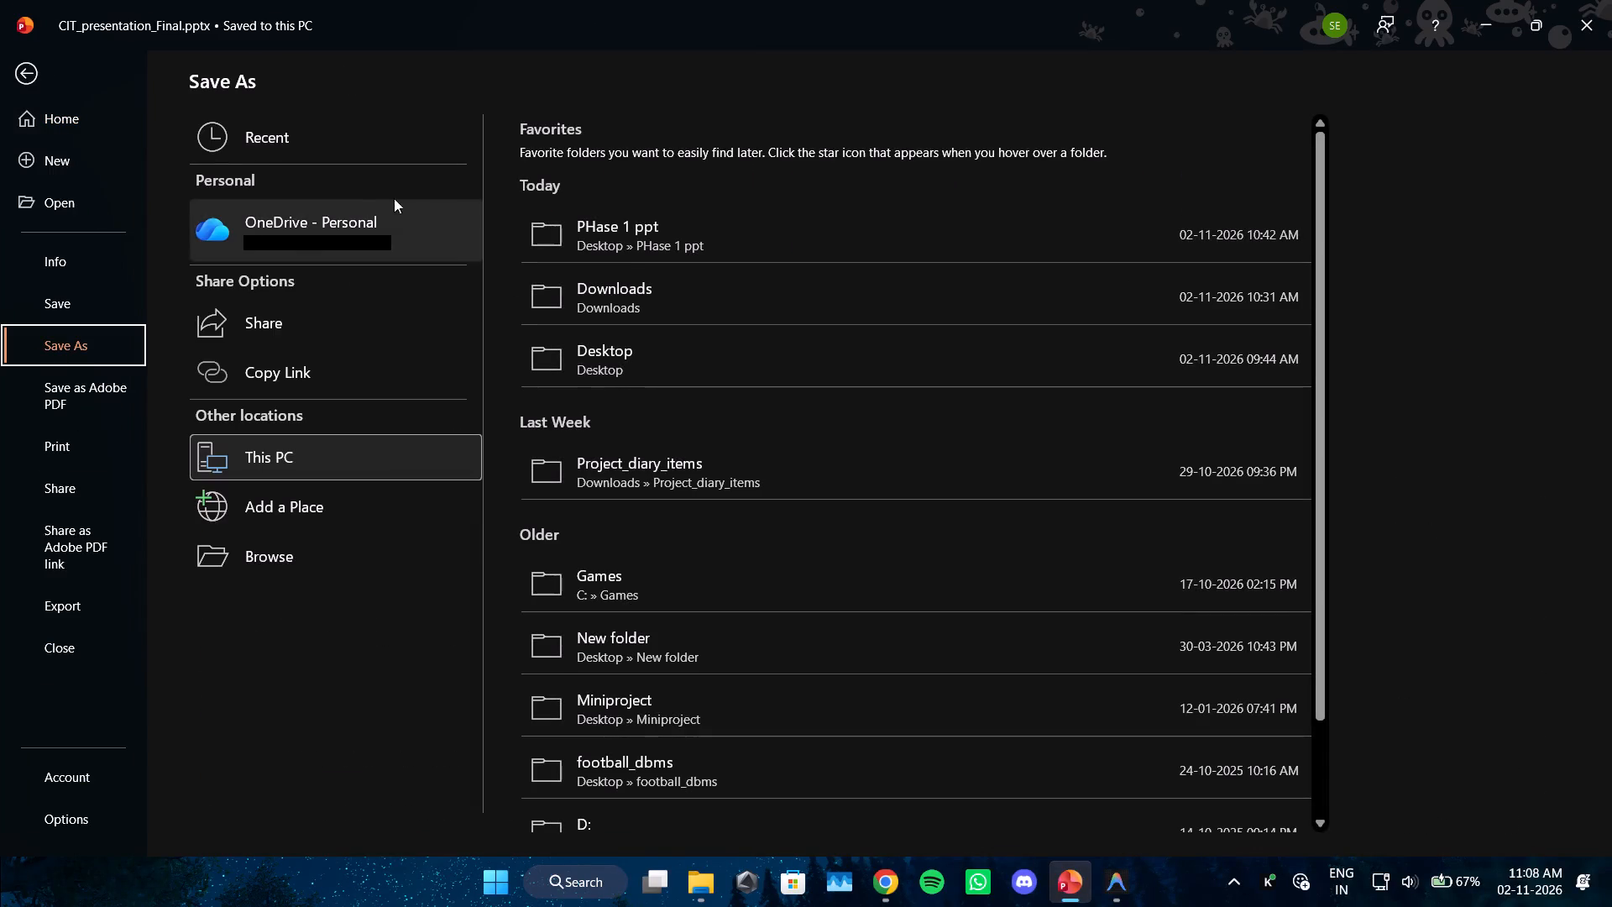
{"action": "left_click", "coordinate": [679, 233]}
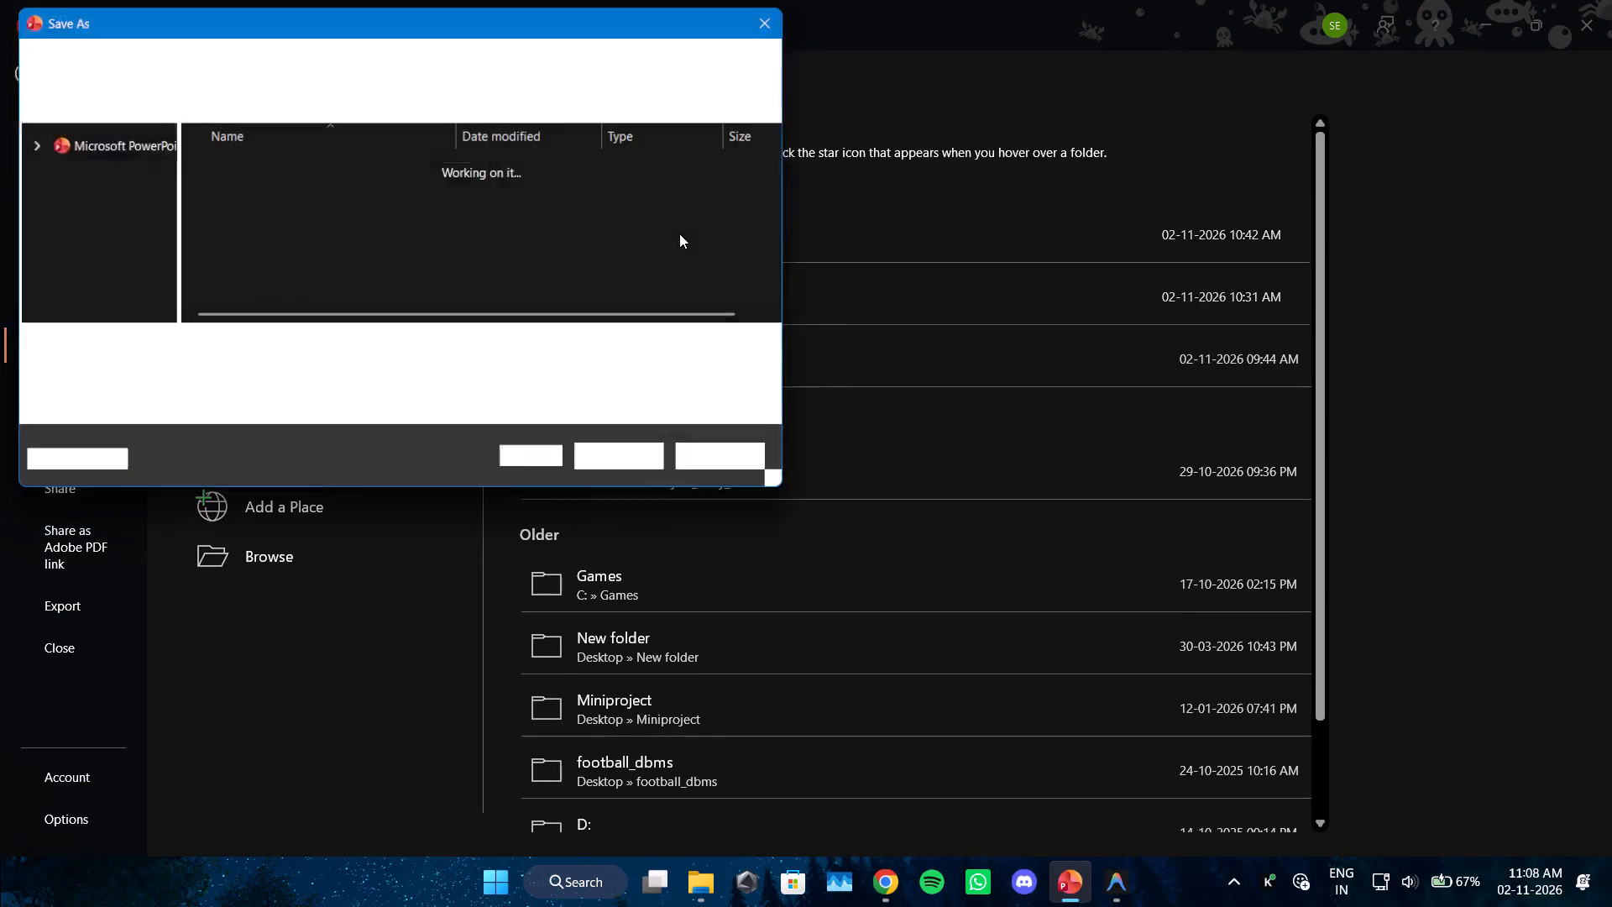
{"action": "left_click", "coordinate": [641, 464]}
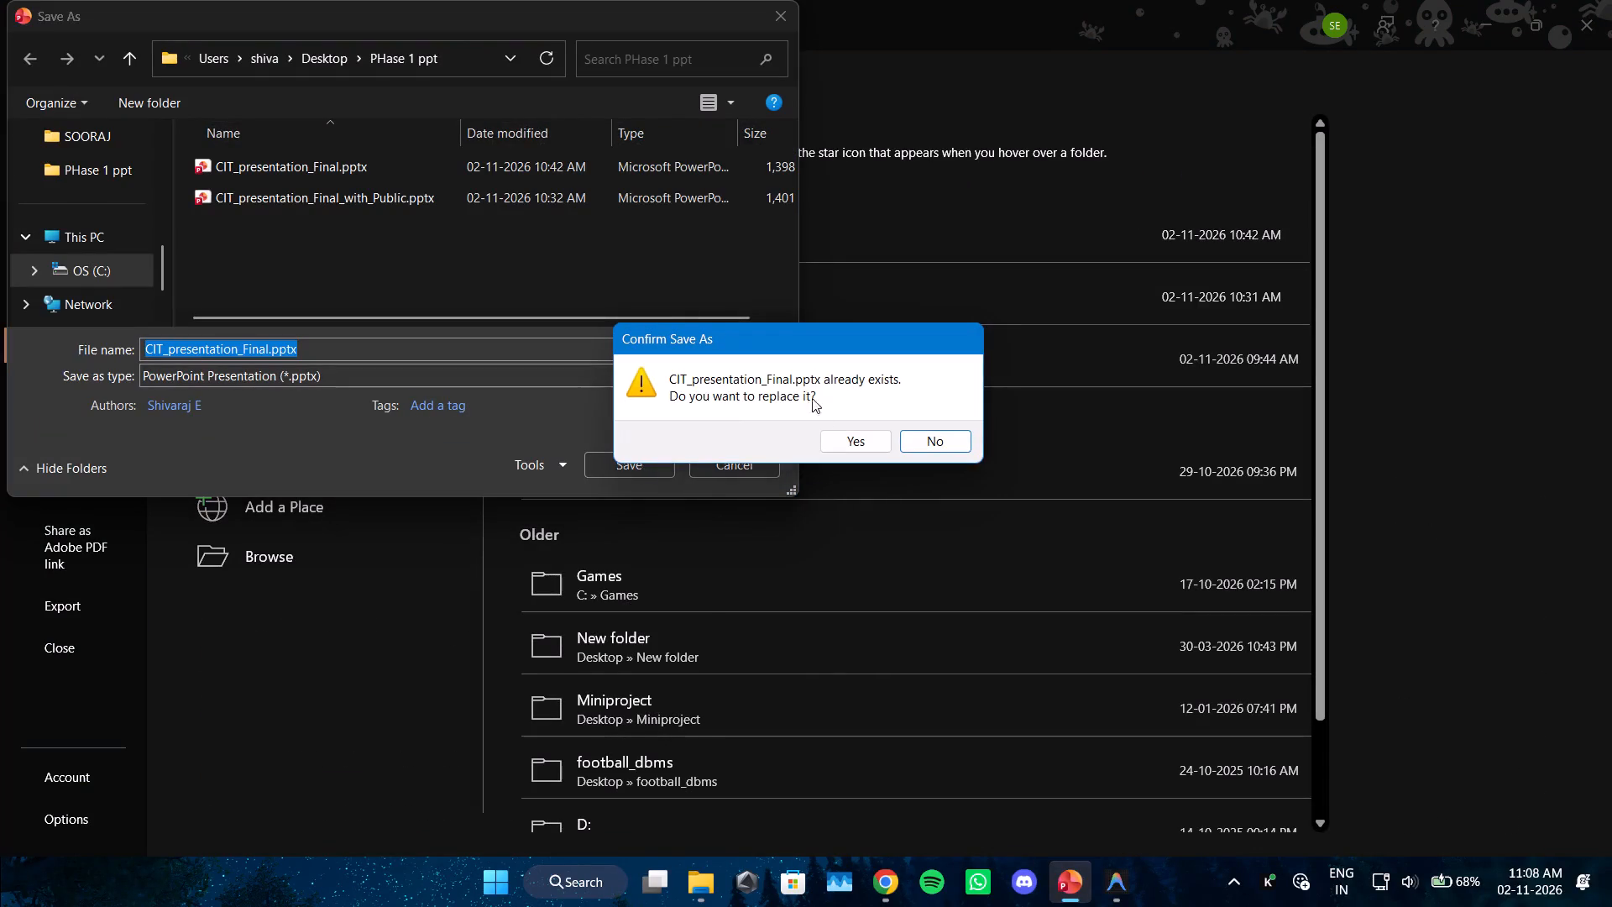
{"action": "left_click", "coordinate": [836, 433]}
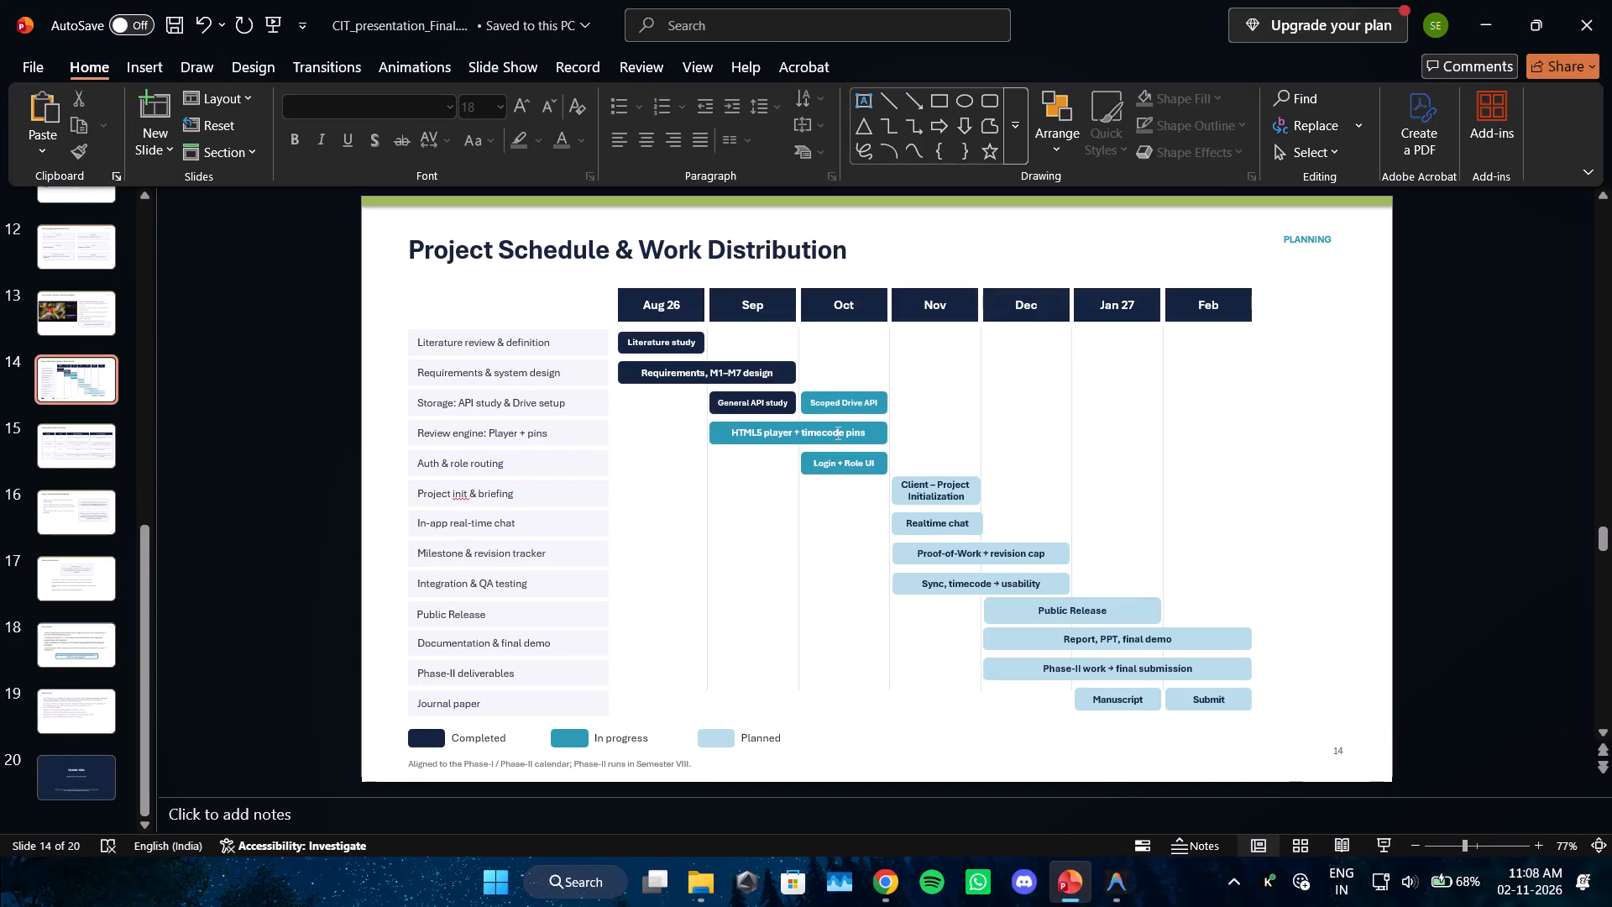
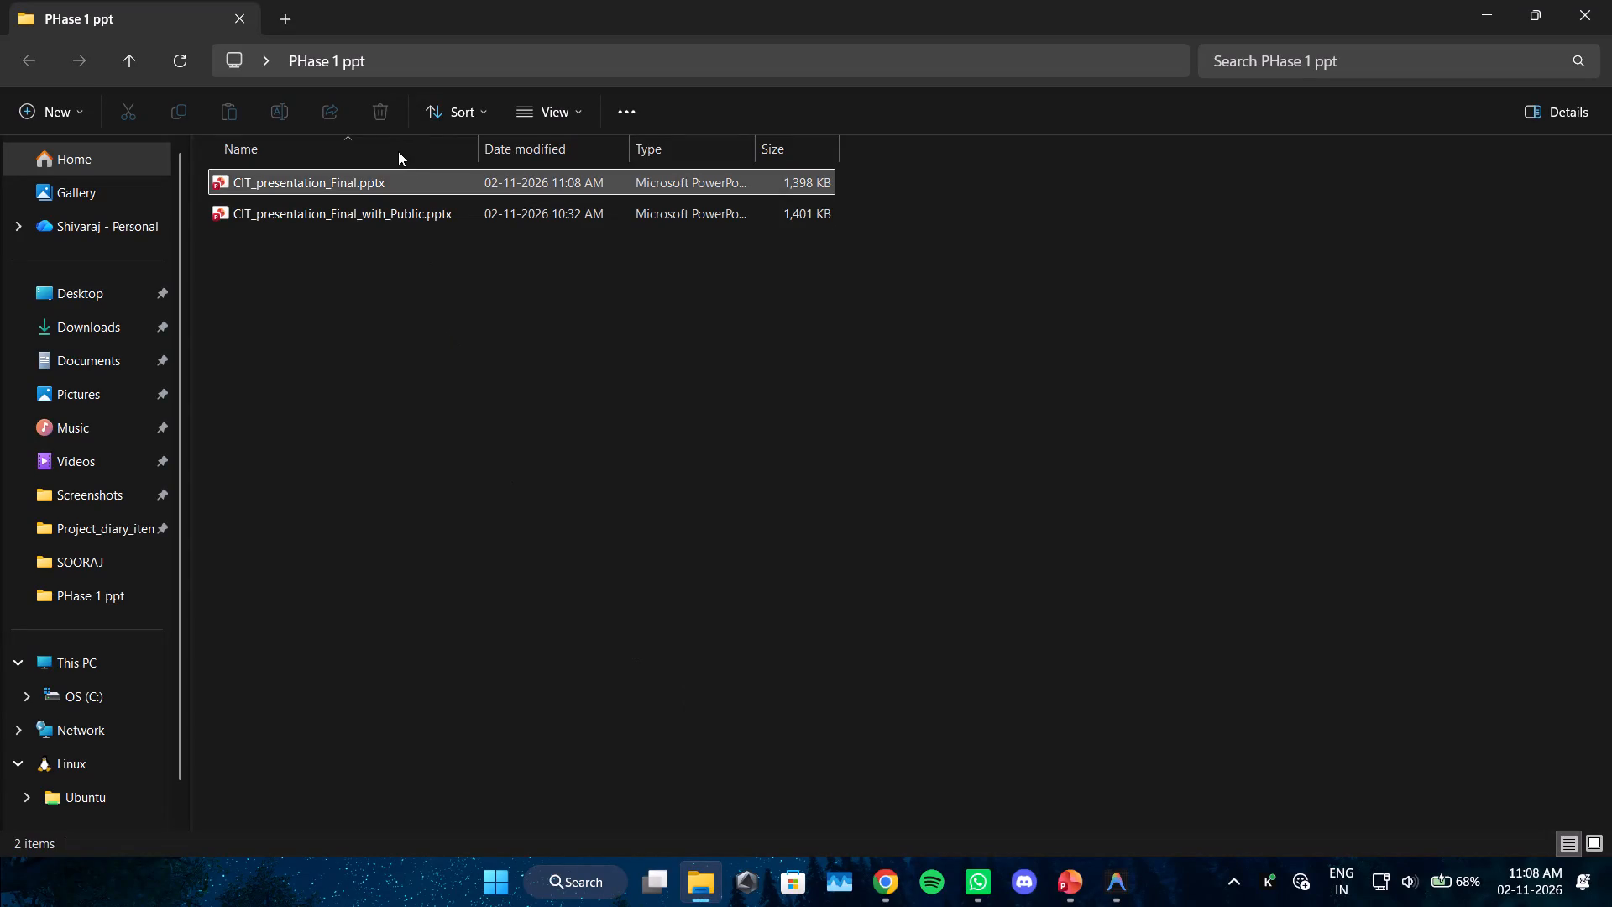
Pick up the CIT_presentation_Final.pptx file from the PHase 1 ppt folder to transfer it to another app.
{"action": "left_click", "coordinate": [395, 180]}
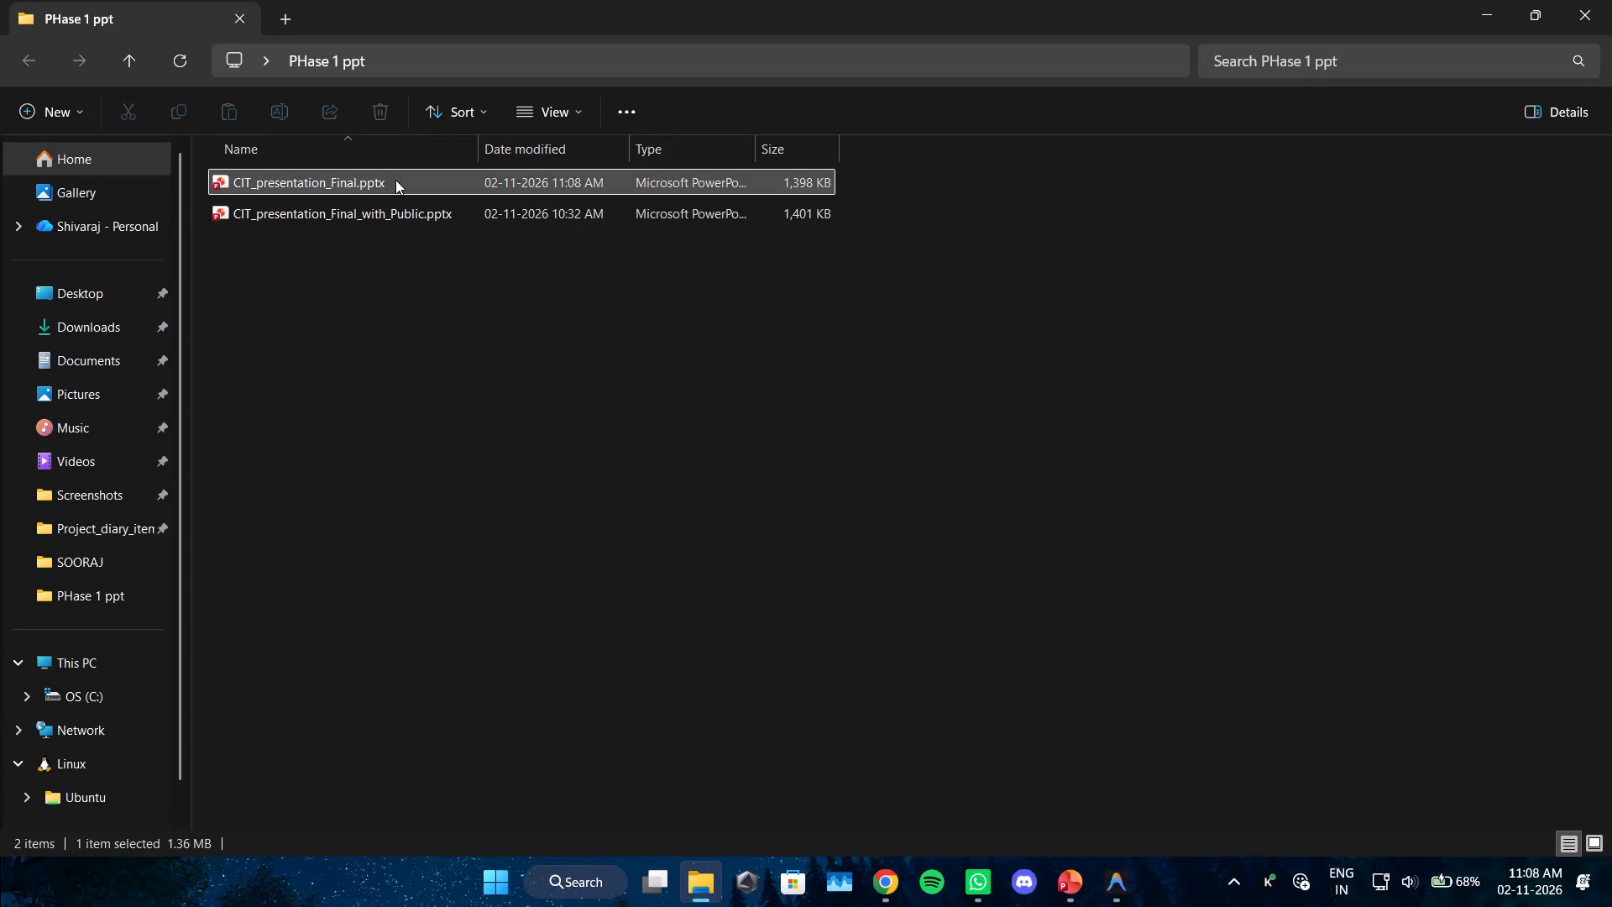
{"action": "left_click", "coordinate": [395, 180]}
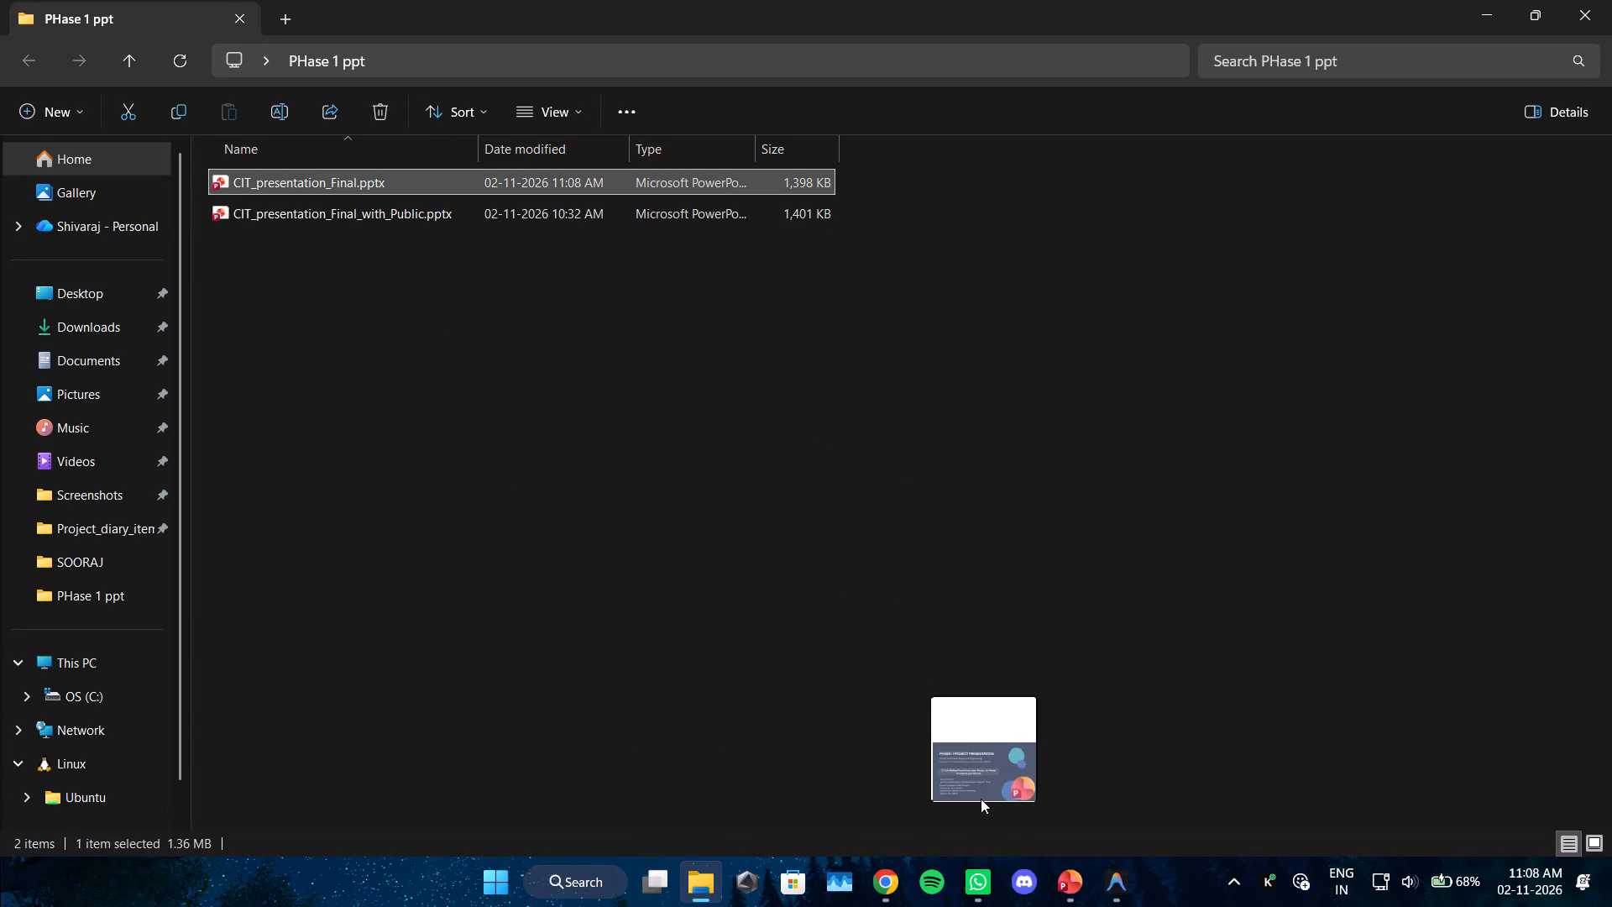
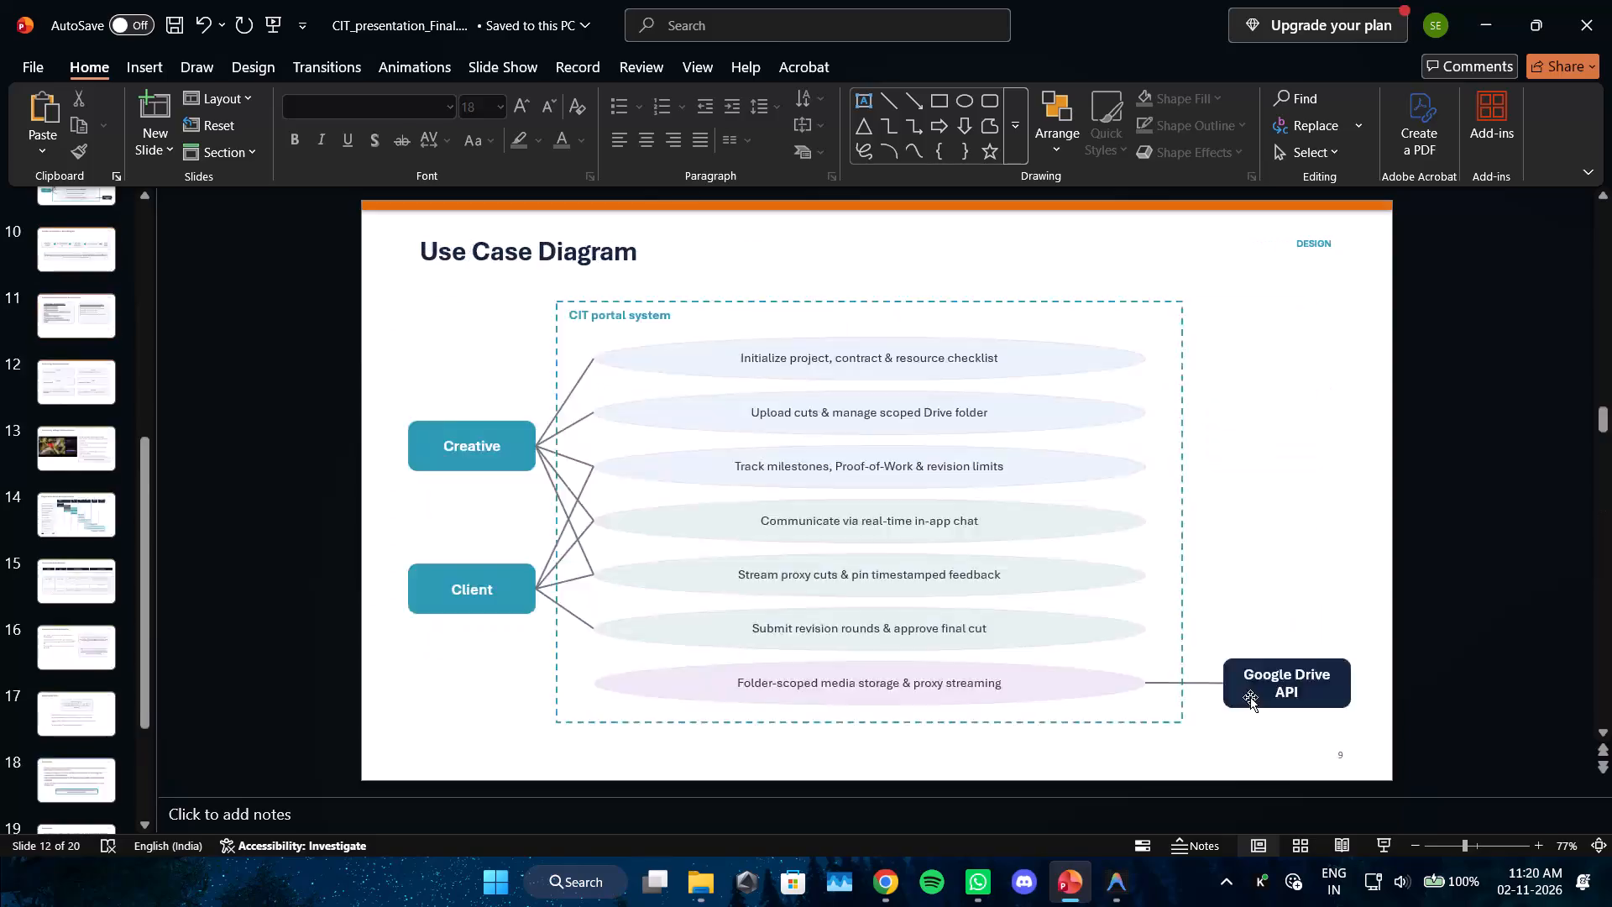
Review the early slides from Project Overview to Problem Statement & Motivation.
{"action": "key", "text": "Down"}
{"action": "key", "text": "Down"}
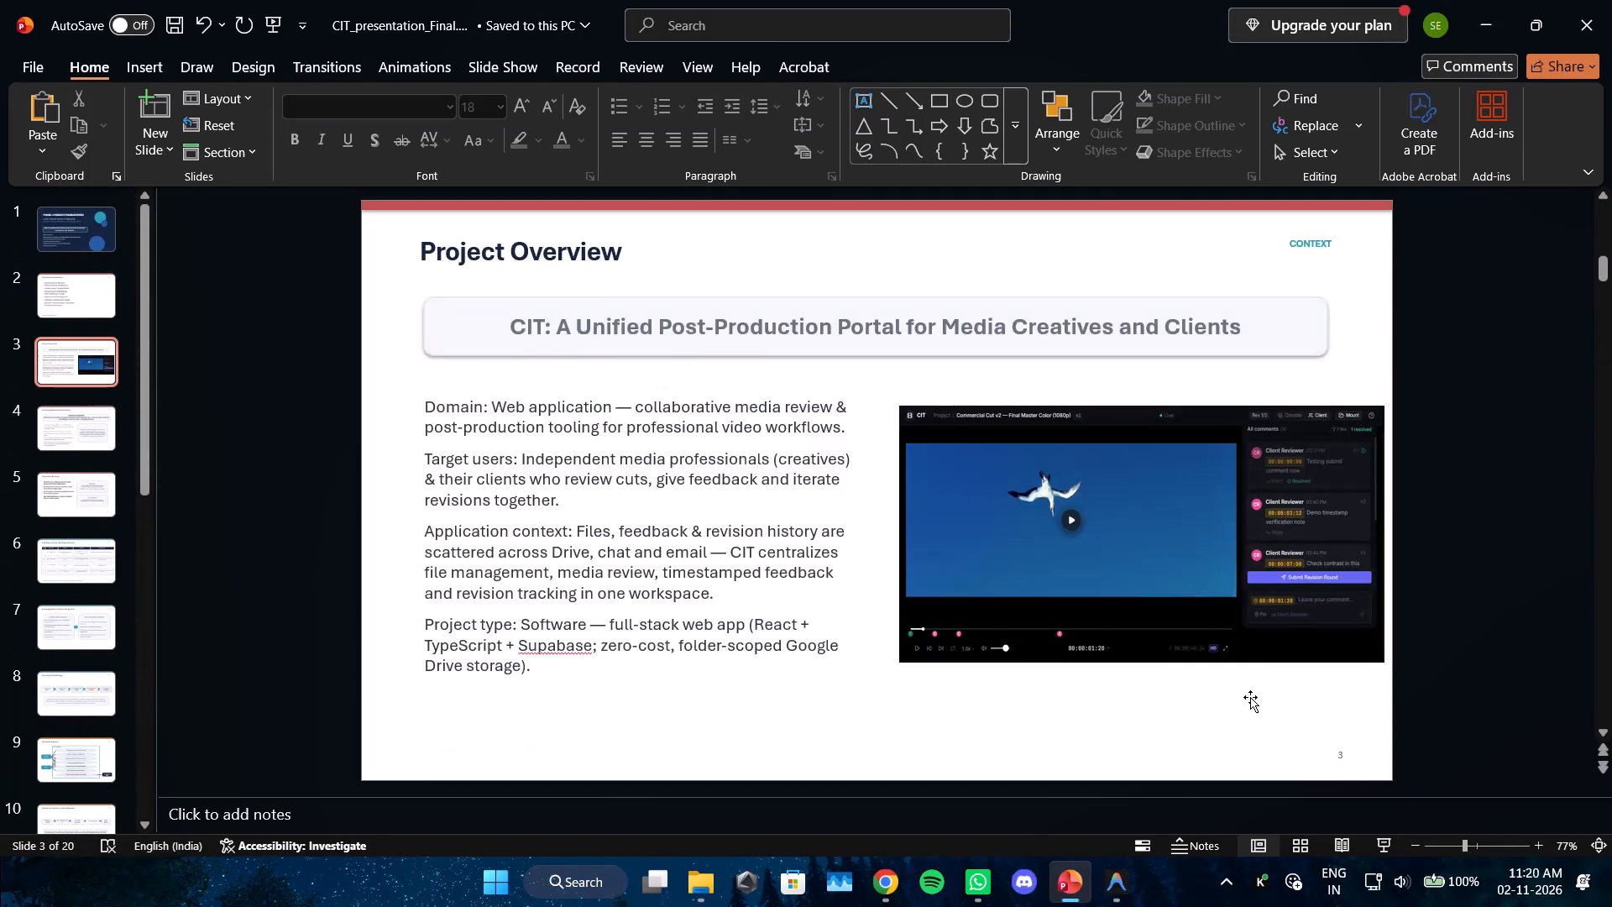
{"action": "key", "text": "Up"}
{"action": "key", "text": "Down"}
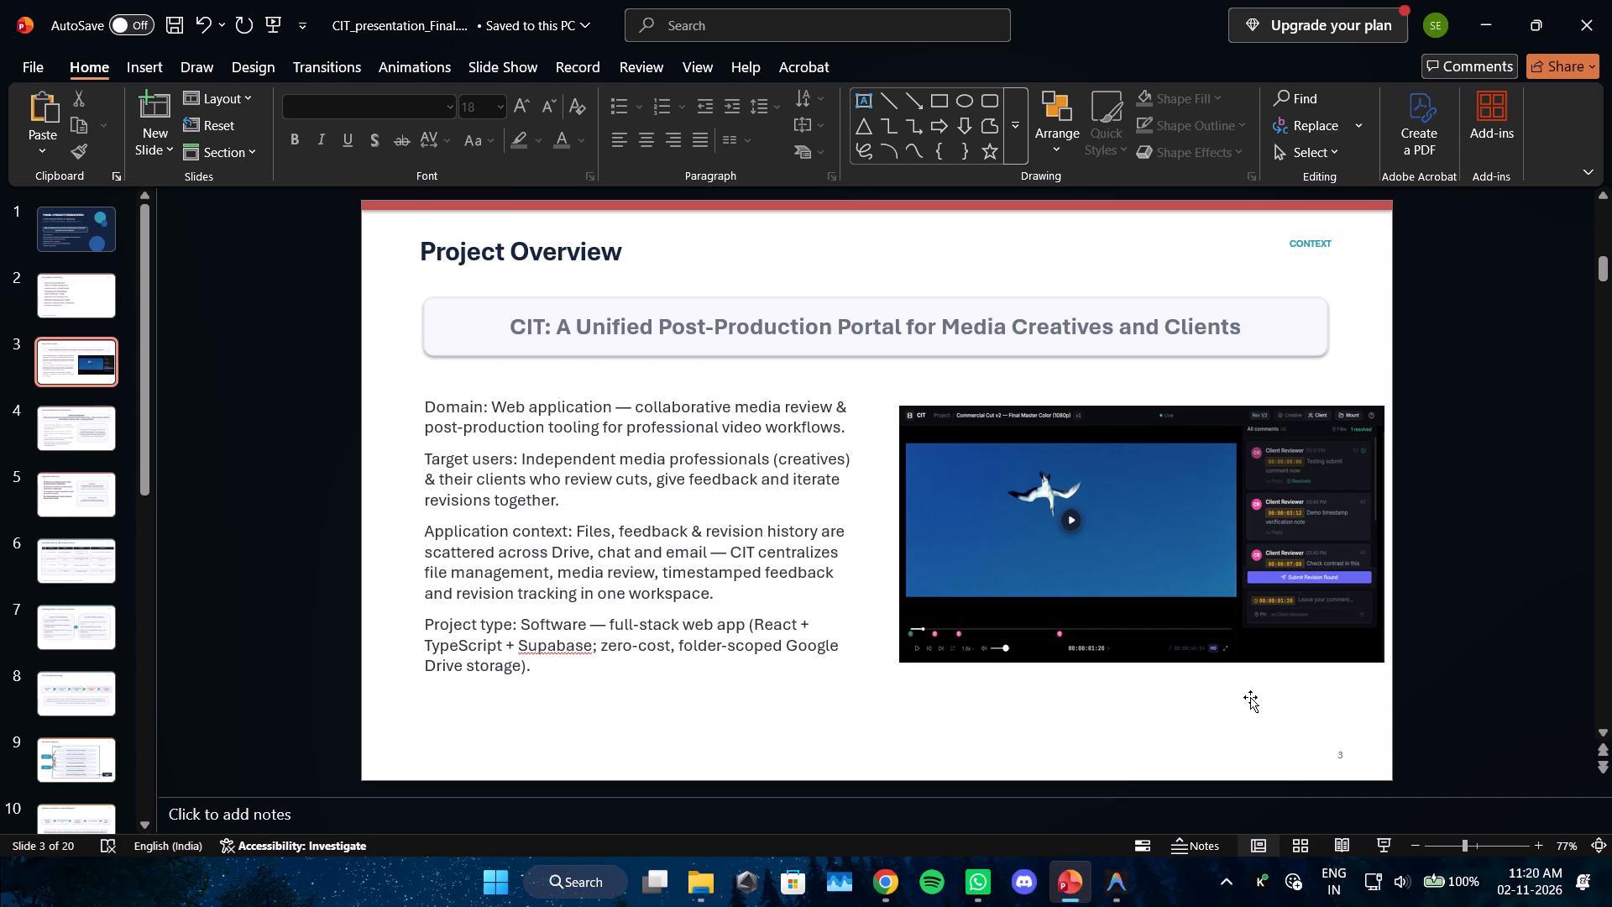
{"action": "key", "text": "Down"}
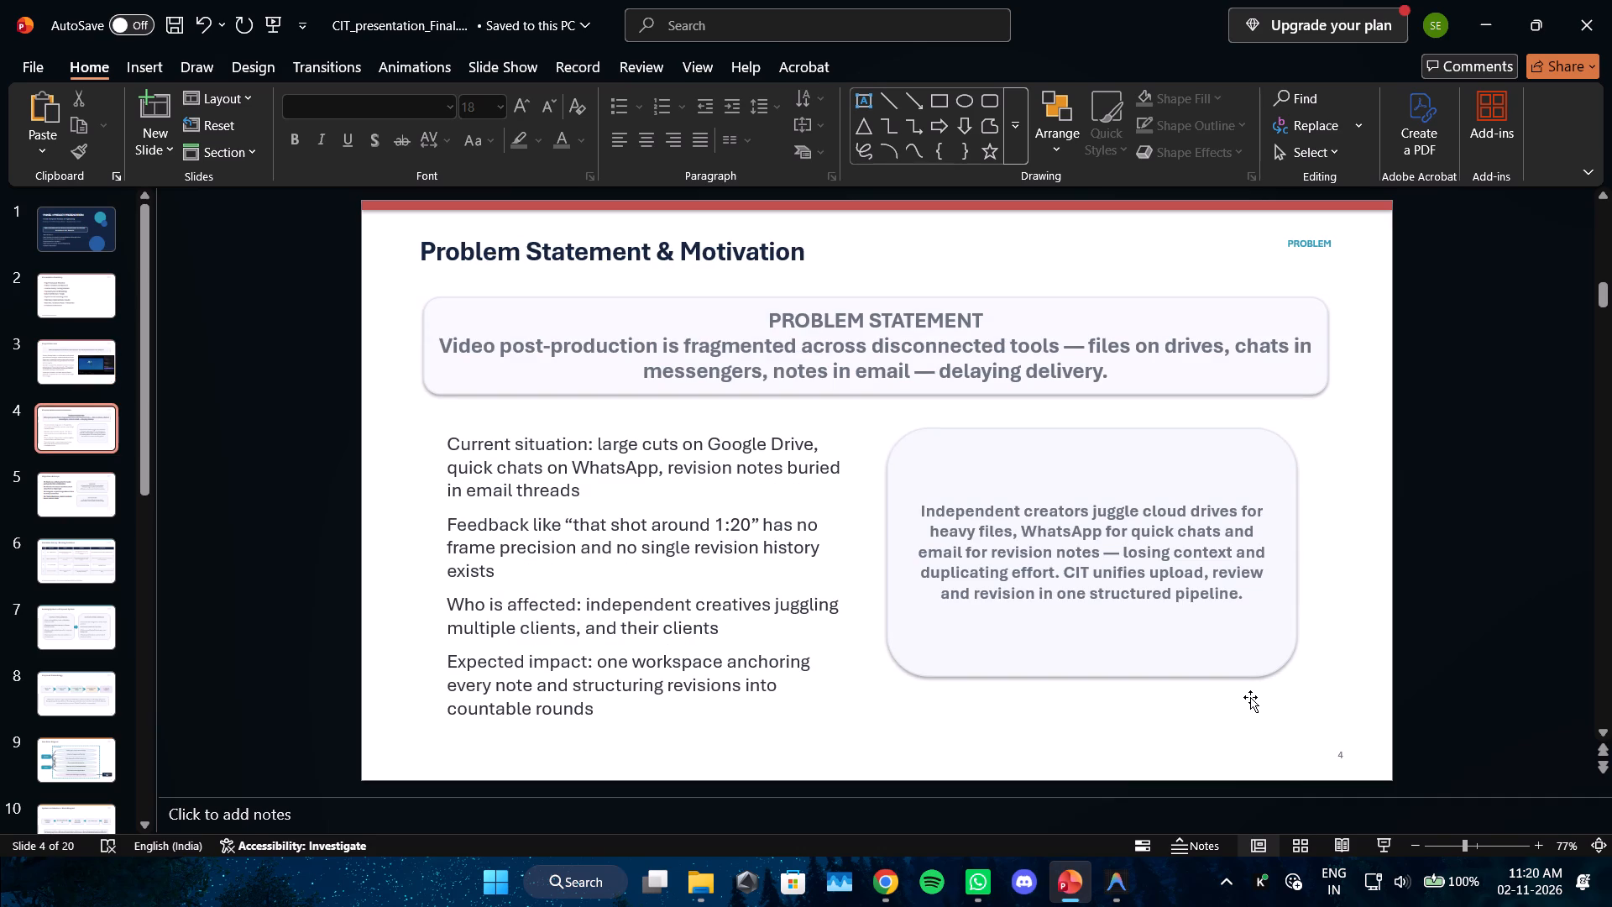
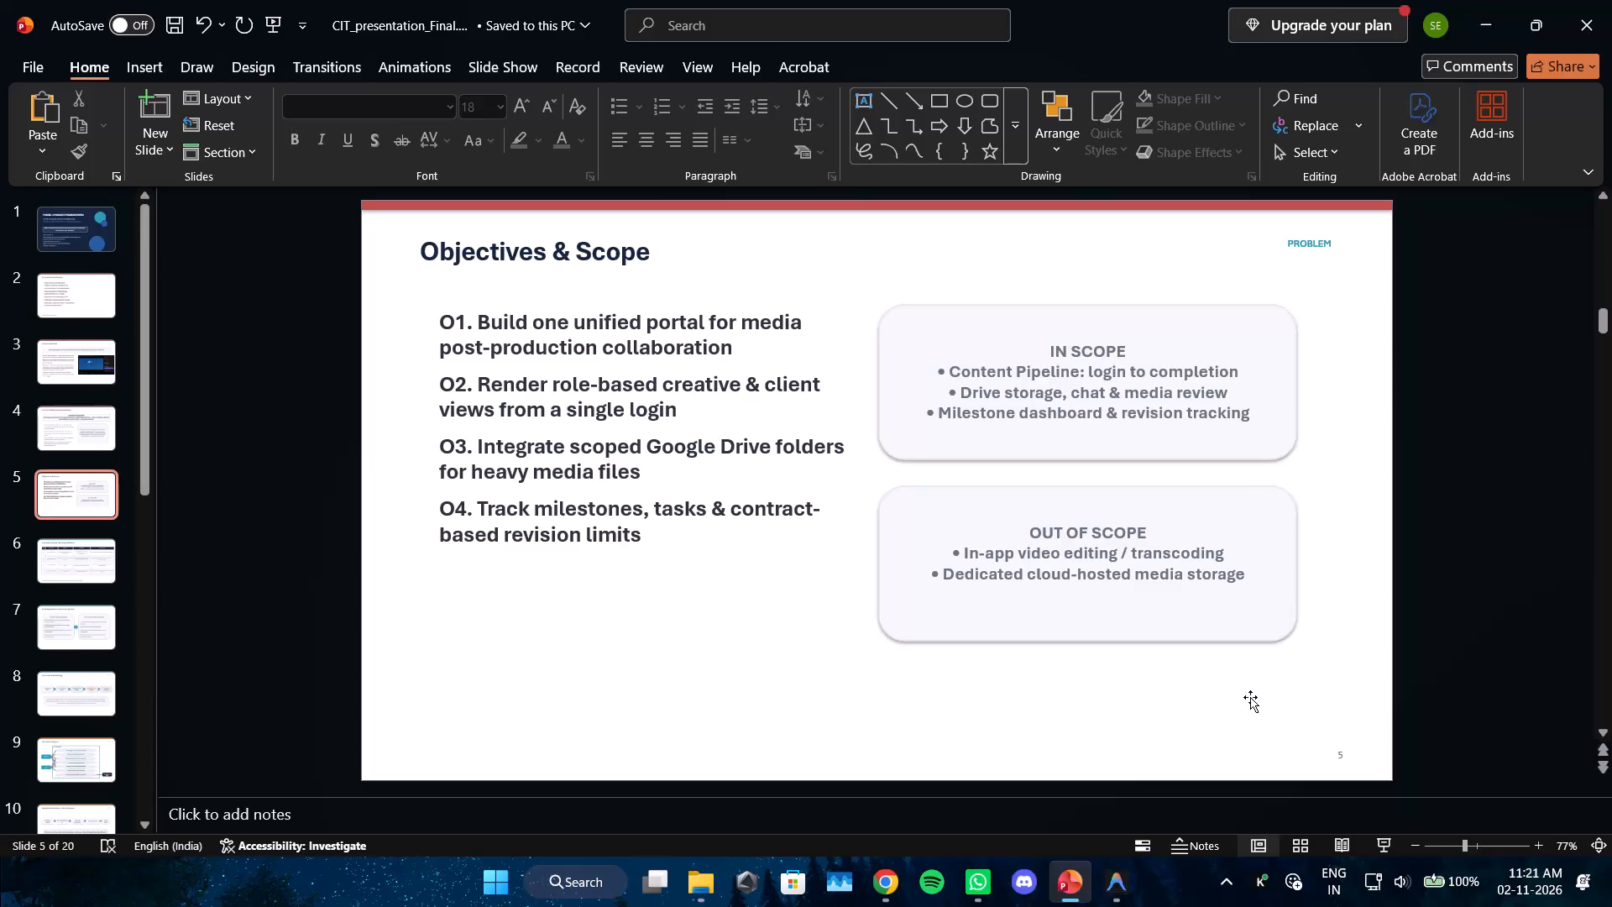
Review the slides following Objectives & Scope, from the design section through Project Schedule & Work Distribution to Team Roles & Contribution.
{"action": "key", "text": "Down"}
{"action": "key", "text": "Down"}
{"action": "key", "text": "Down"}
{"action": "key", "text": "Down"}
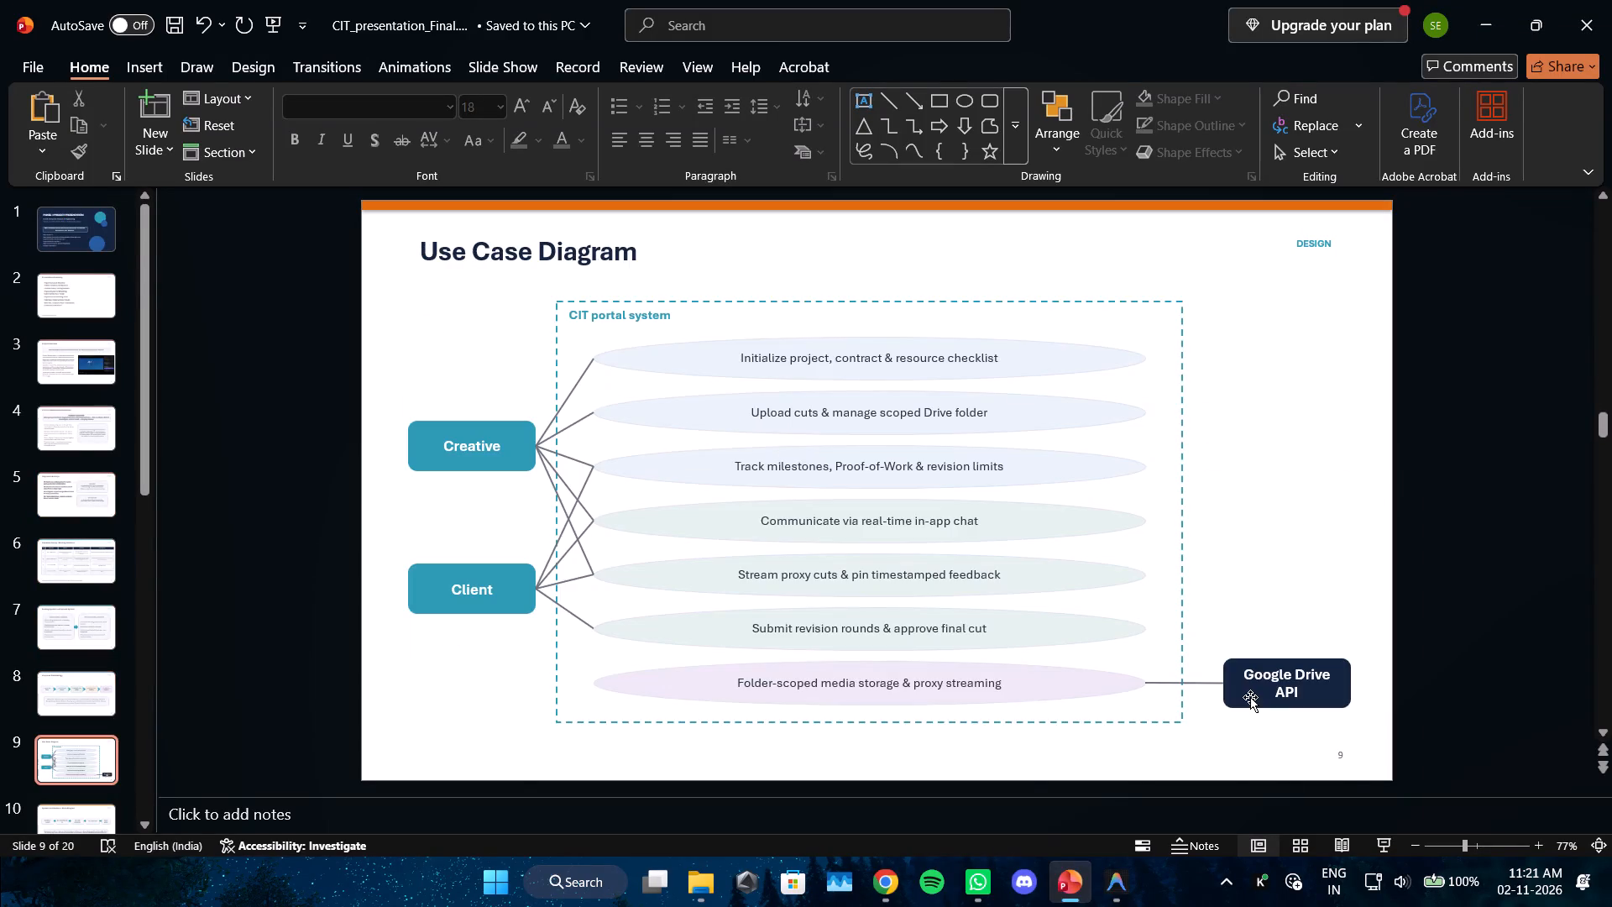
{"action": "key", "text": "Down"}
{"action": "key", "text": "Down"}
{"action": "key", "text": "Down"}
{"action": "key", "text": "Down"}
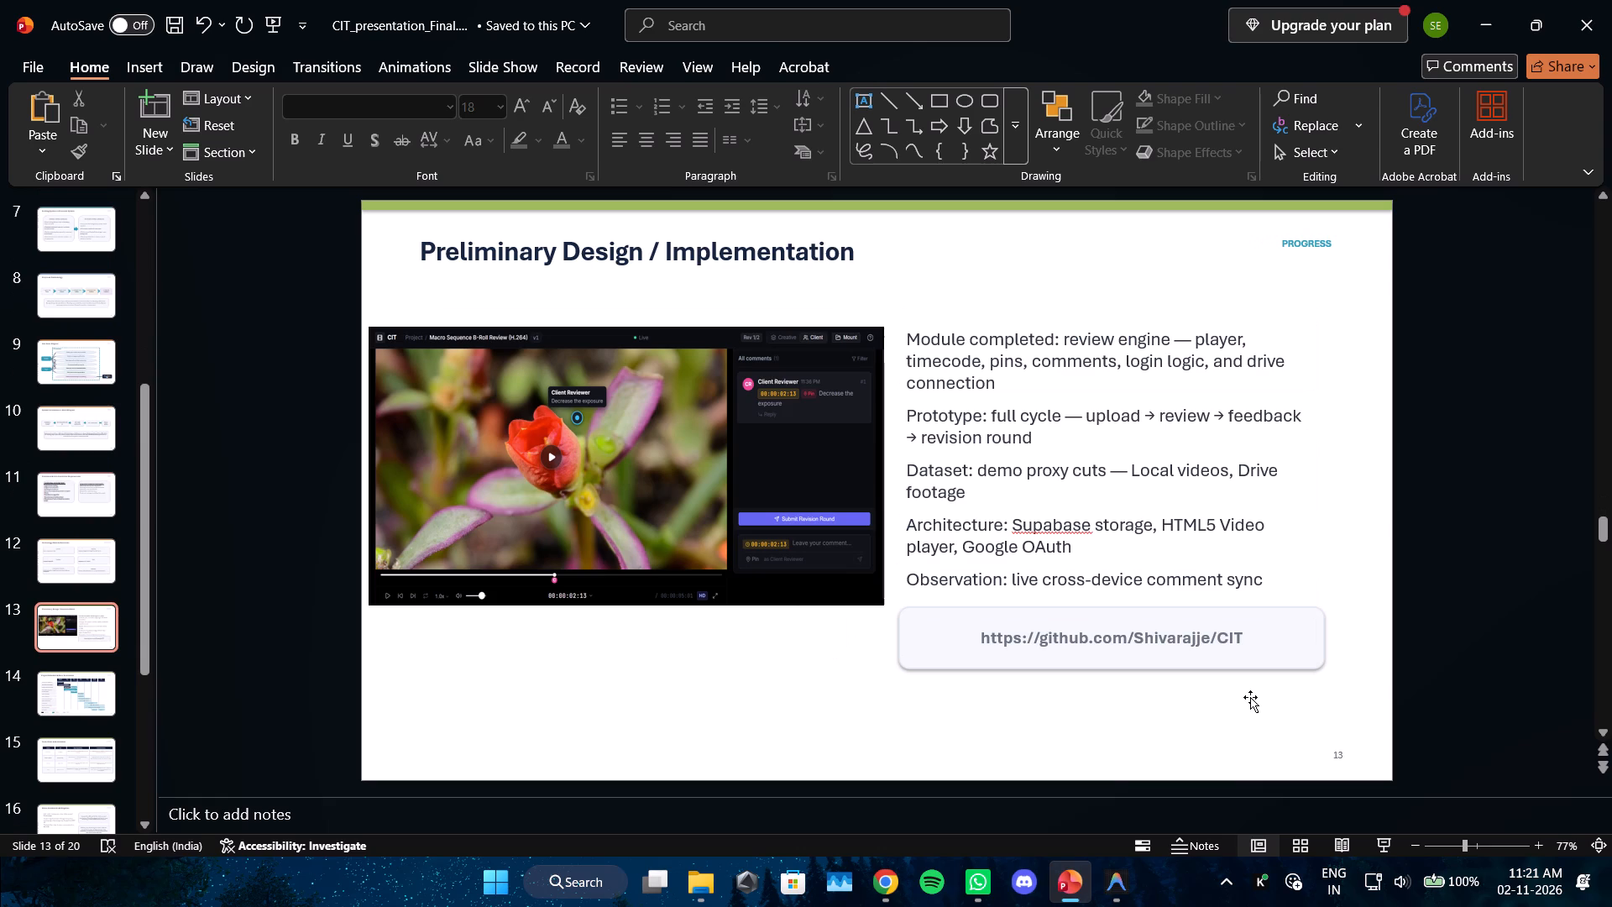
{"action": "key", "text": "Down"}
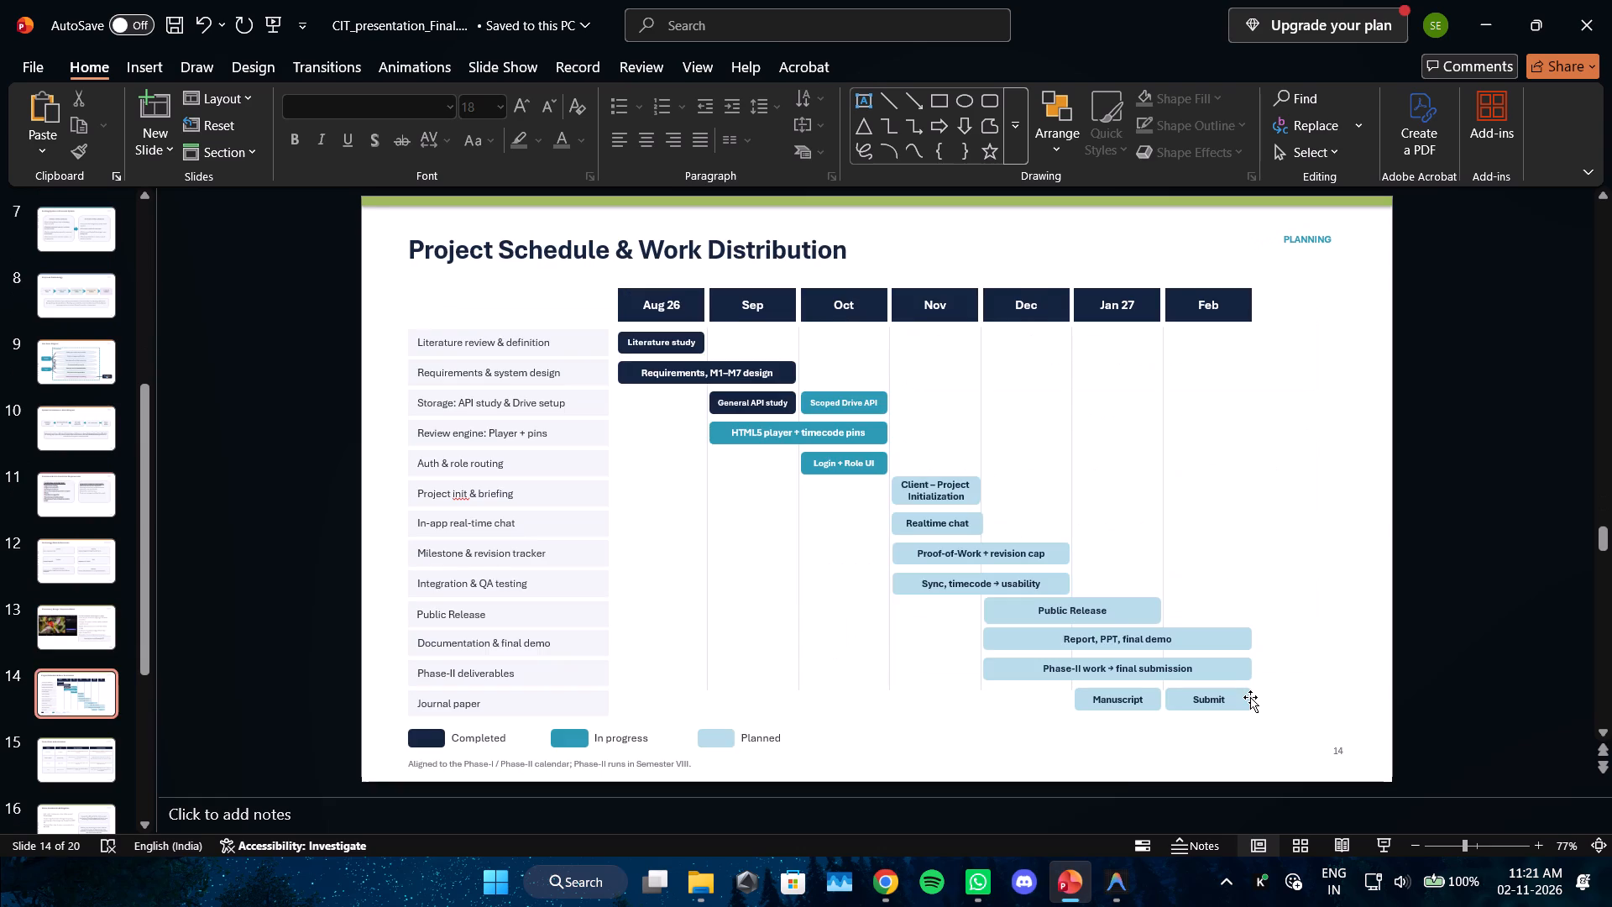
{"action": "key", "text": "Down"}
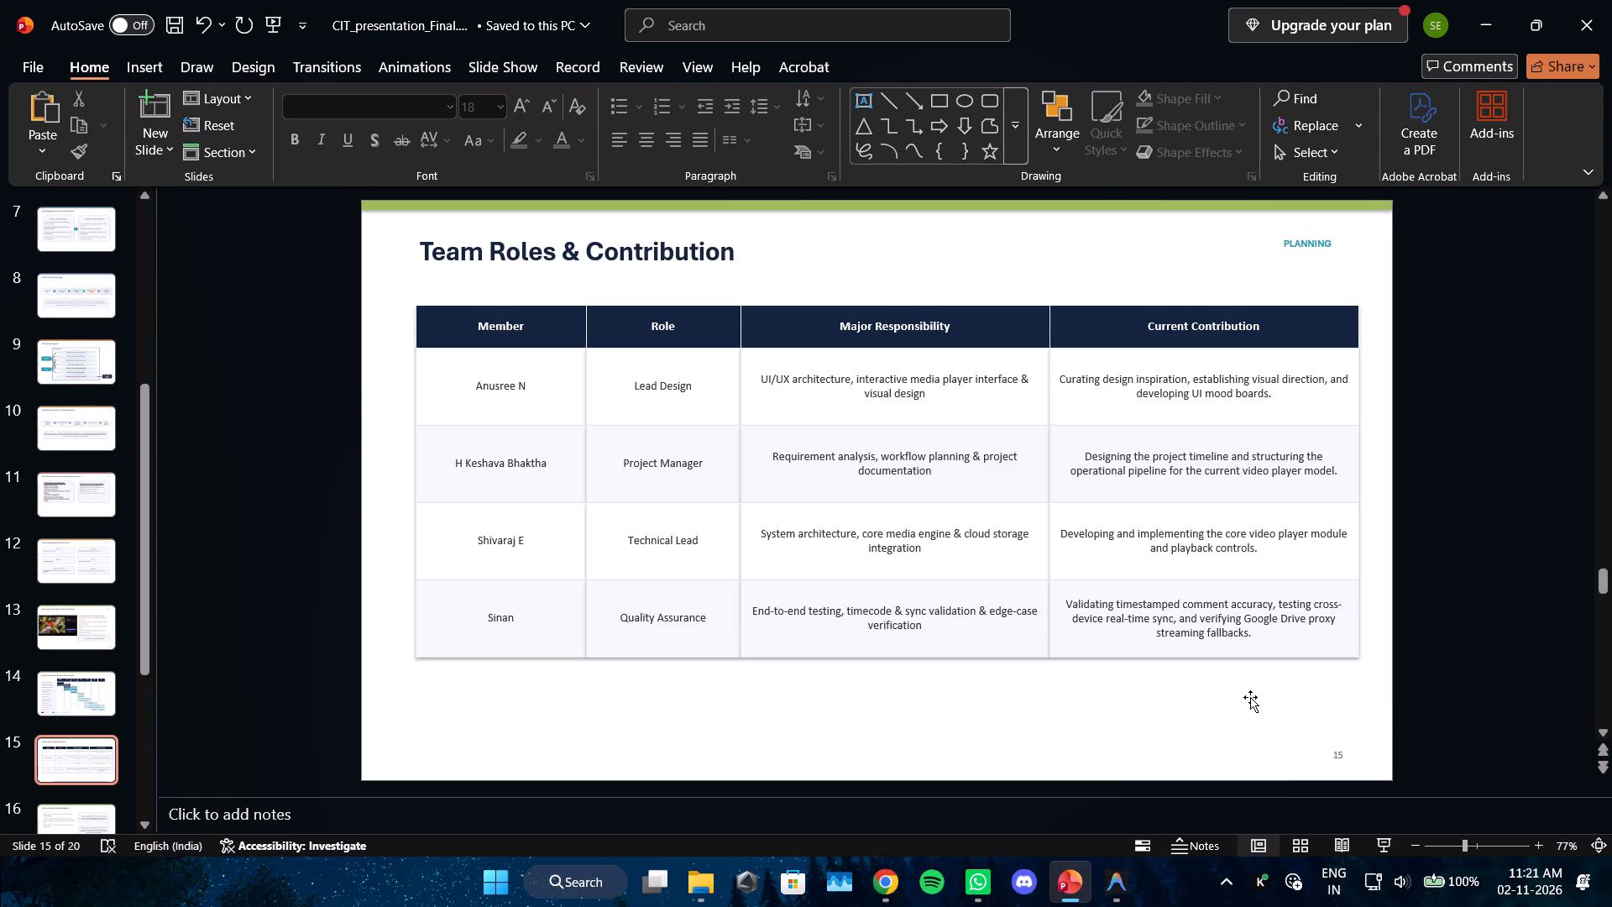
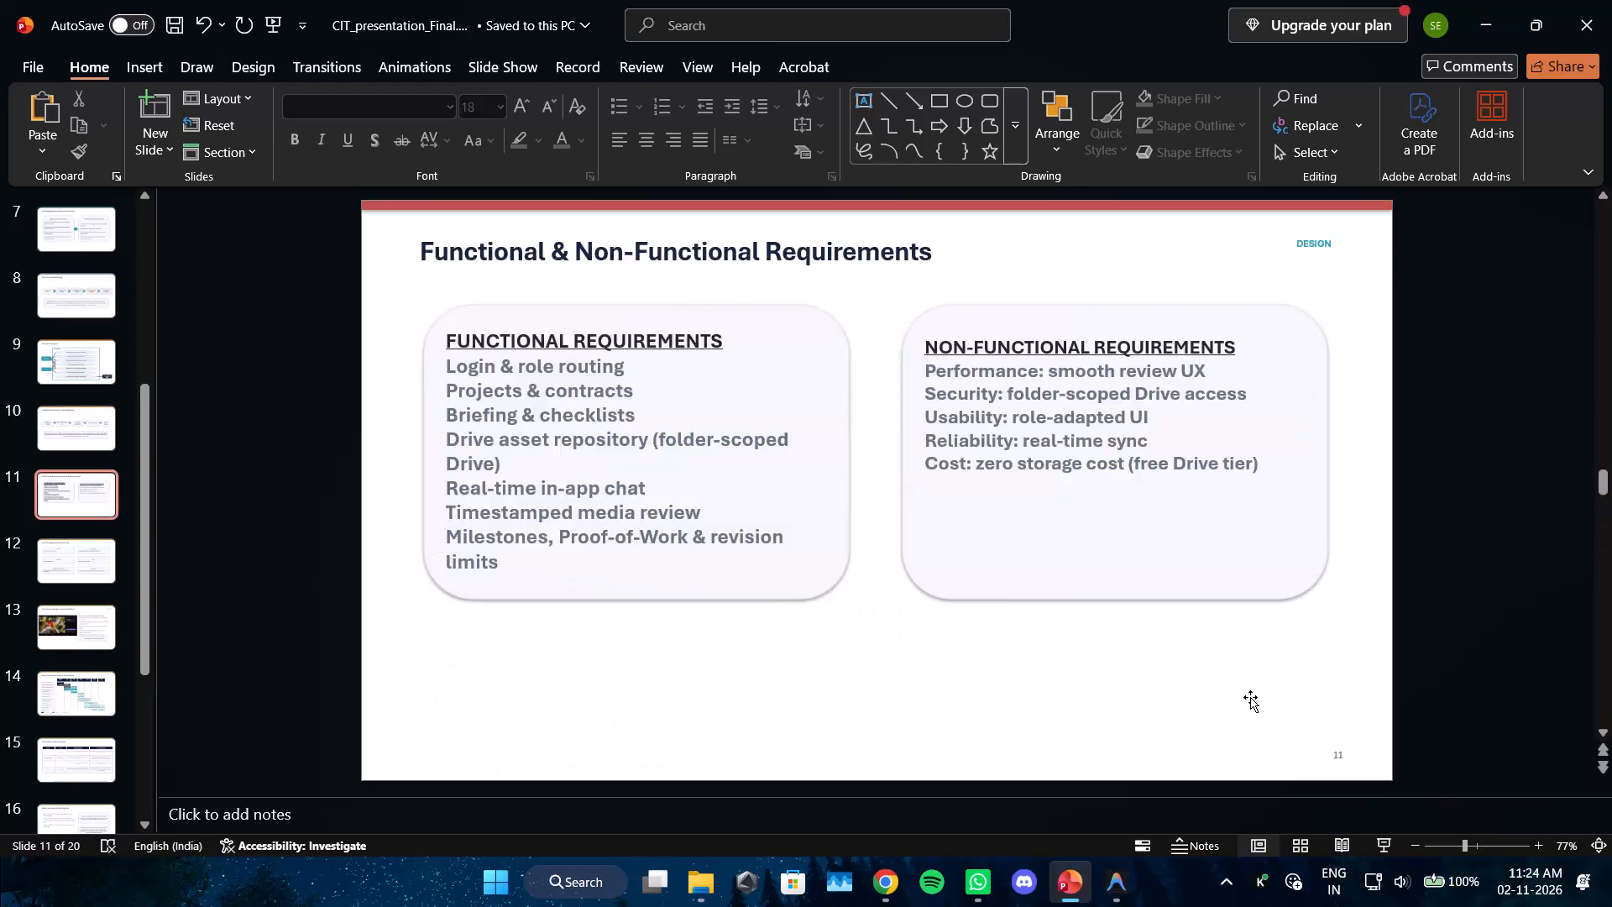
Compare the solution slides around Proposed Methodology with the Use Case Diagram and System Architecture design slides, finishing on Use Case Diagram.
{"action": "key", "text": "Up"}
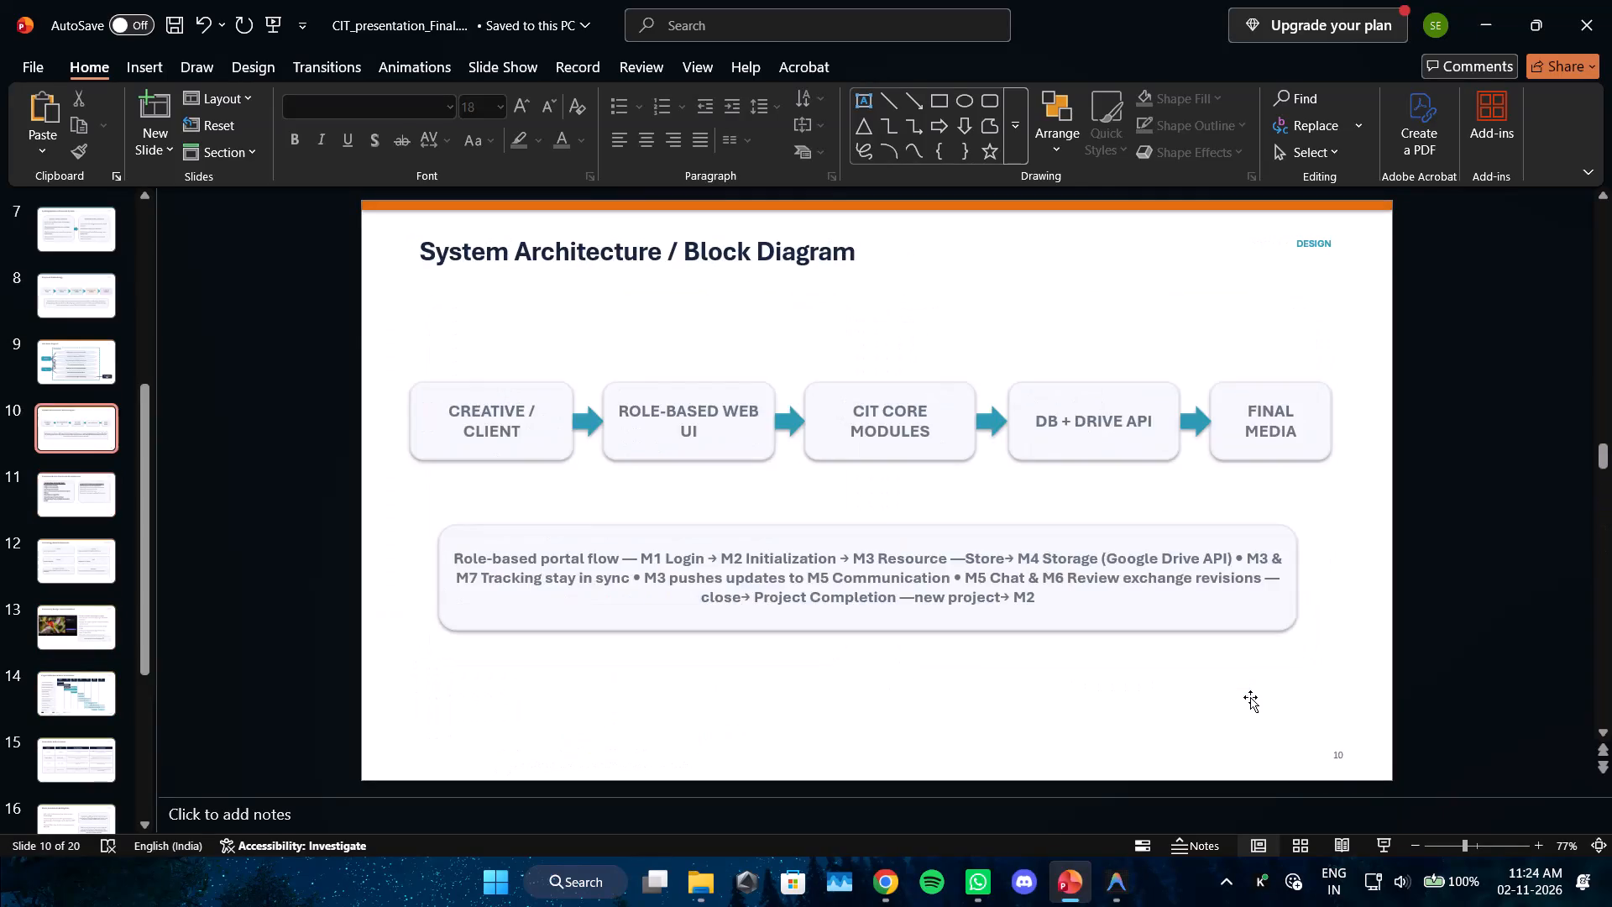
{"action": "key", "text": "Up"}
{"action": "key", "text": "Up"}
{"action": "key", "text": "Down"}
{"action": "key", "text": "Up"}
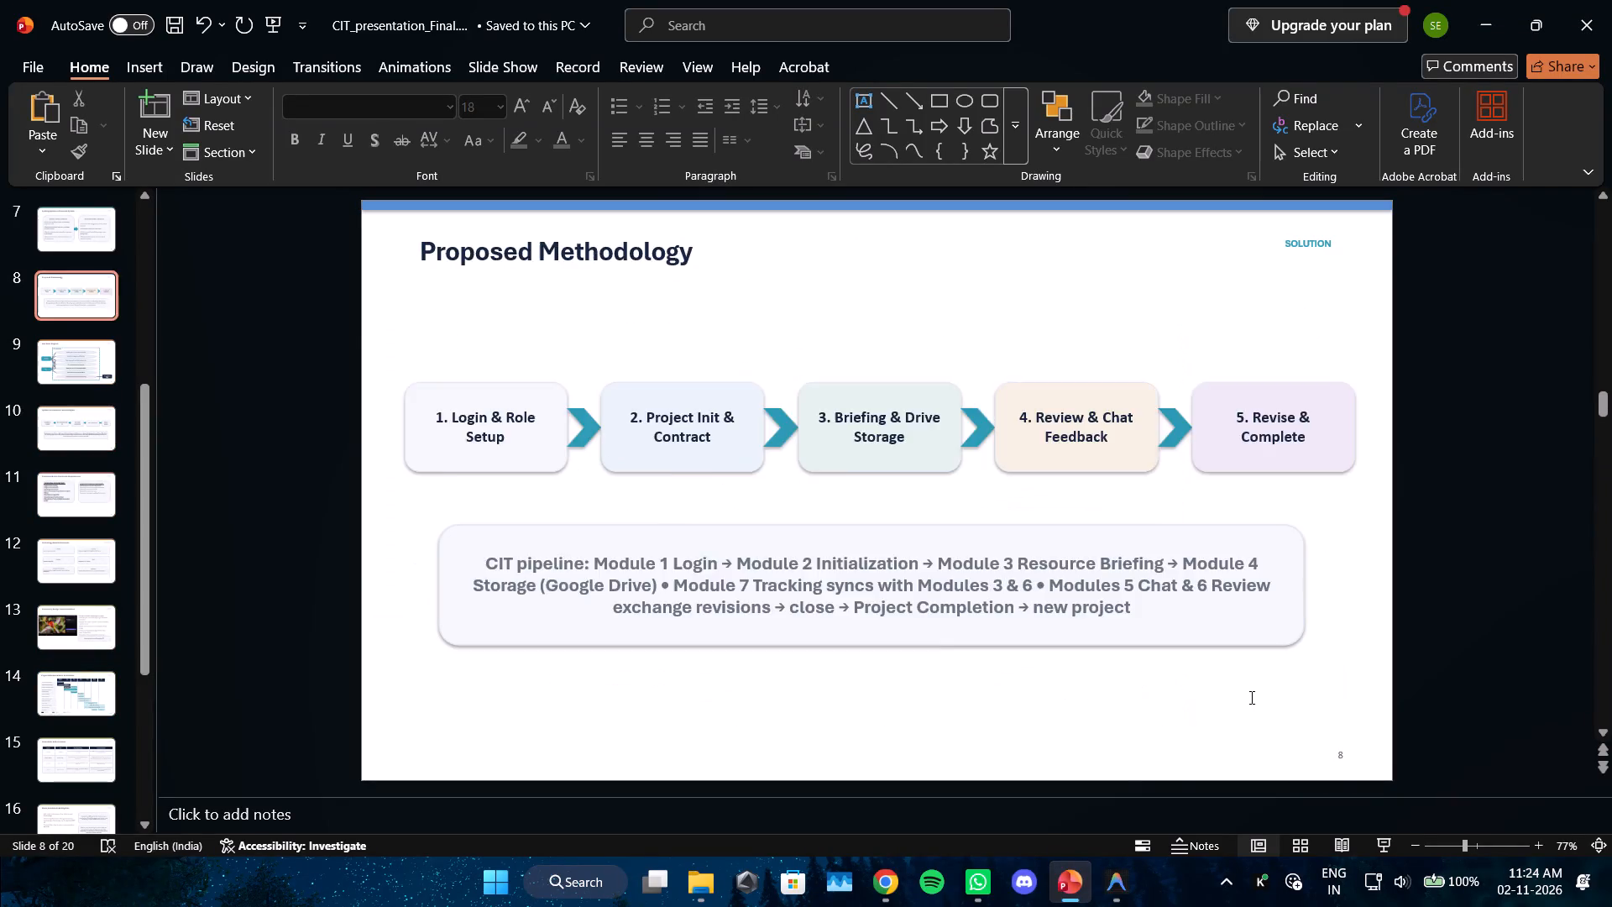
{"action": "key", "text": "Up"}
{"action": "key", "text": "Down"}
{"action": "key", "text": "Down"}
{"action": "key", "text": "Down"}
{"action": "key", "text": "Up"}
{"action": "key", "text": "Up"}
{"action": "key", "text": "Down"}
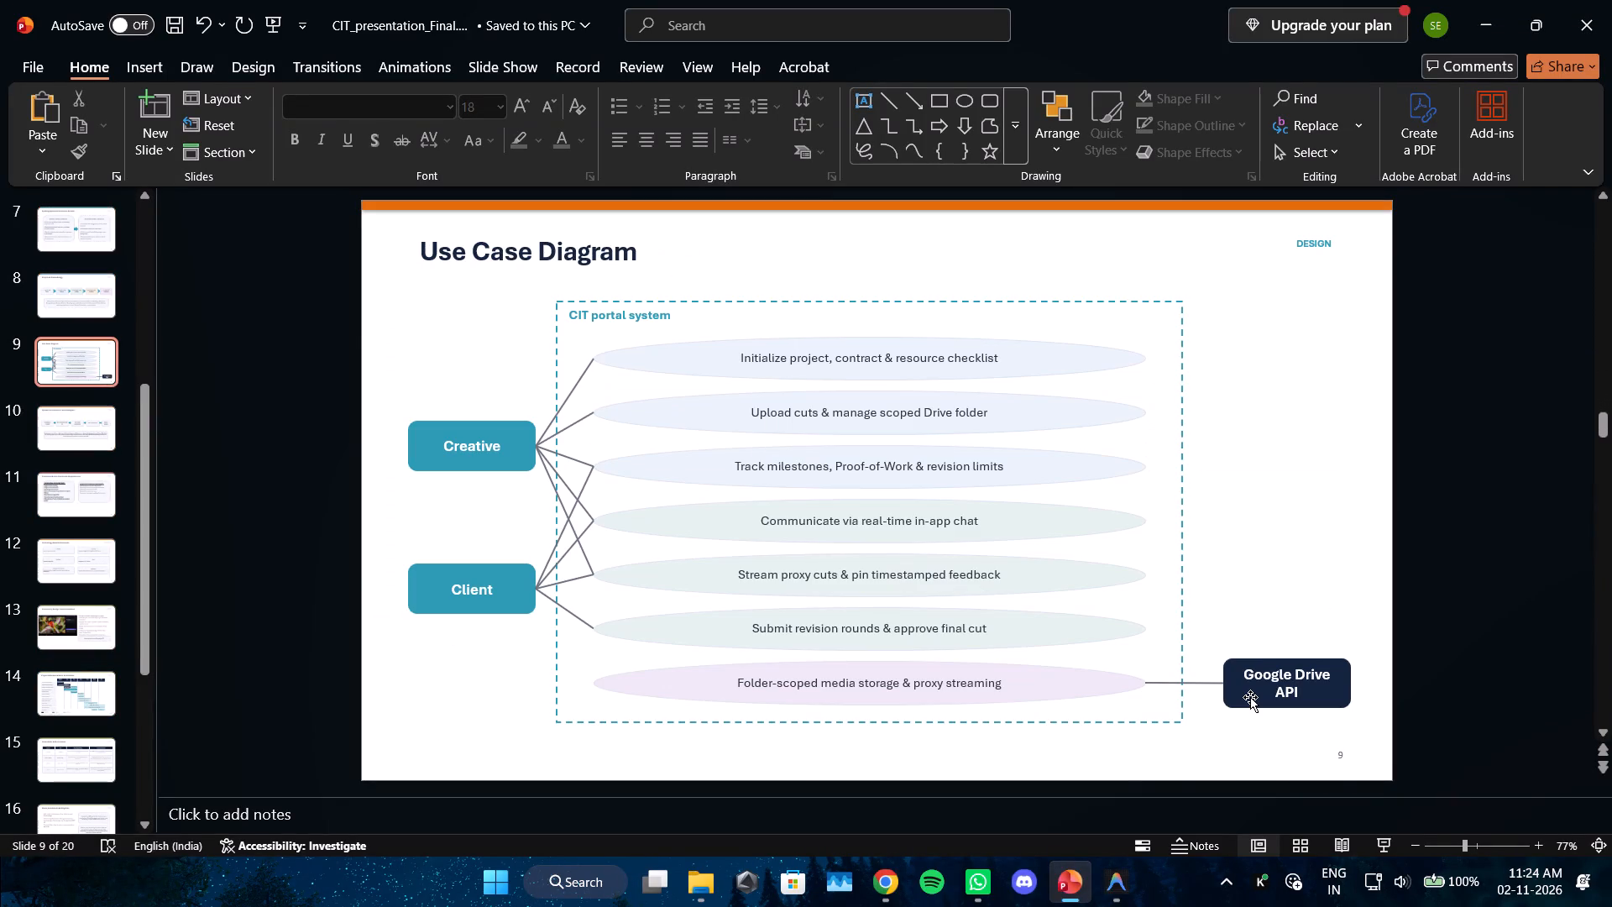
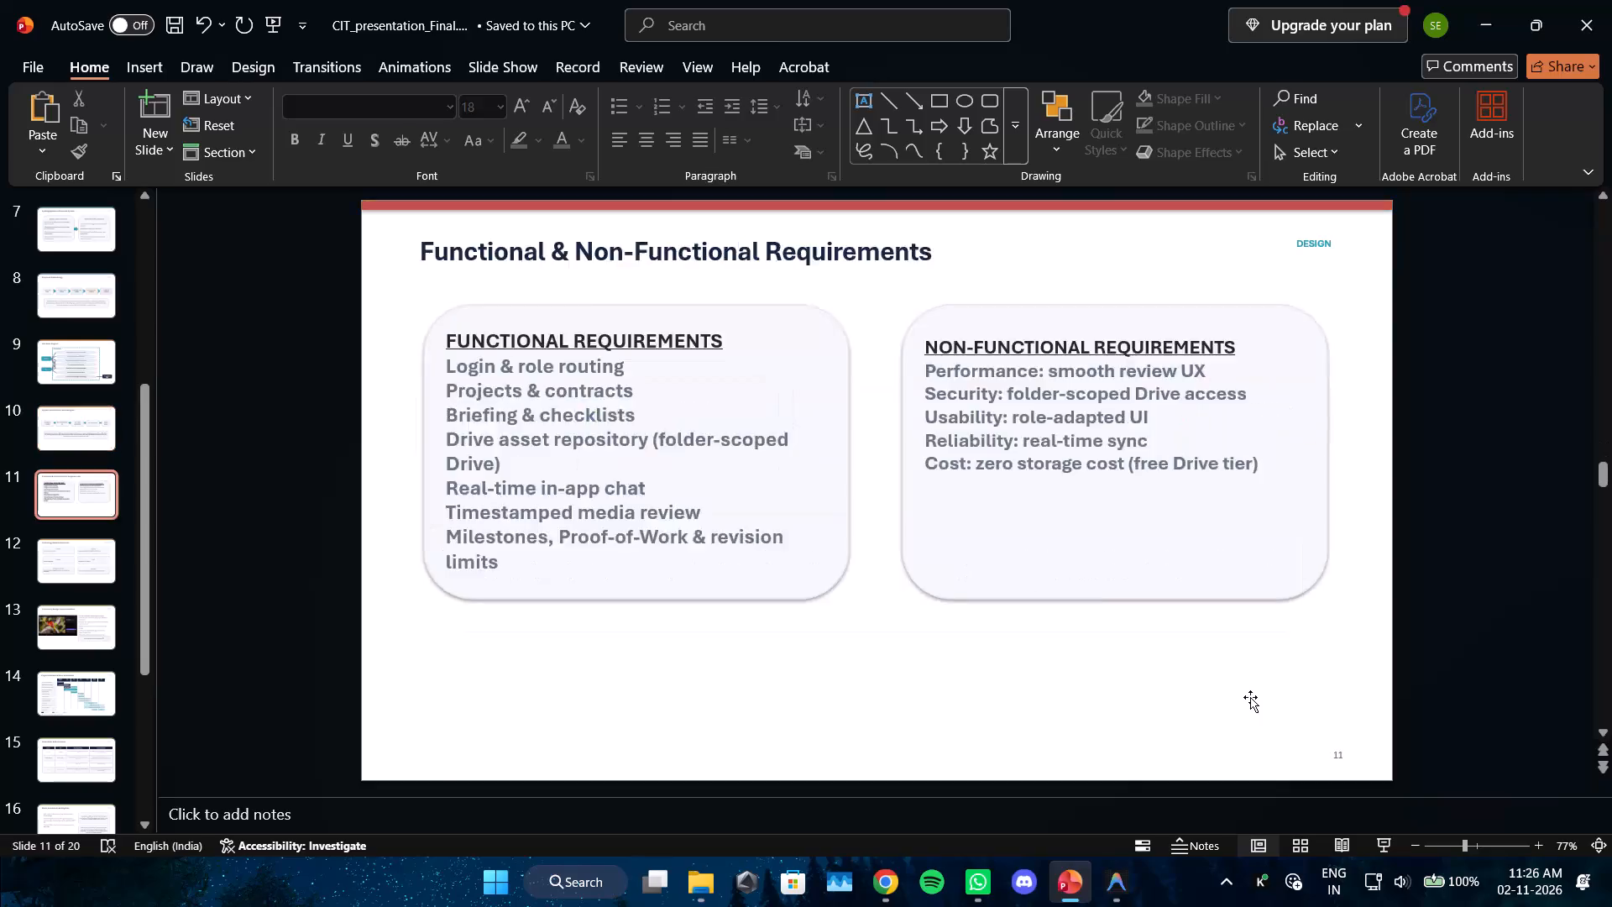
Review the slides following Functional & Non-Functional Requirements.
{"action": "key", "text": "Down"}
{"action": "key", "text": "Down"}
{"action": "key", "text": "Down"}
{"action": "key", "text": "Up"}
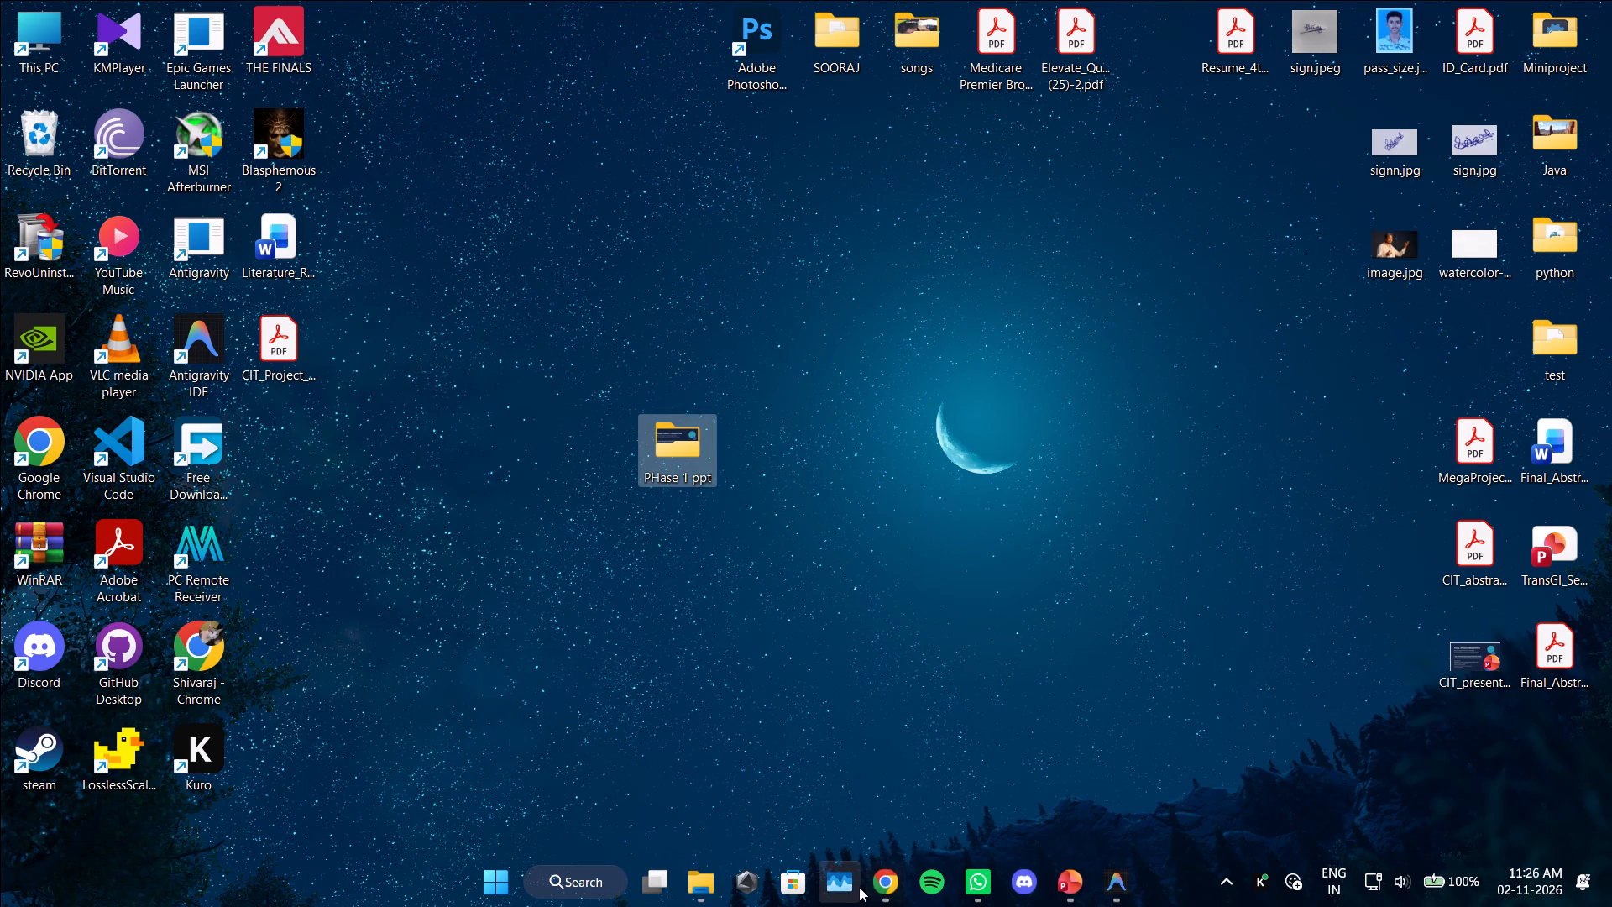
Switch to Chrome and search the web for "epson iproject" in a new tab.
{"action": "left_click", "coordinate": [865, 883]}
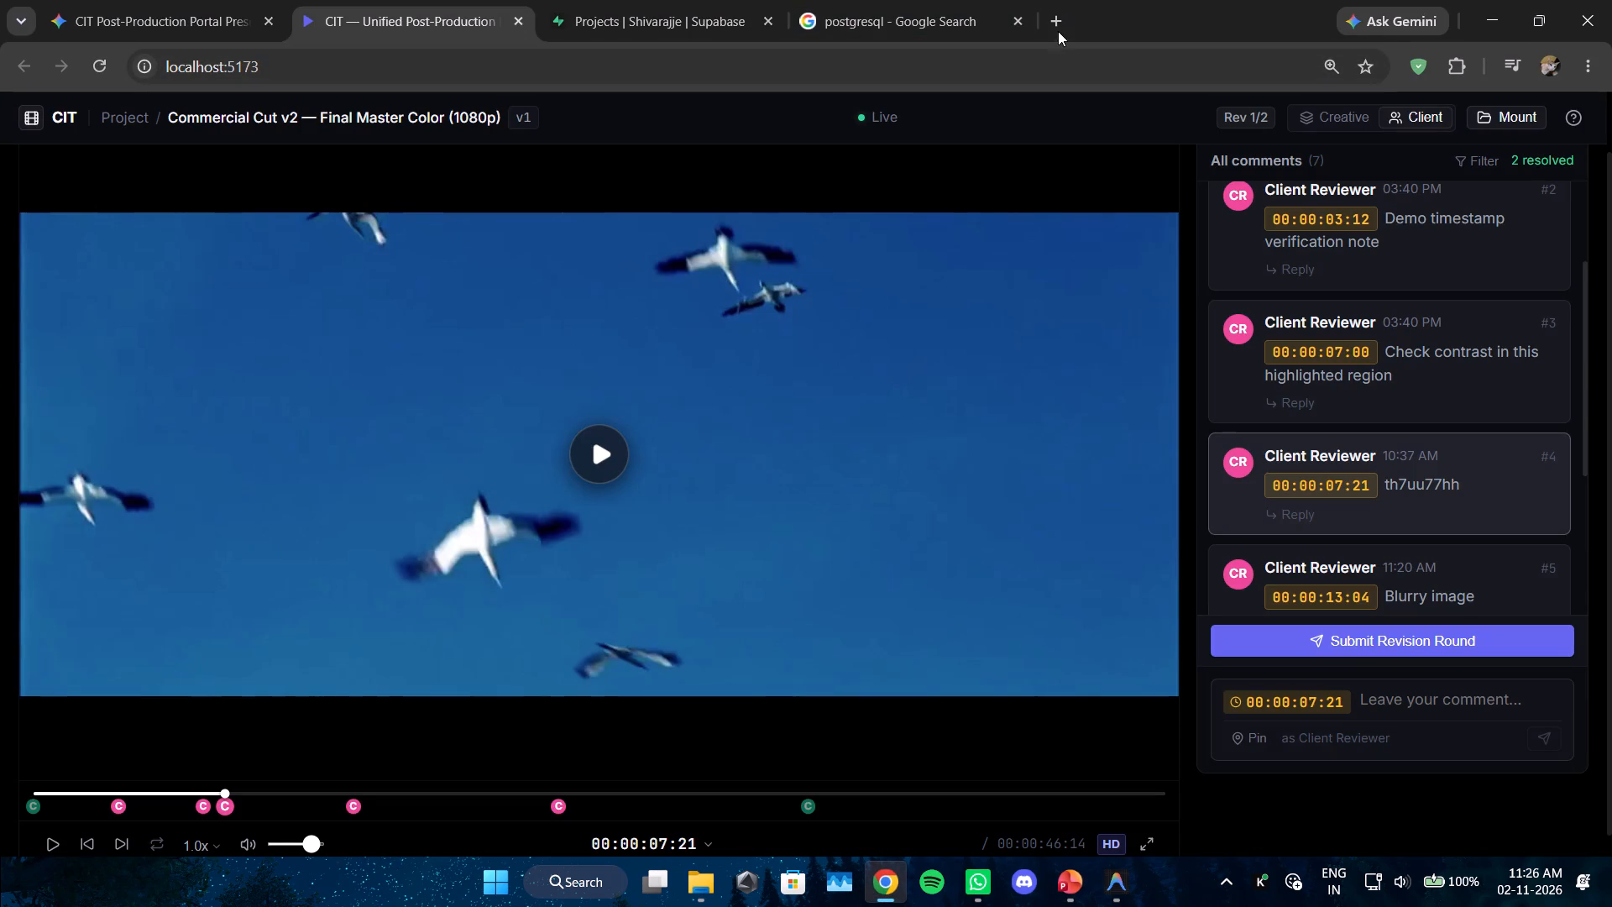
{"action": "left_click", "coordinate": [1055, 17]}
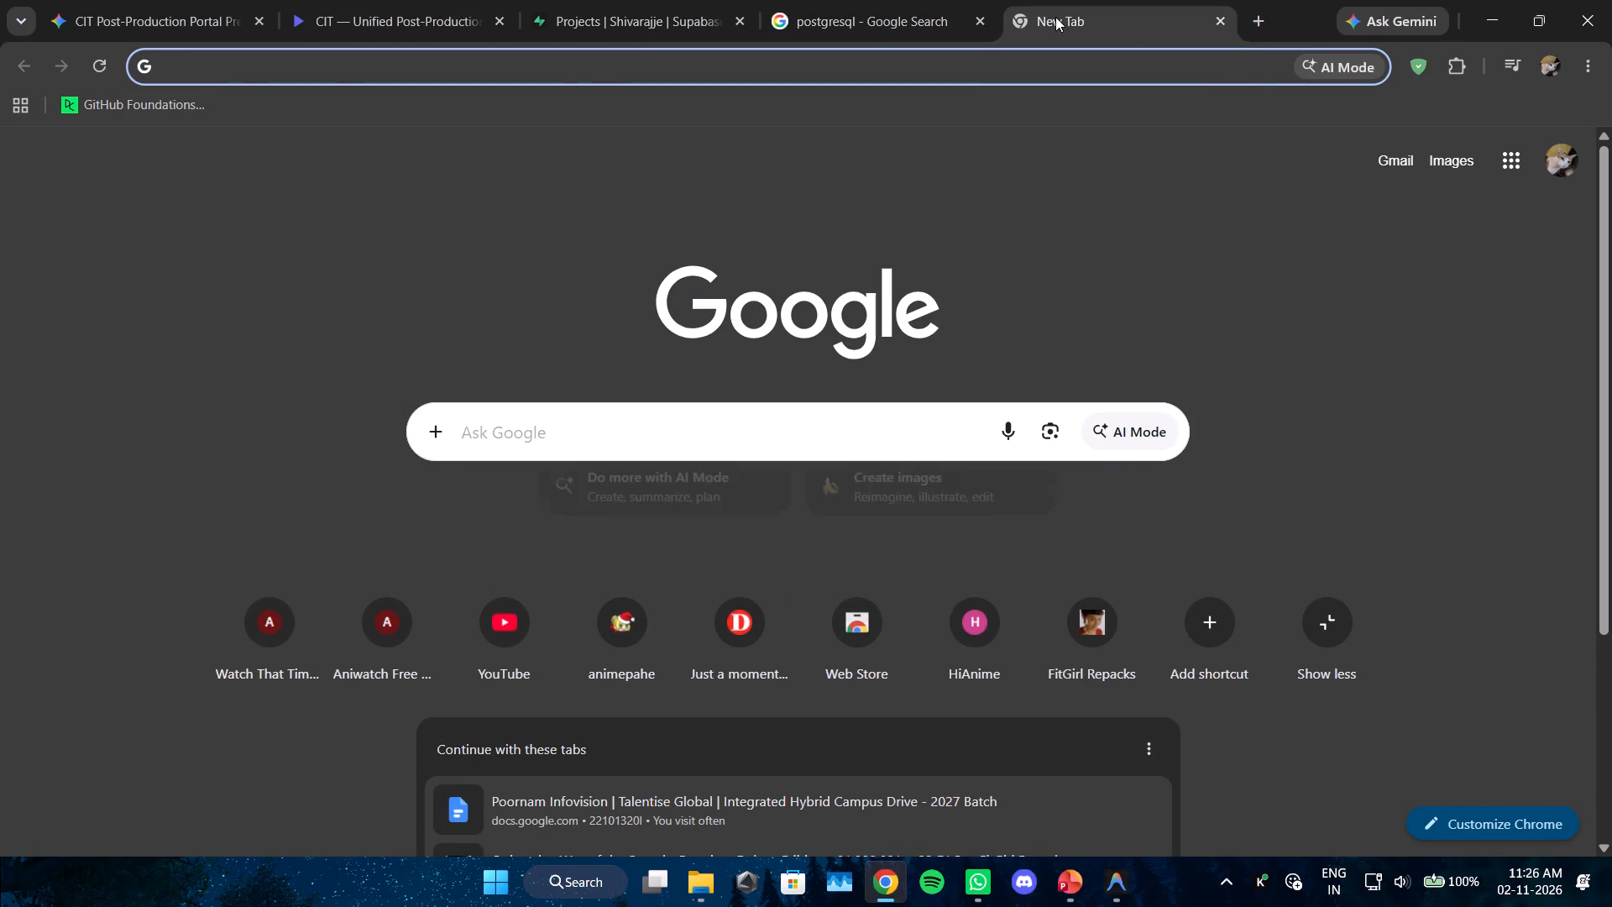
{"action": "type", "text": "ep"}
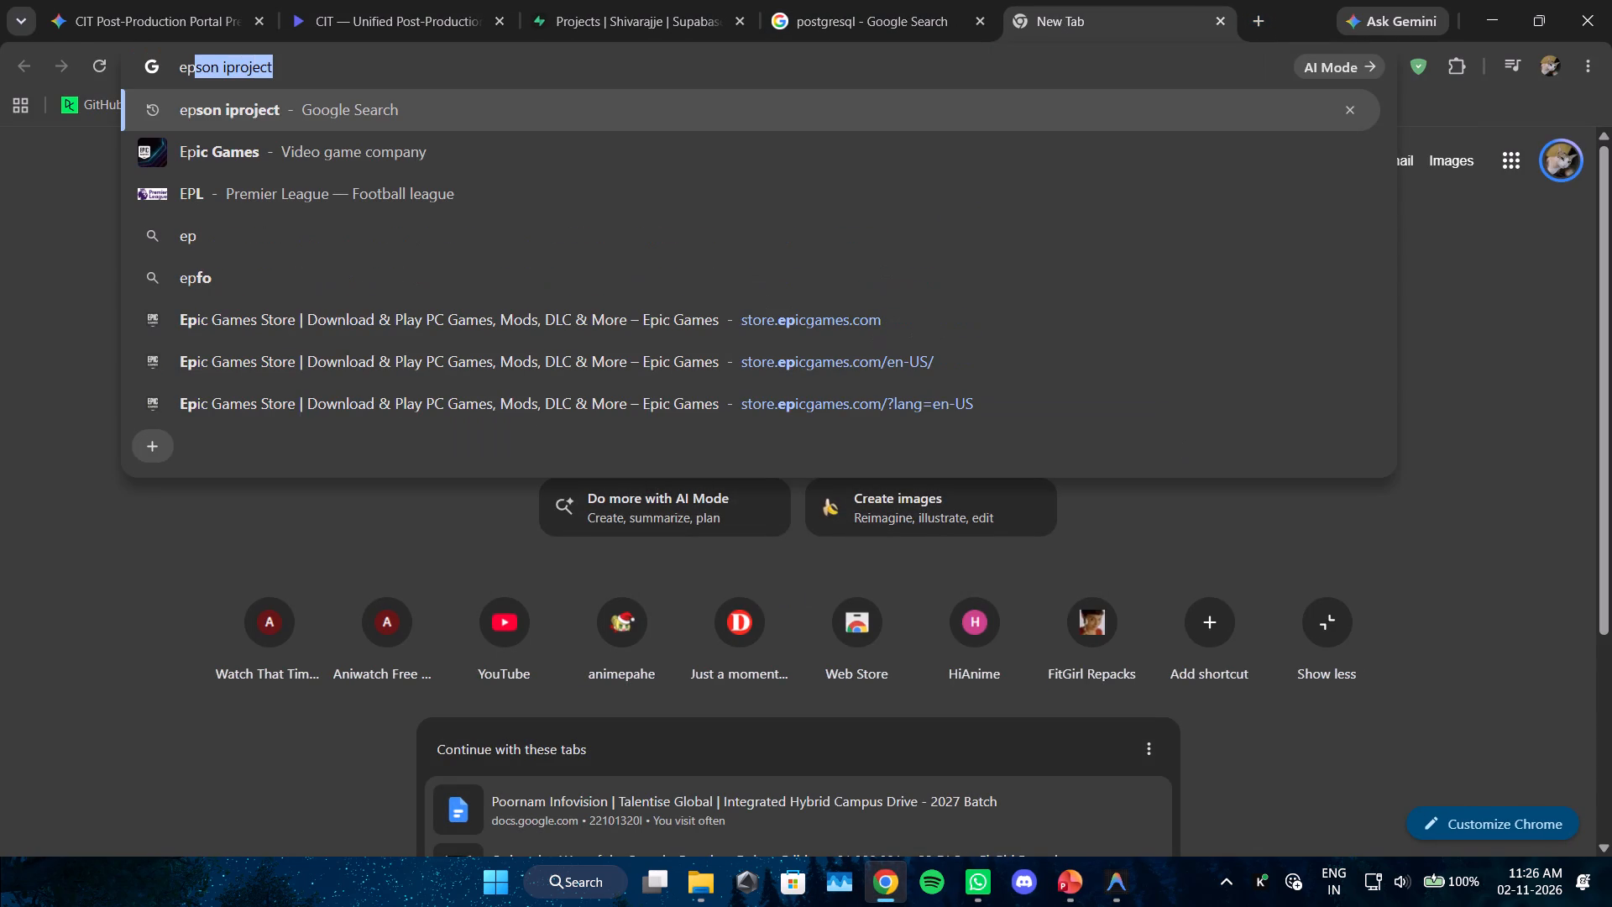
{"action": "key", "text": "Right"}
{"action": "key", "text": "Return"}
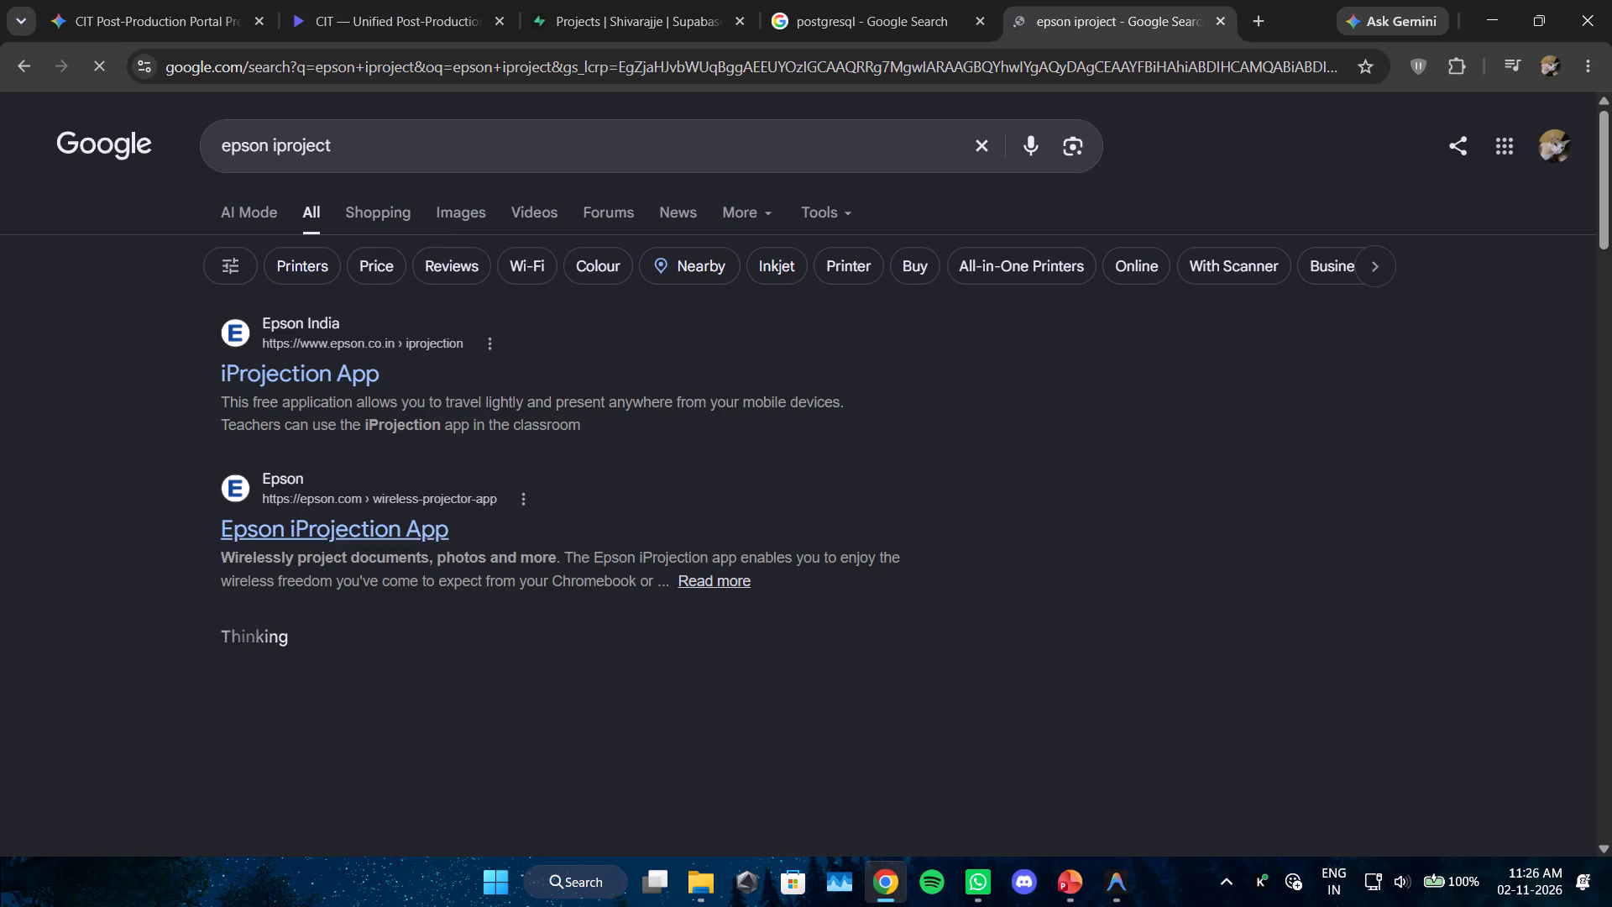
Examine the download section of Epson India's iProjection App page and return to the search results.
{"action": "left_click", "coordinate": [297, 372]}
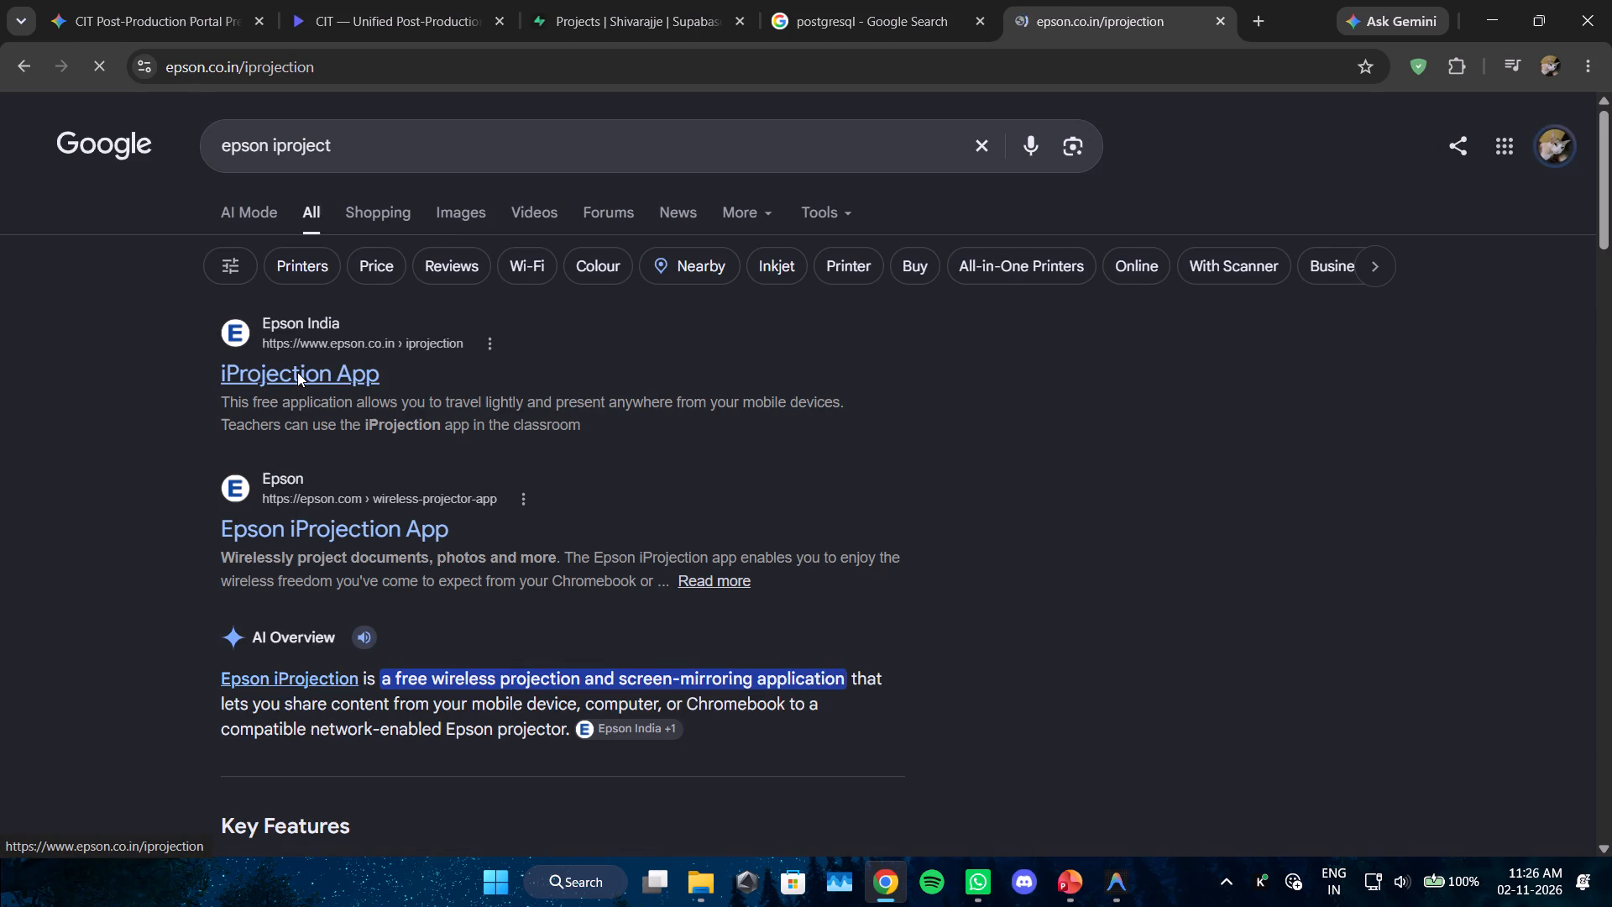
{"action": "scroll", "coordinate": [297, 372], "scroll_direction": "down", "scroll_amount": 6}
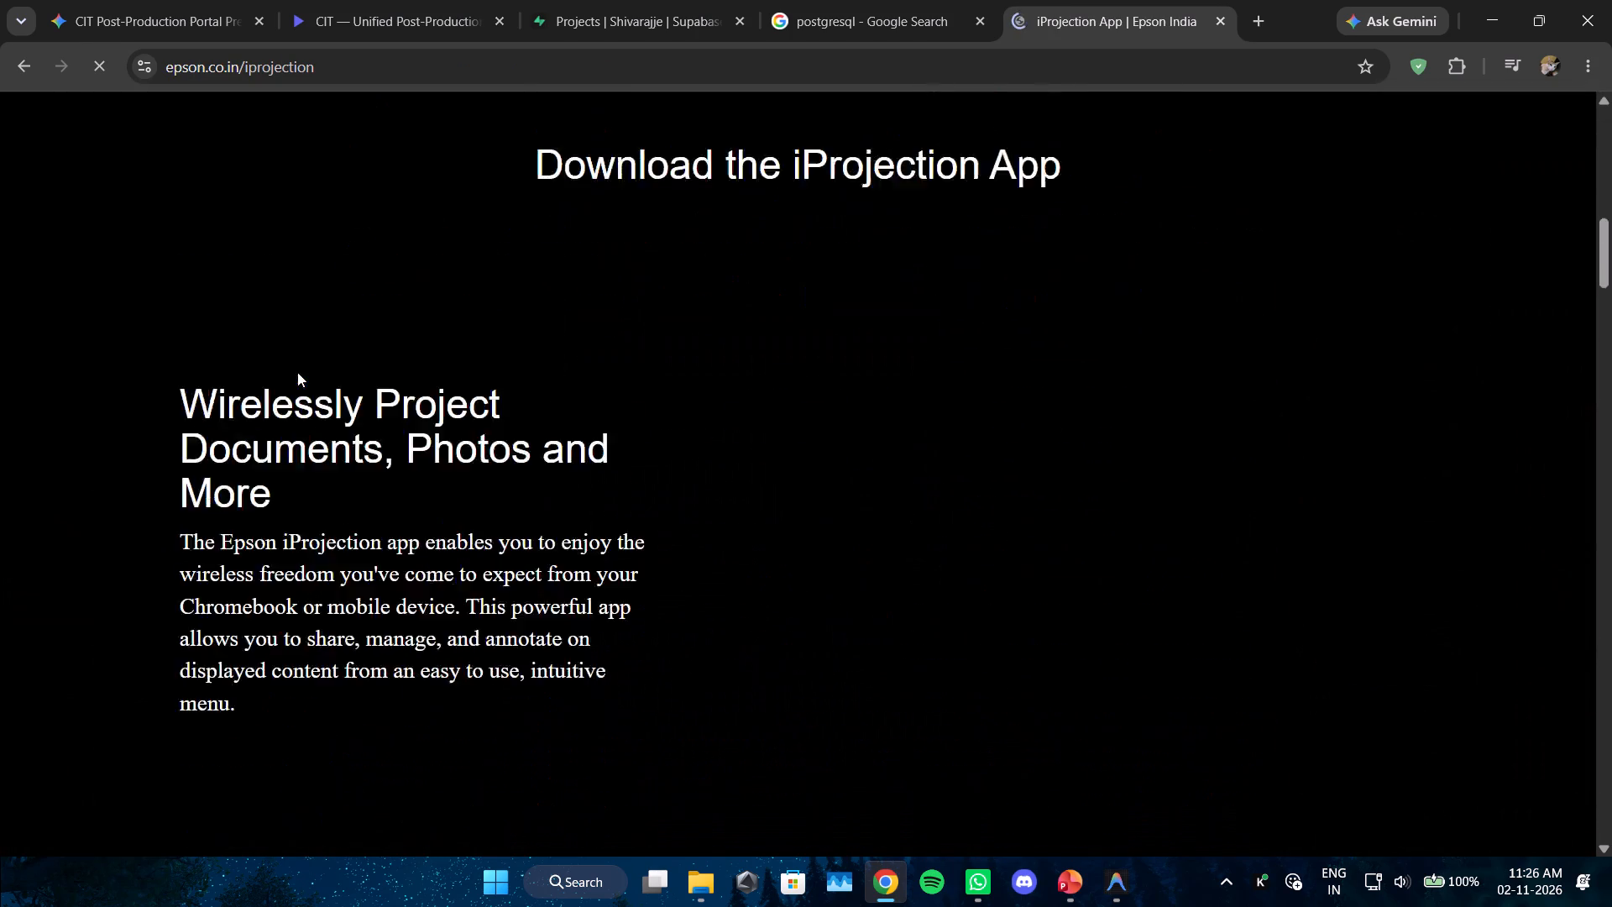
{"action": "scroll", "coordinate": [297, 372], "scroll_direction": "up", "scroll_amount": 4}
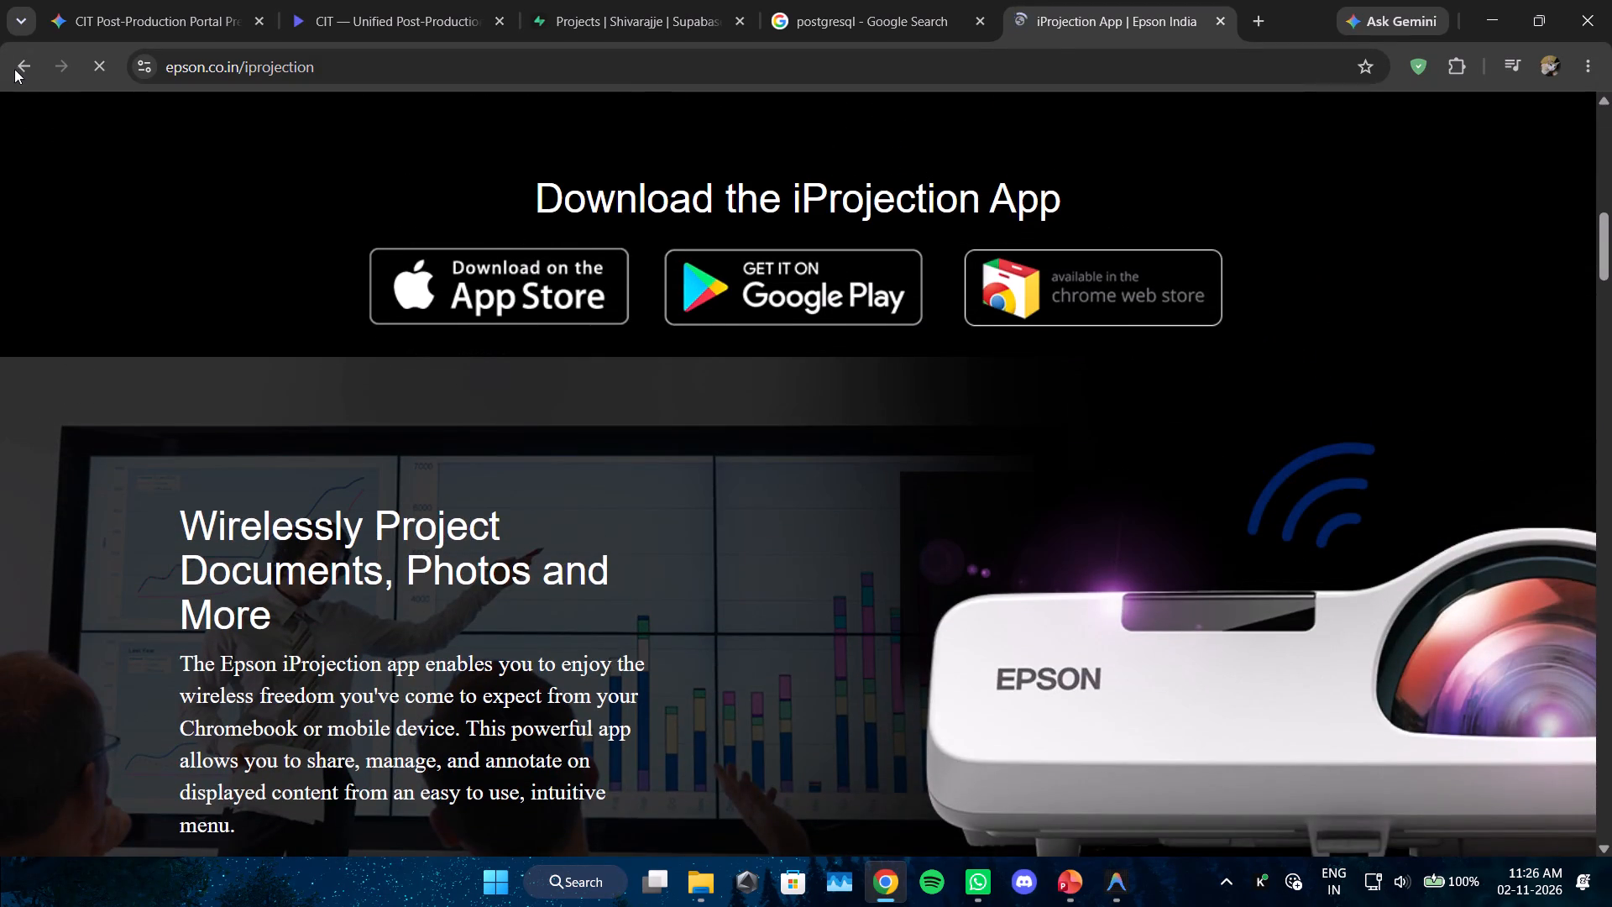
{"action": "left_click", "coordinate": [13, 70]}
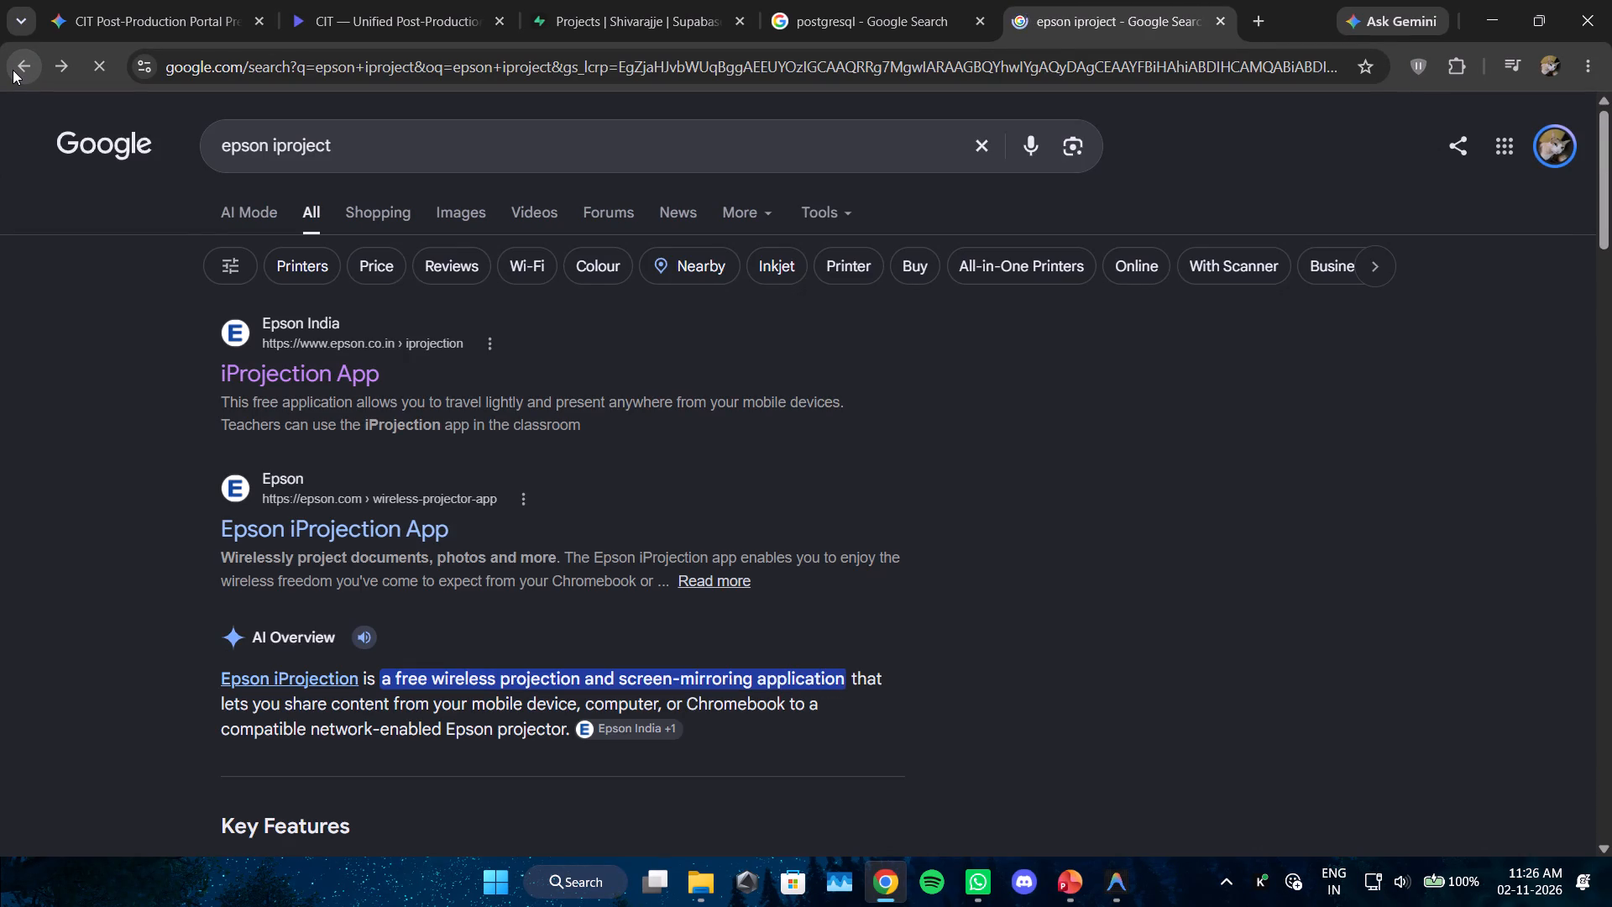
Look through the Epson iProjection App page on epson.com and return to the search results.
{"action": "scroll", "coordinate": [187, 343], "scroll_direction": "down", "scroll_amount": 1}
{"action": "left_click", "coordinate": [311, 323]}
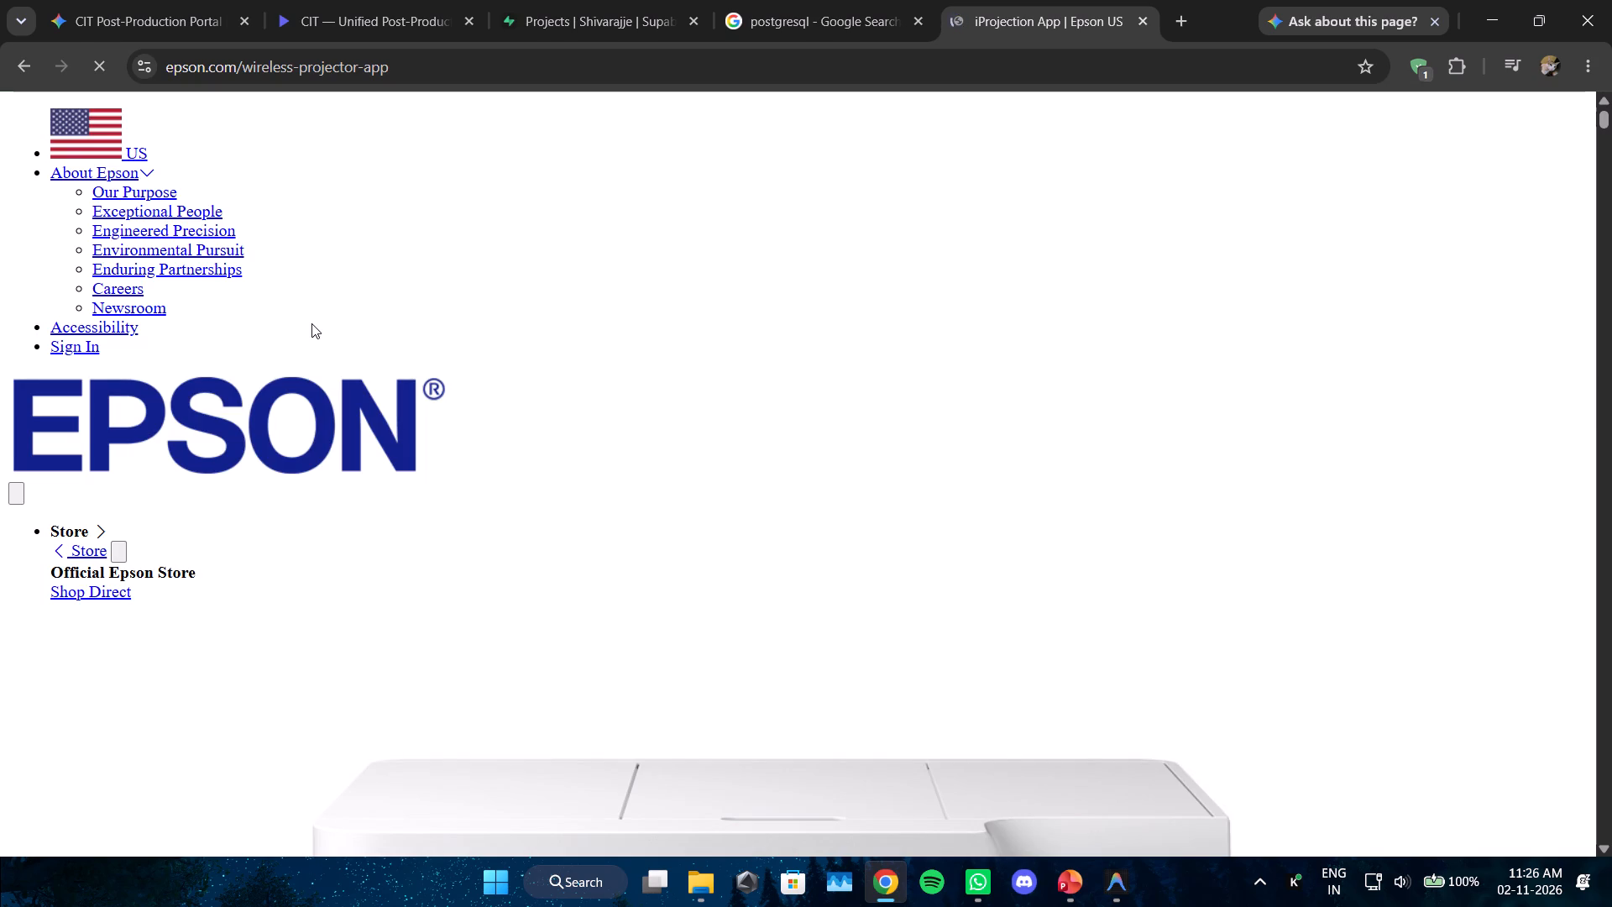
{"action": "scroll", "coordinate": [311, 323], "scroll_direction": "down", "scroll_amount": 5}
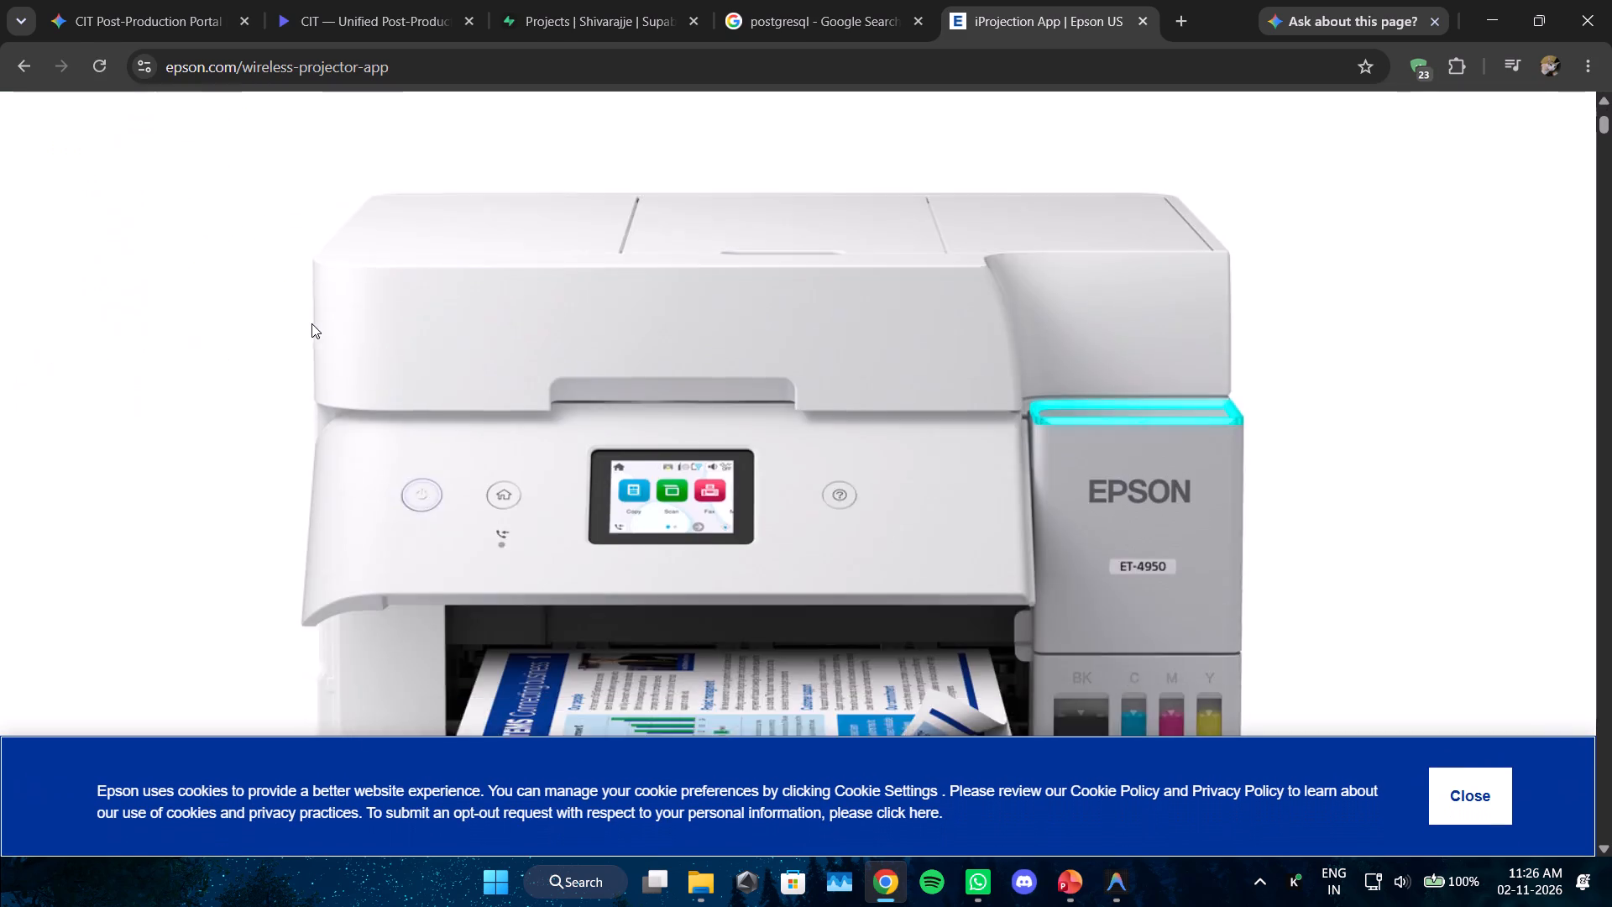
{"action": "scroll", "coordinate": [311, 323], "scroll_direction": "down", "scroll_amount": 7}
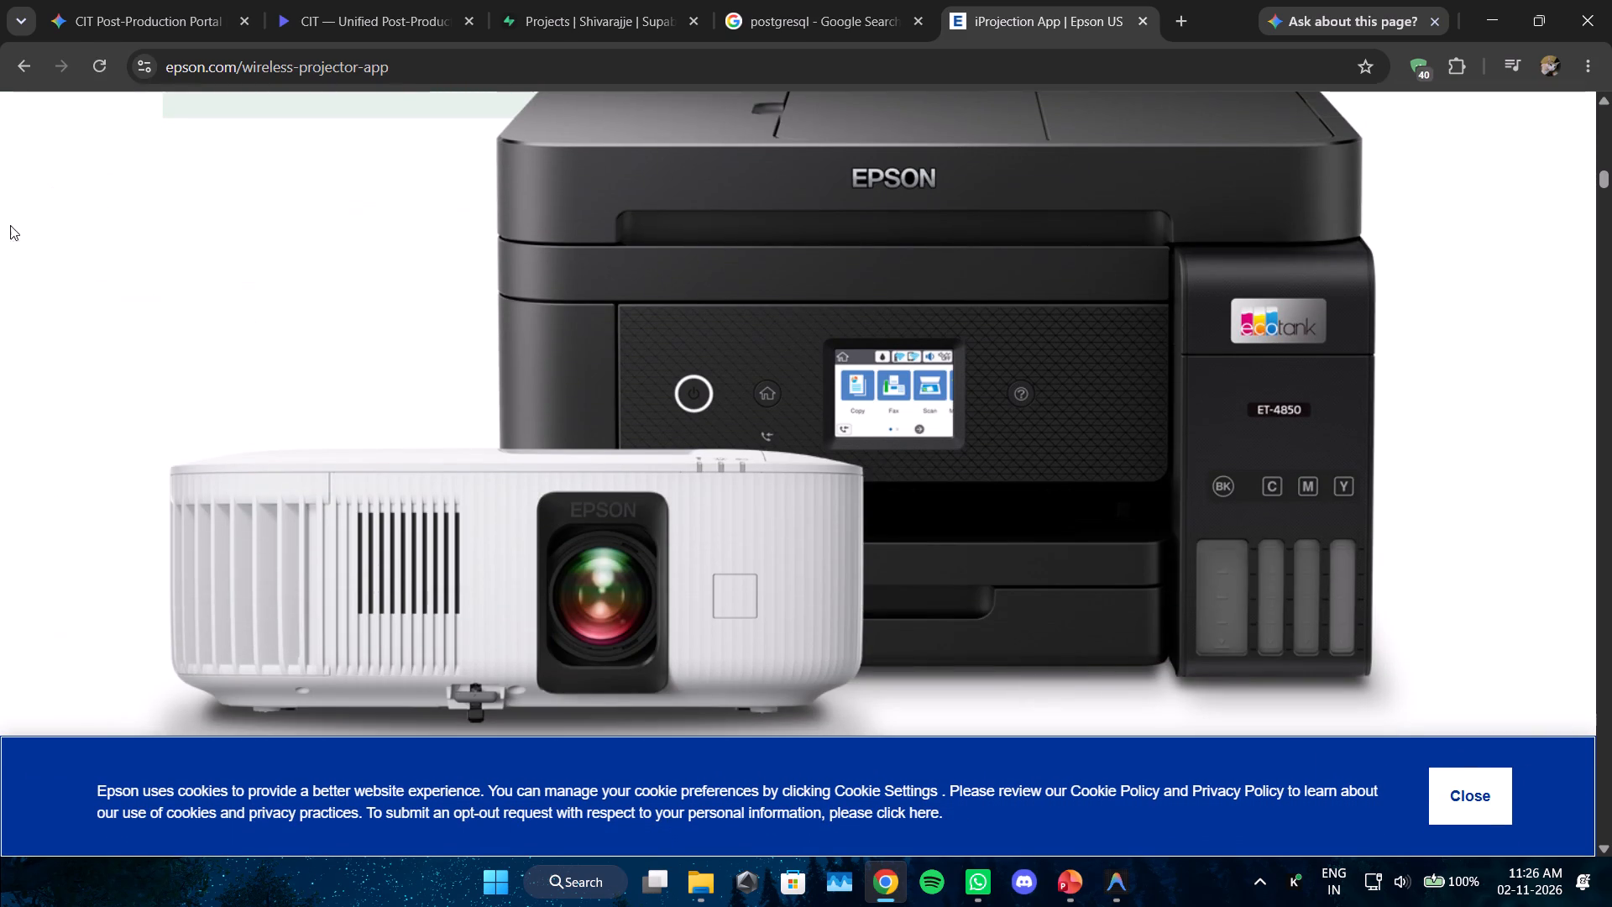
{"action": "left_click", "coordinate": [17, 66]}
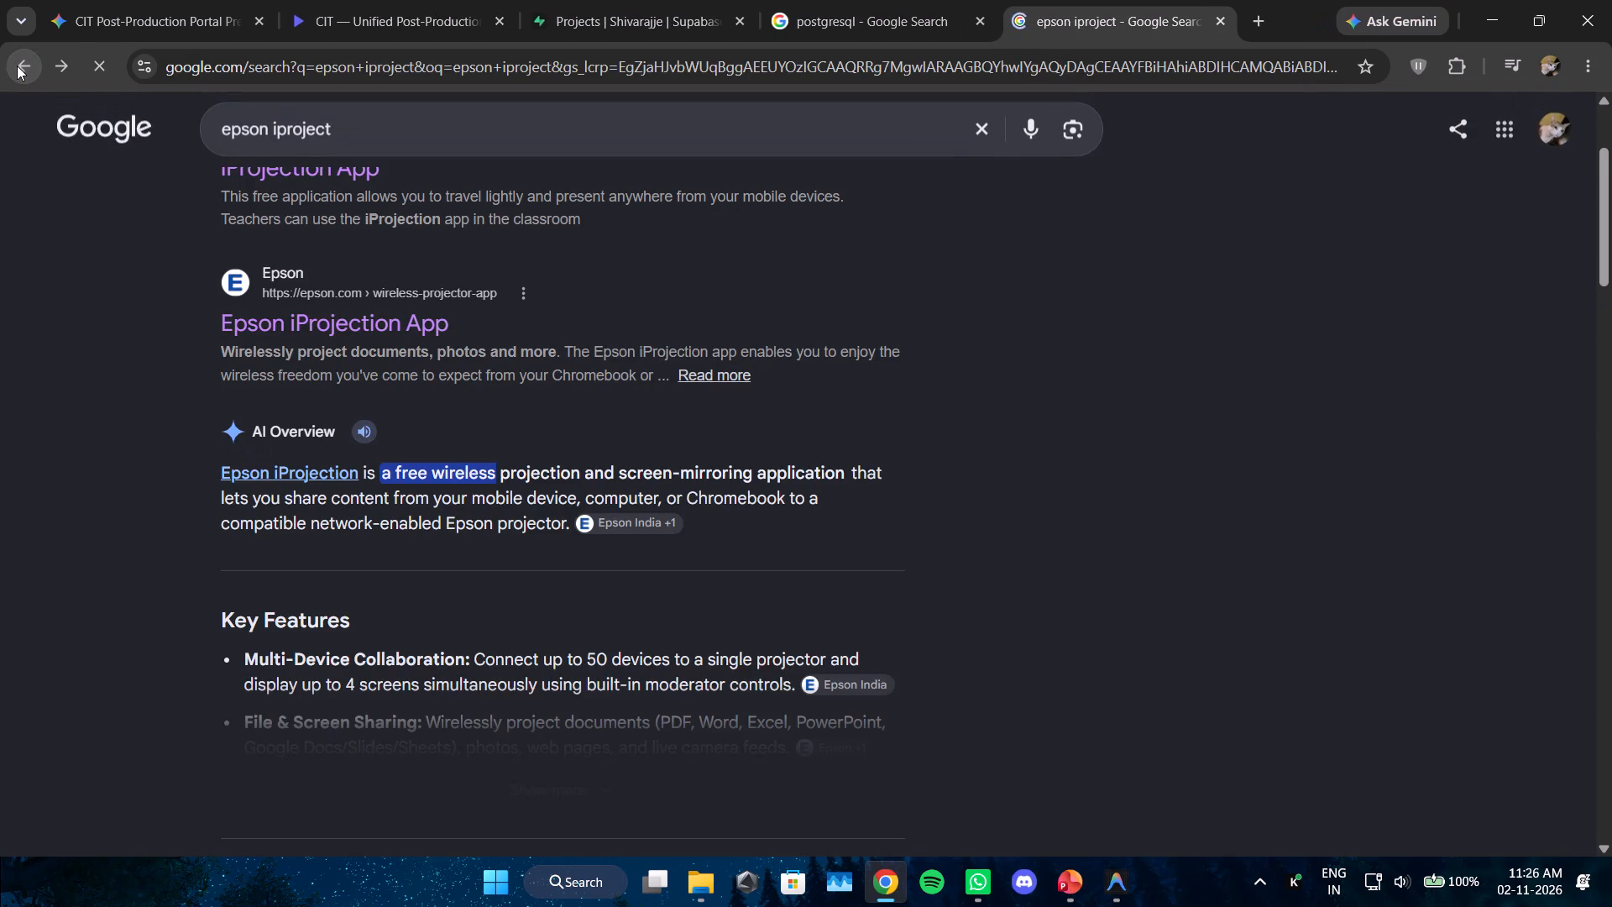
Look through Epson's Wireless Projector Support page for iProjection and return to the search results.
{"action": "scroll", "coordinate": [185, 333], "scroll_direction": "down", "scroll_amount": 3}
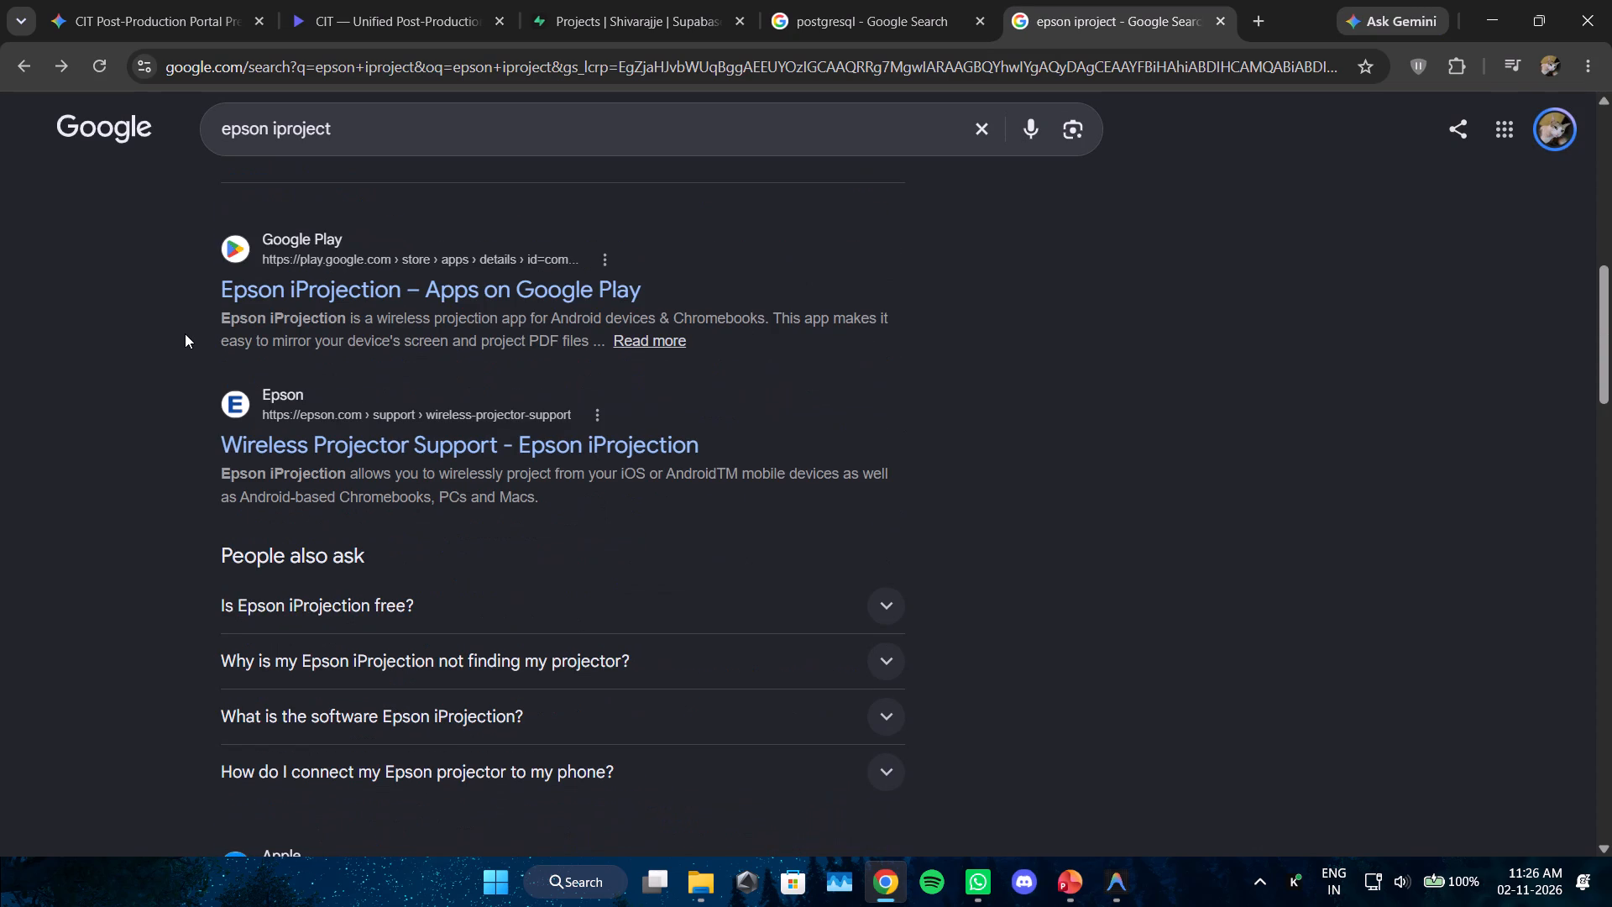
{"action": "left_click", "coordinate": [322, 448]}
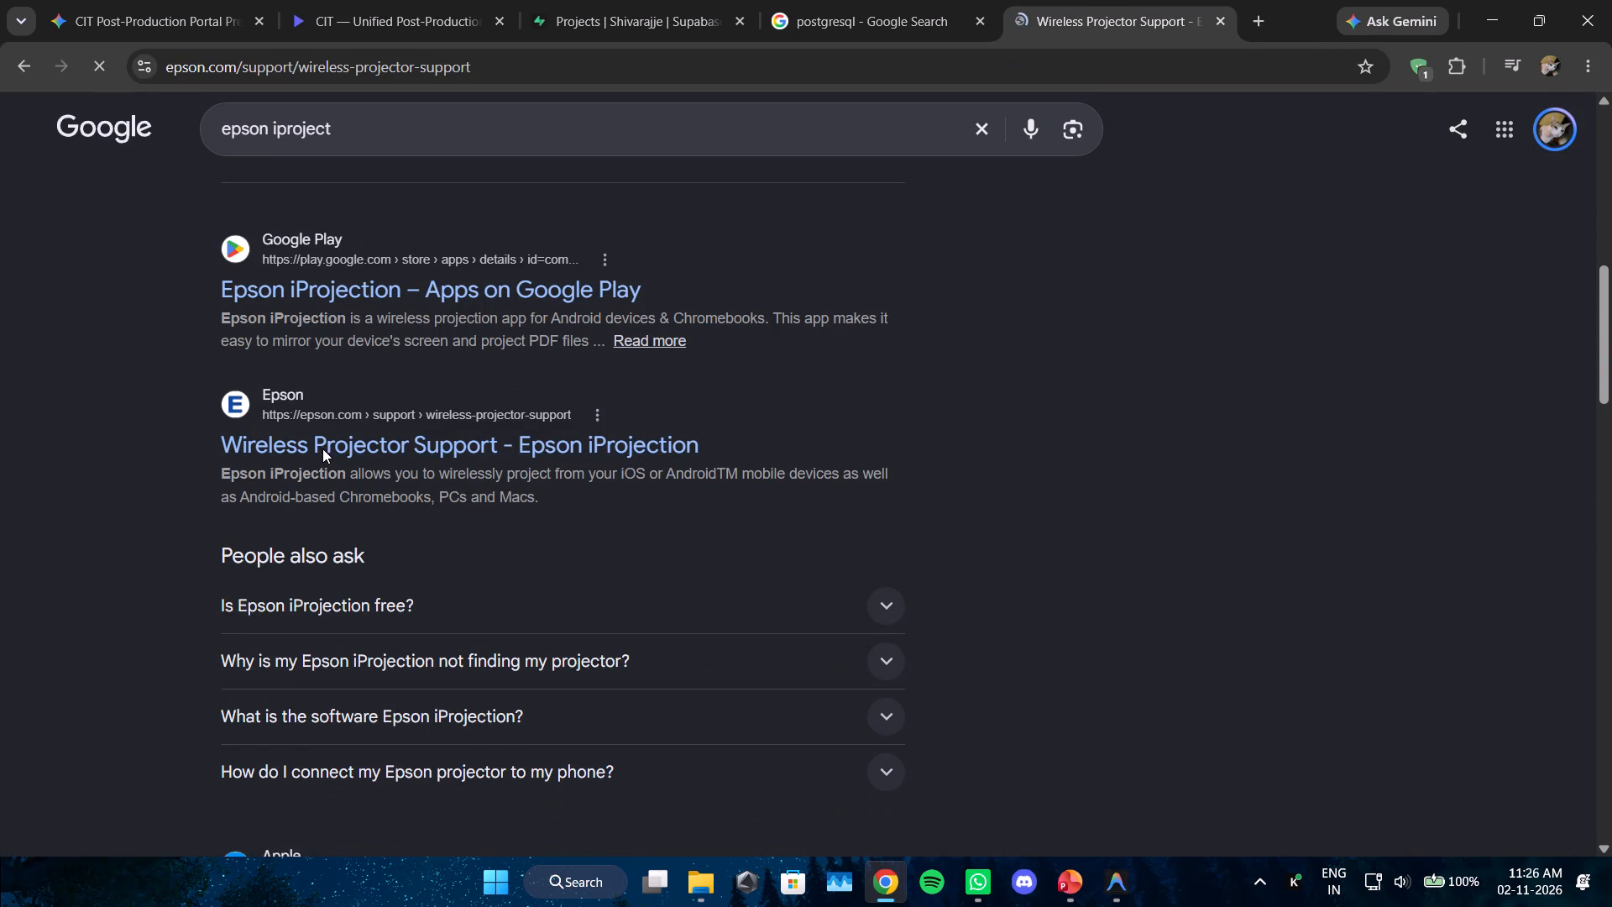
{"action": "scroll", "coordinate": [651, 554], "scroll_direction": "down", "scroll_amount": 5}
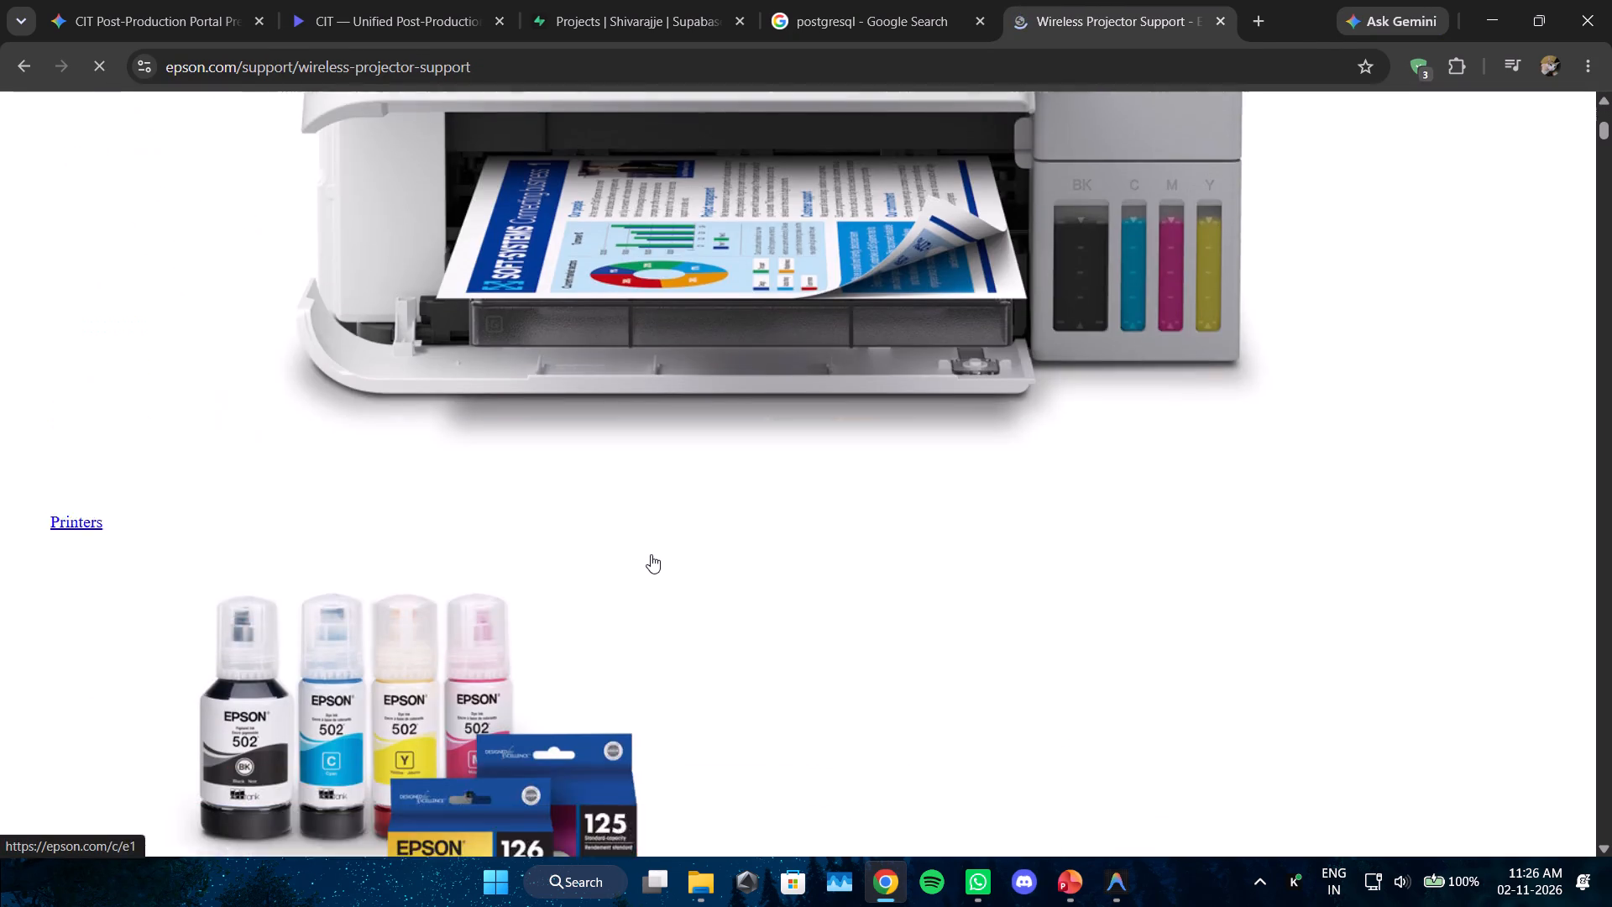
{"action": "scroll", "coordinate": [651, 554], "scroll_direction": "down", "scroll_amount": 9}
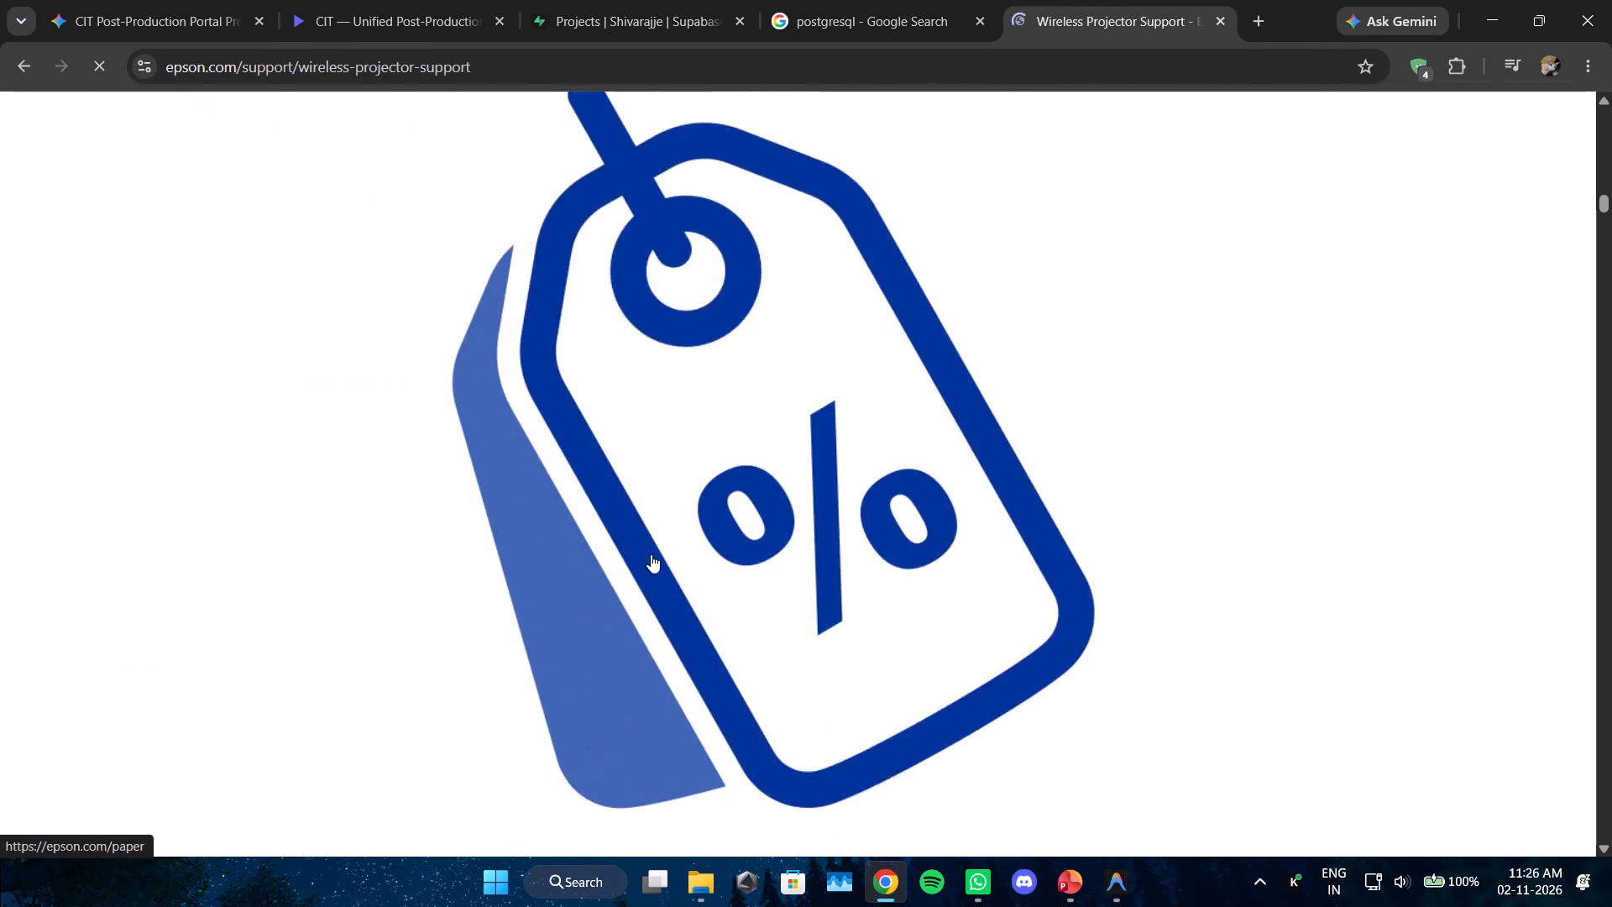
{"action": "left_click", "coordinate": [21, 66]}
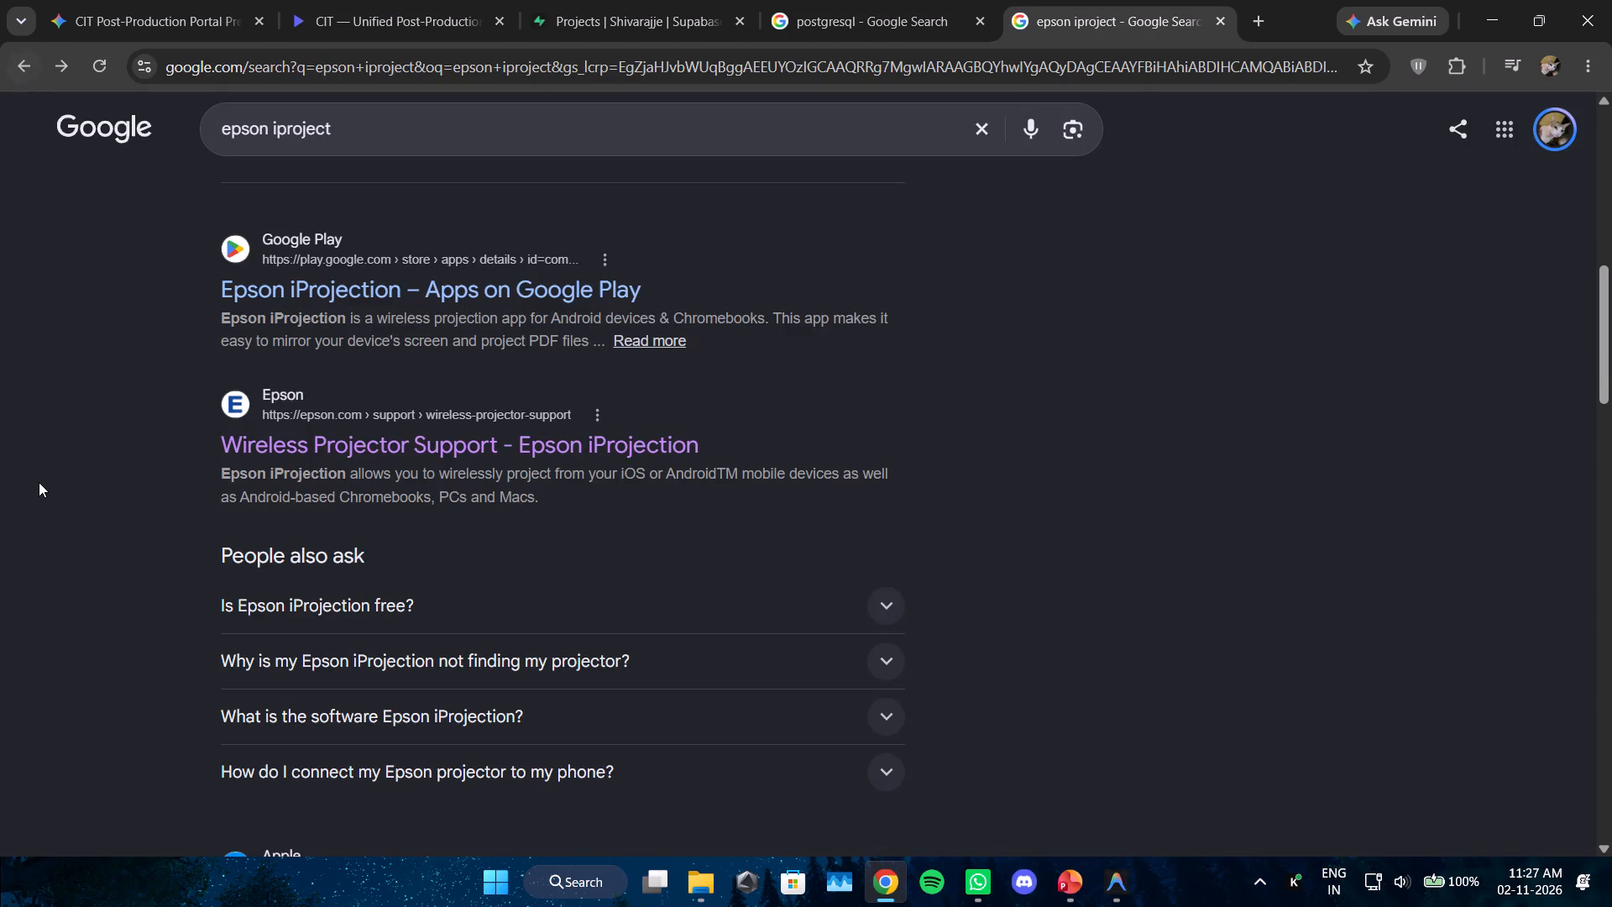
Reopen the Epson iProjection App page on epson.com, check its download options, and close that tab.
{"action": "scroll", "coordinate": [39, 482], "scroll_direction": "up", "scroll_amount": 13}
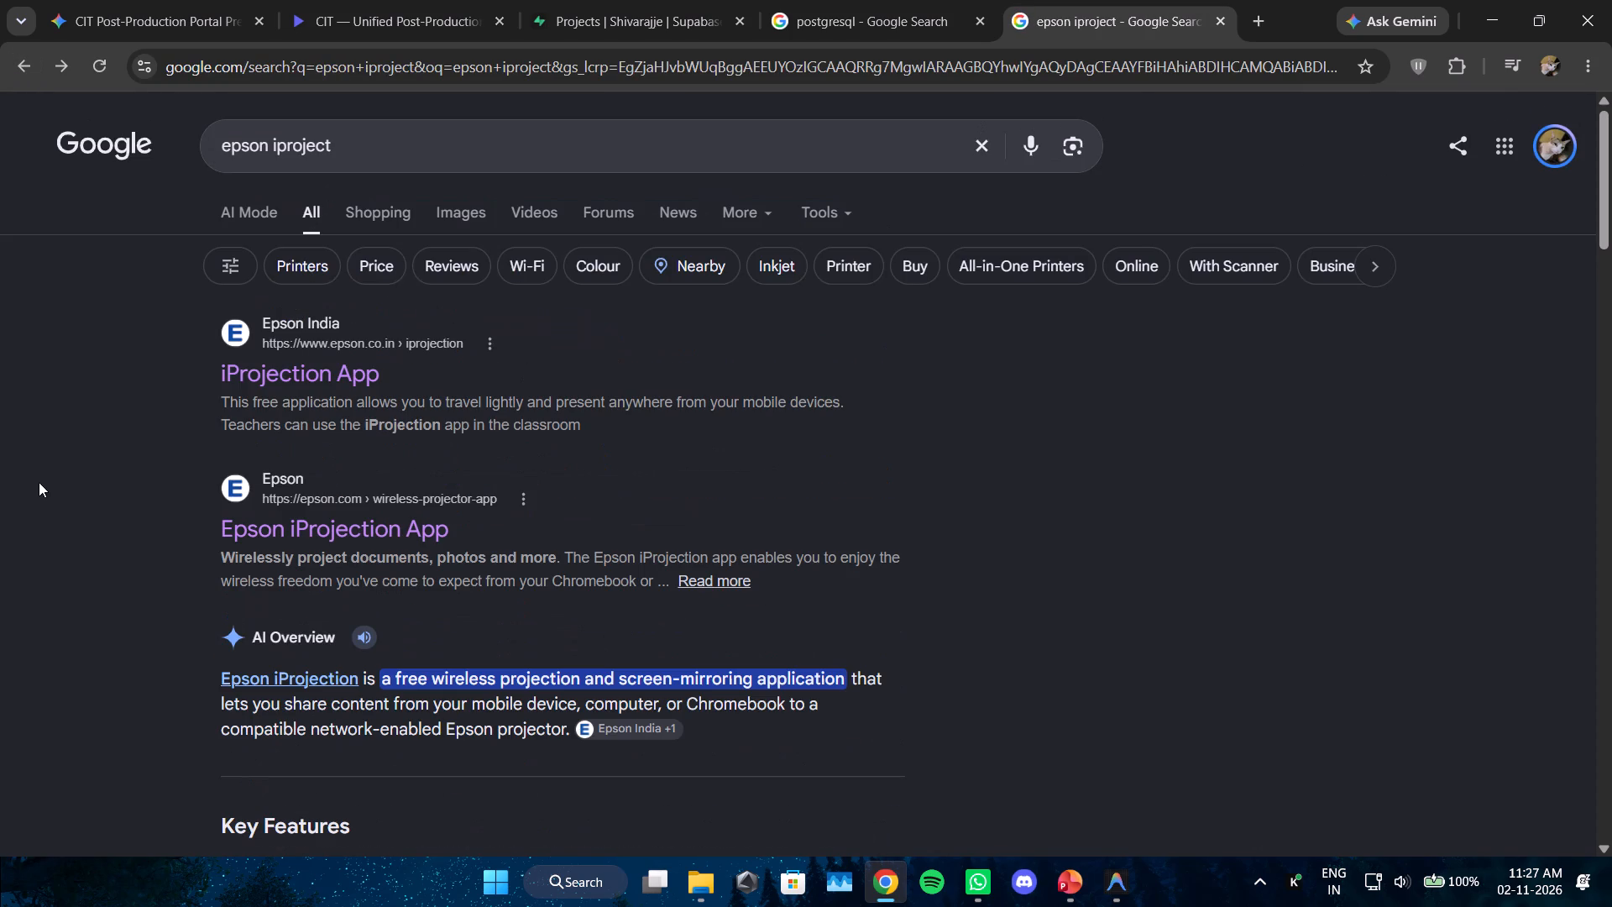
{"action": "left_click", "coordinate": [326, 524]}
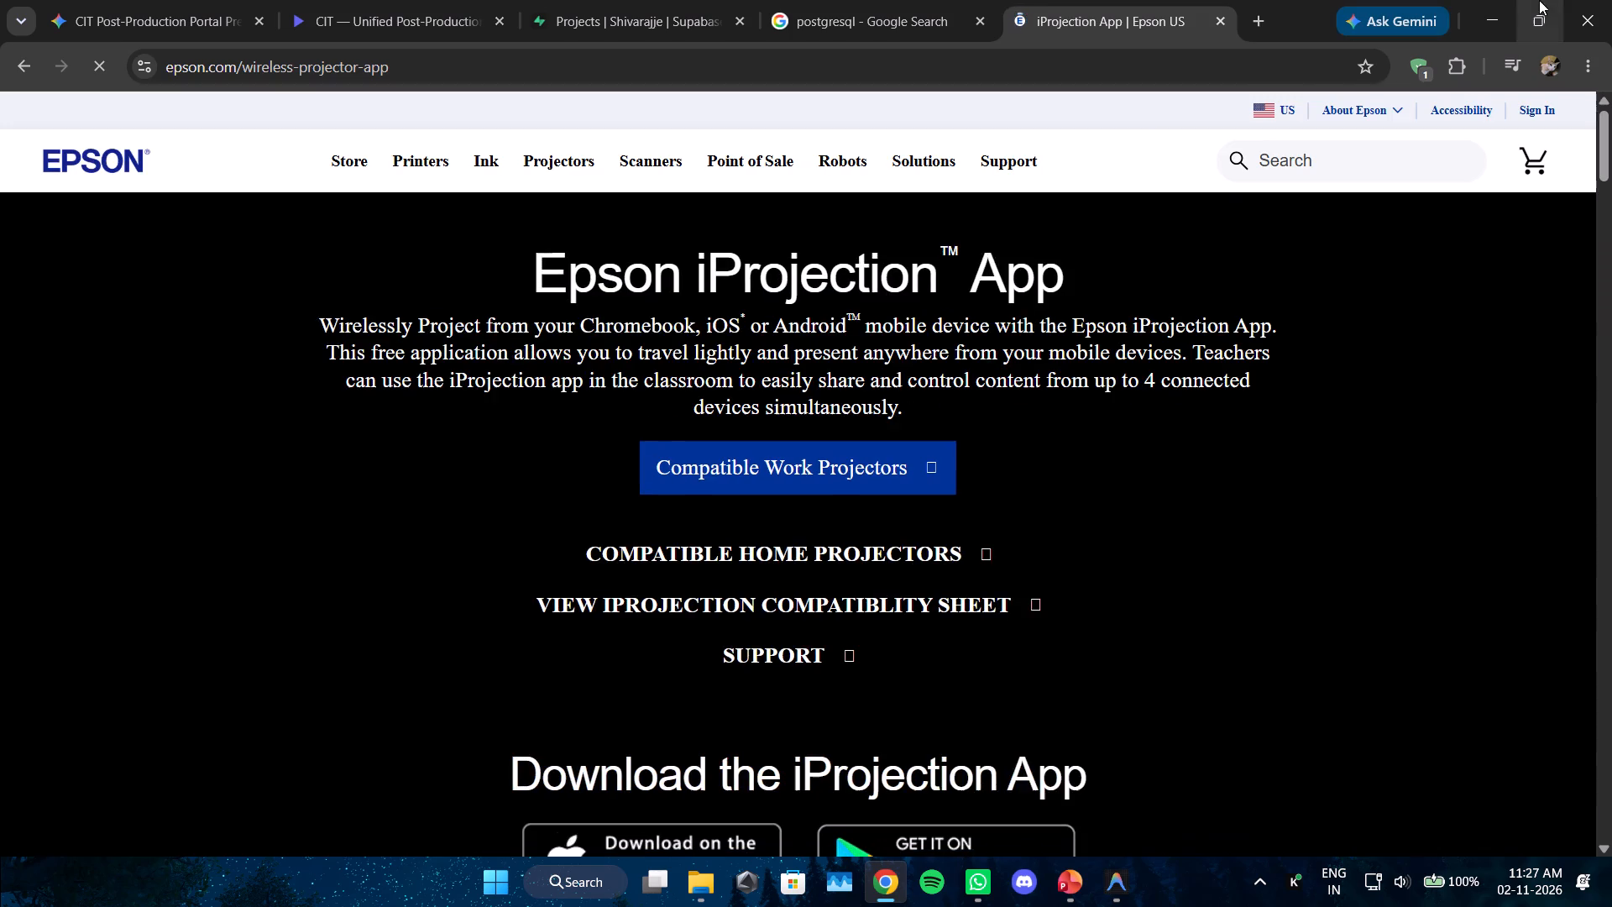
{"action": "scroll", "coordinate": [1082, 431], "scroll_direction": "down", "scroll_amount": 3}
{"action": "scroll", "coordinate": [1082, 431], "scroll_direction": "up", "scroll_amount": 3}
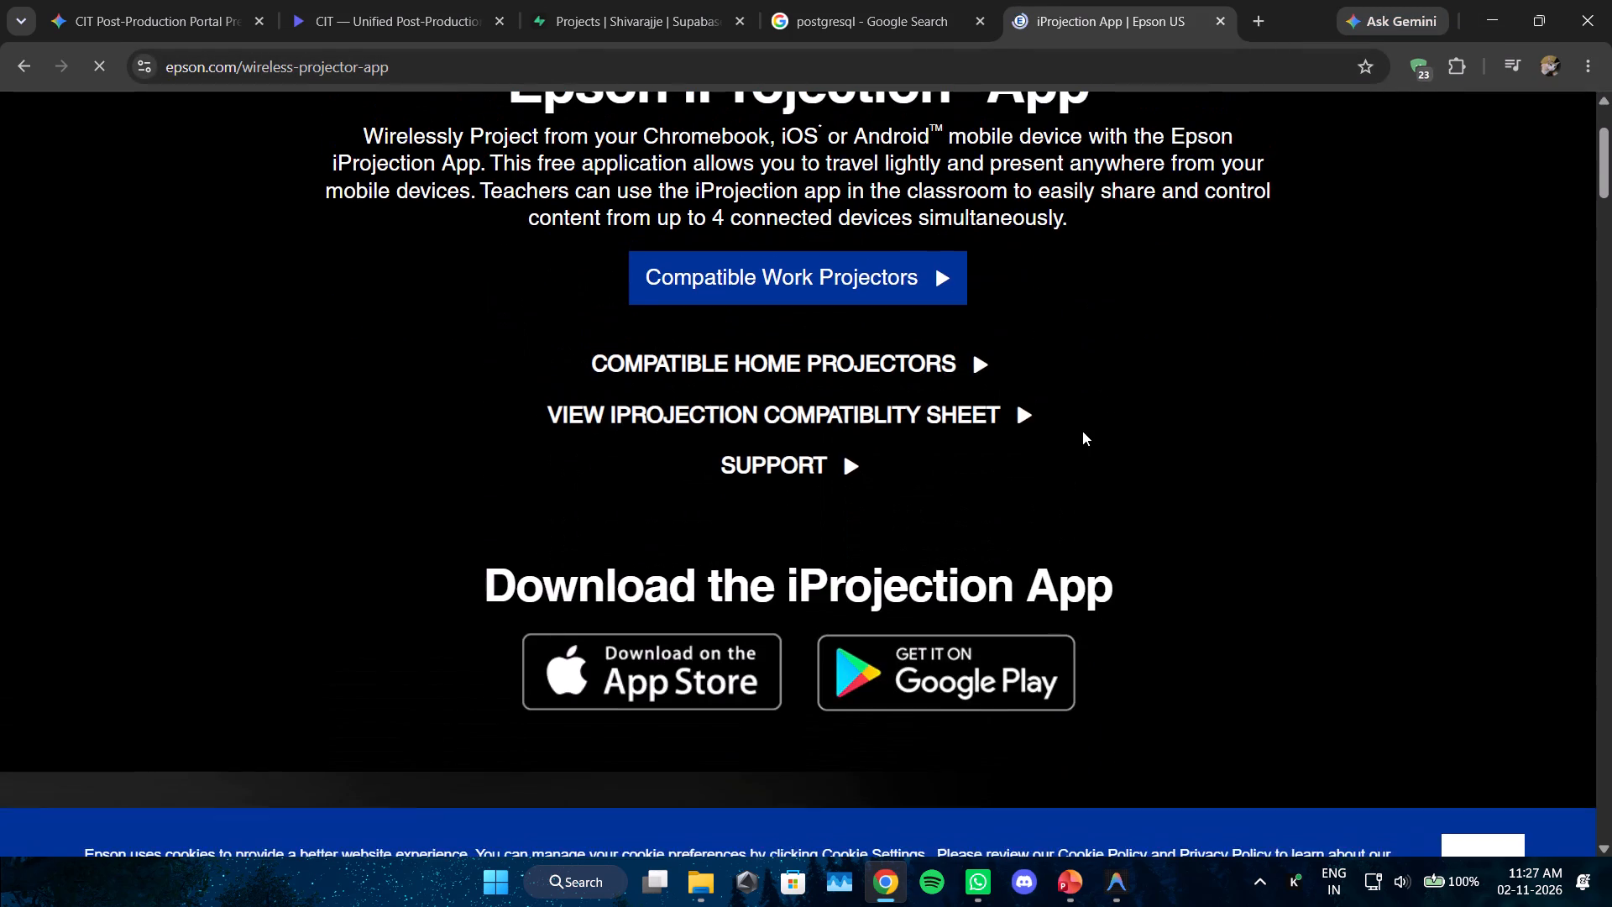
{"action": "scroll", "coordinate": [1082, 431], "scroll_direction": "up", "scroll_amount": 3}
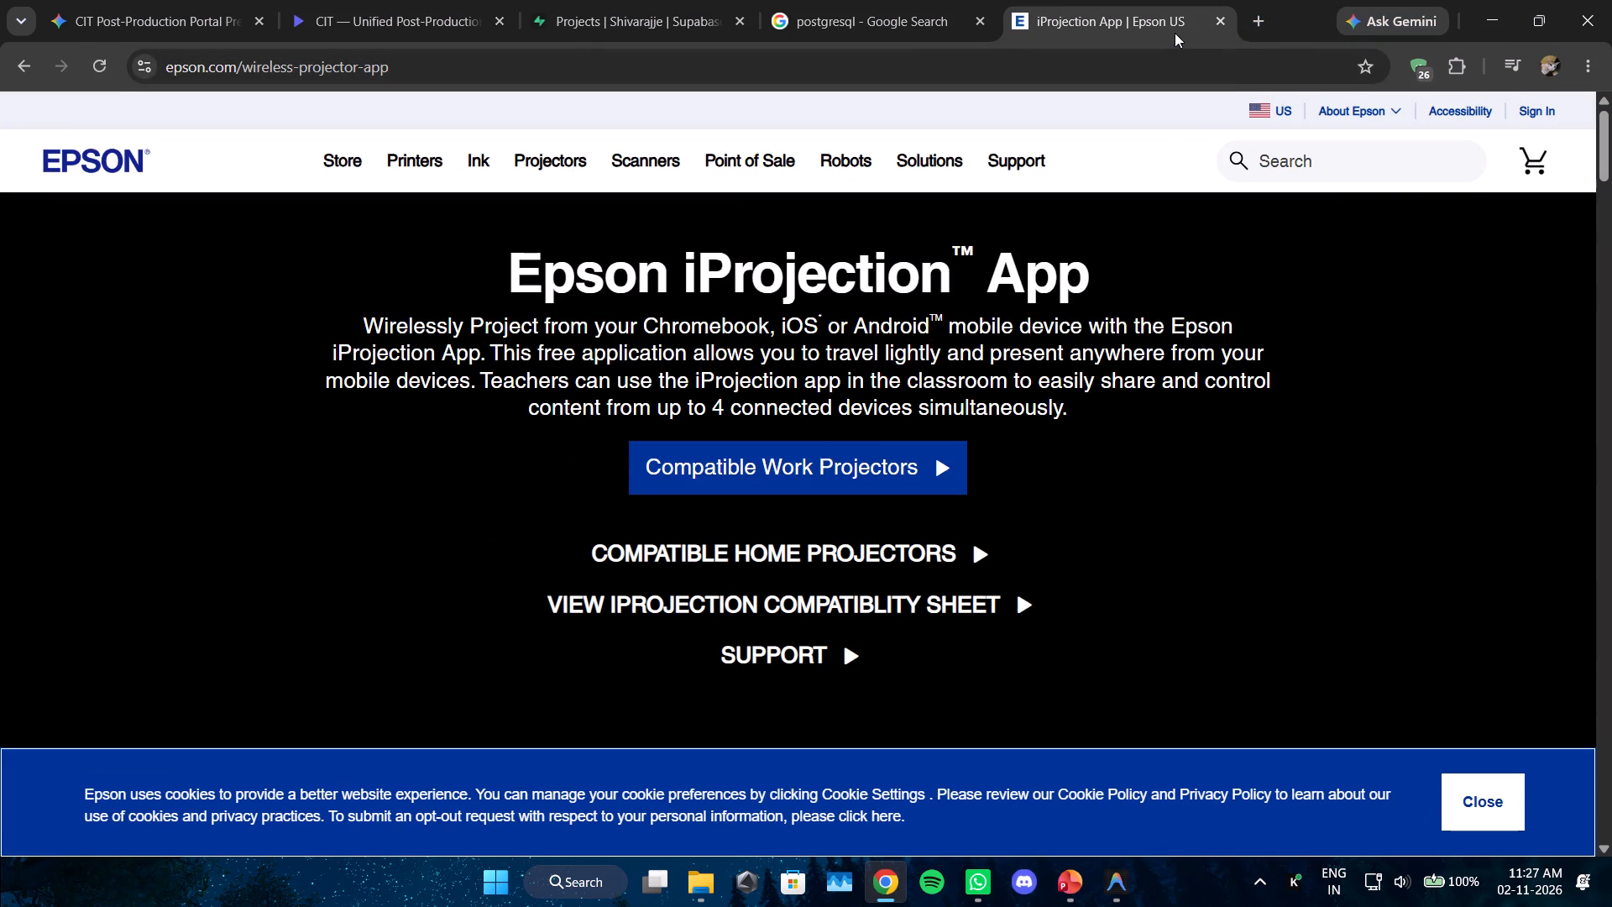
{"action": "left_click", "coordinate": [1216, 19]}
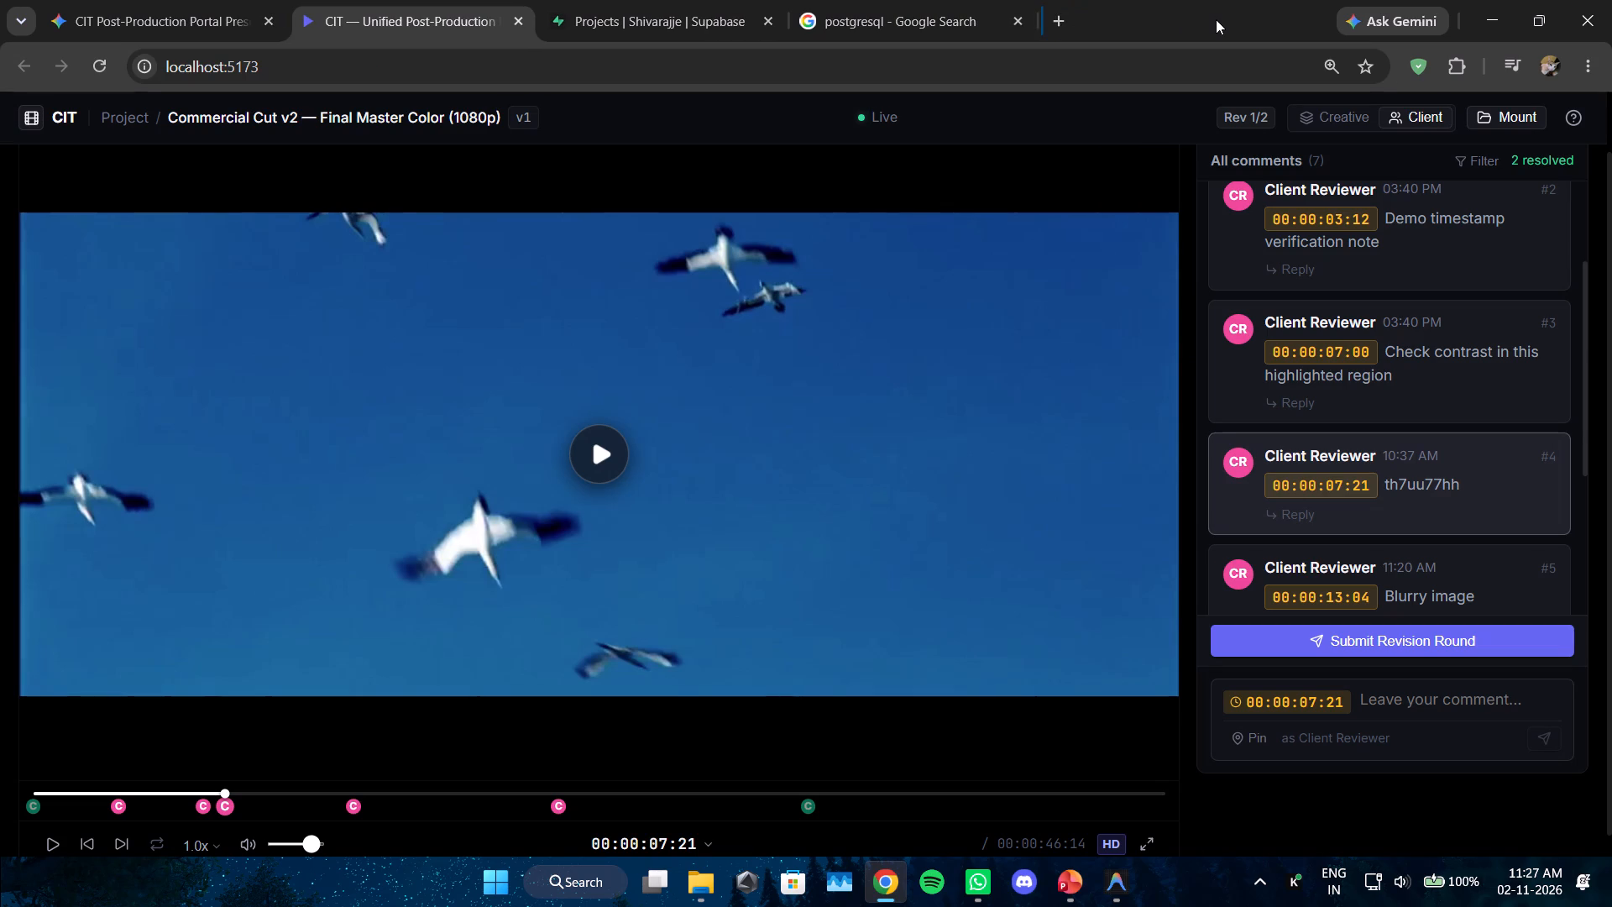
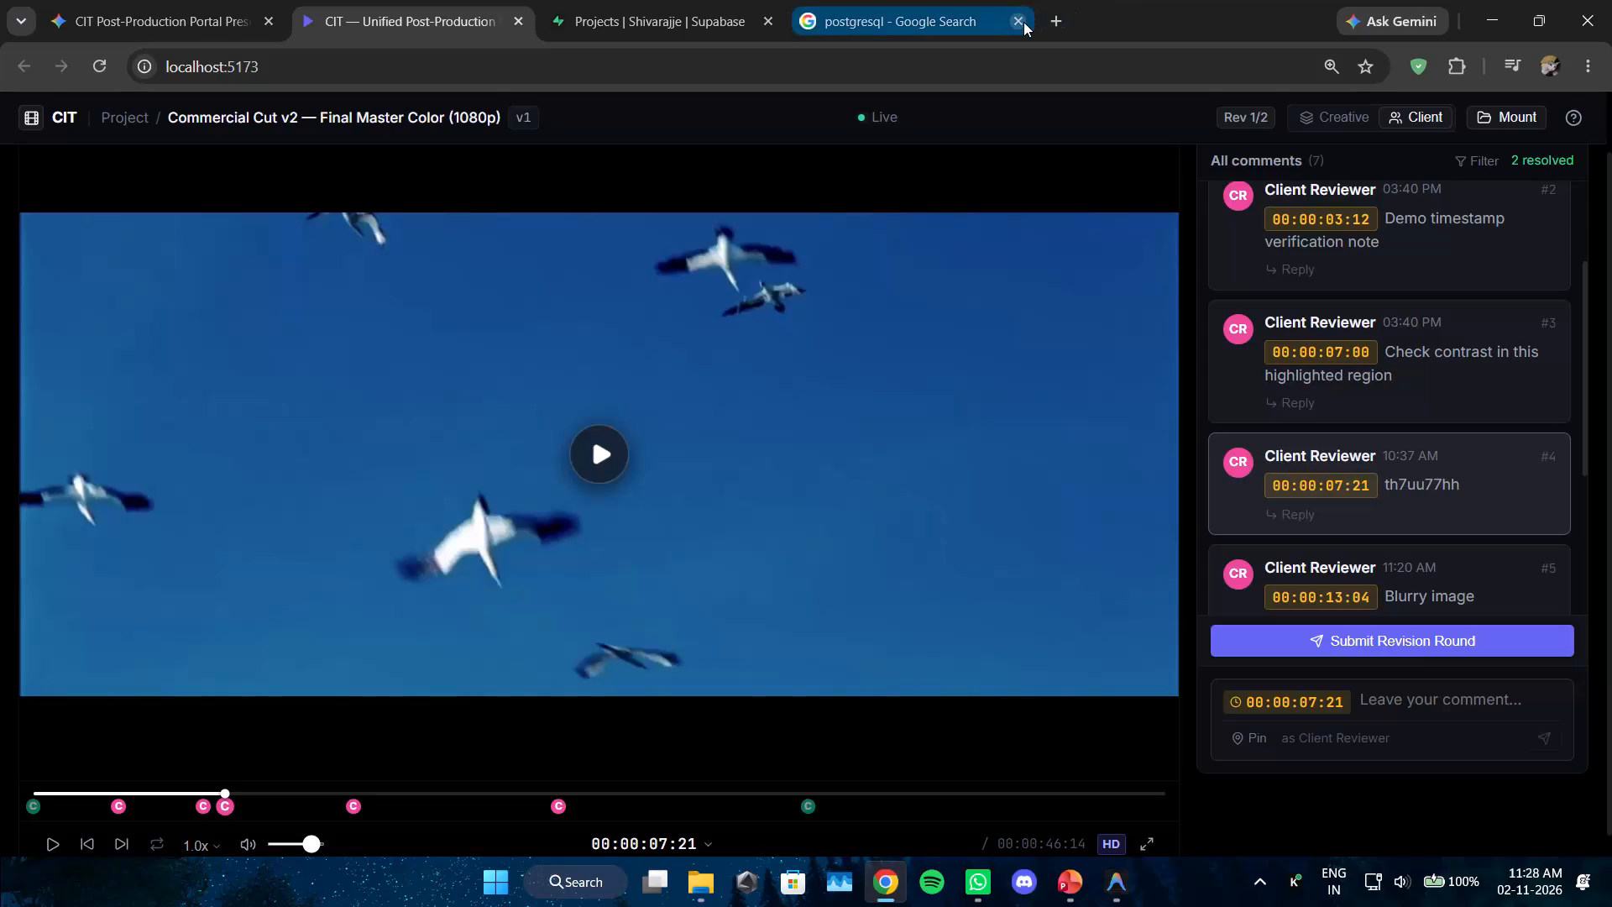
Close the postgresql Google search page and the CIT Post-Production Portal presentation page in Chrome.
{"action": "left_click", "coordinate": [1023, 22]}
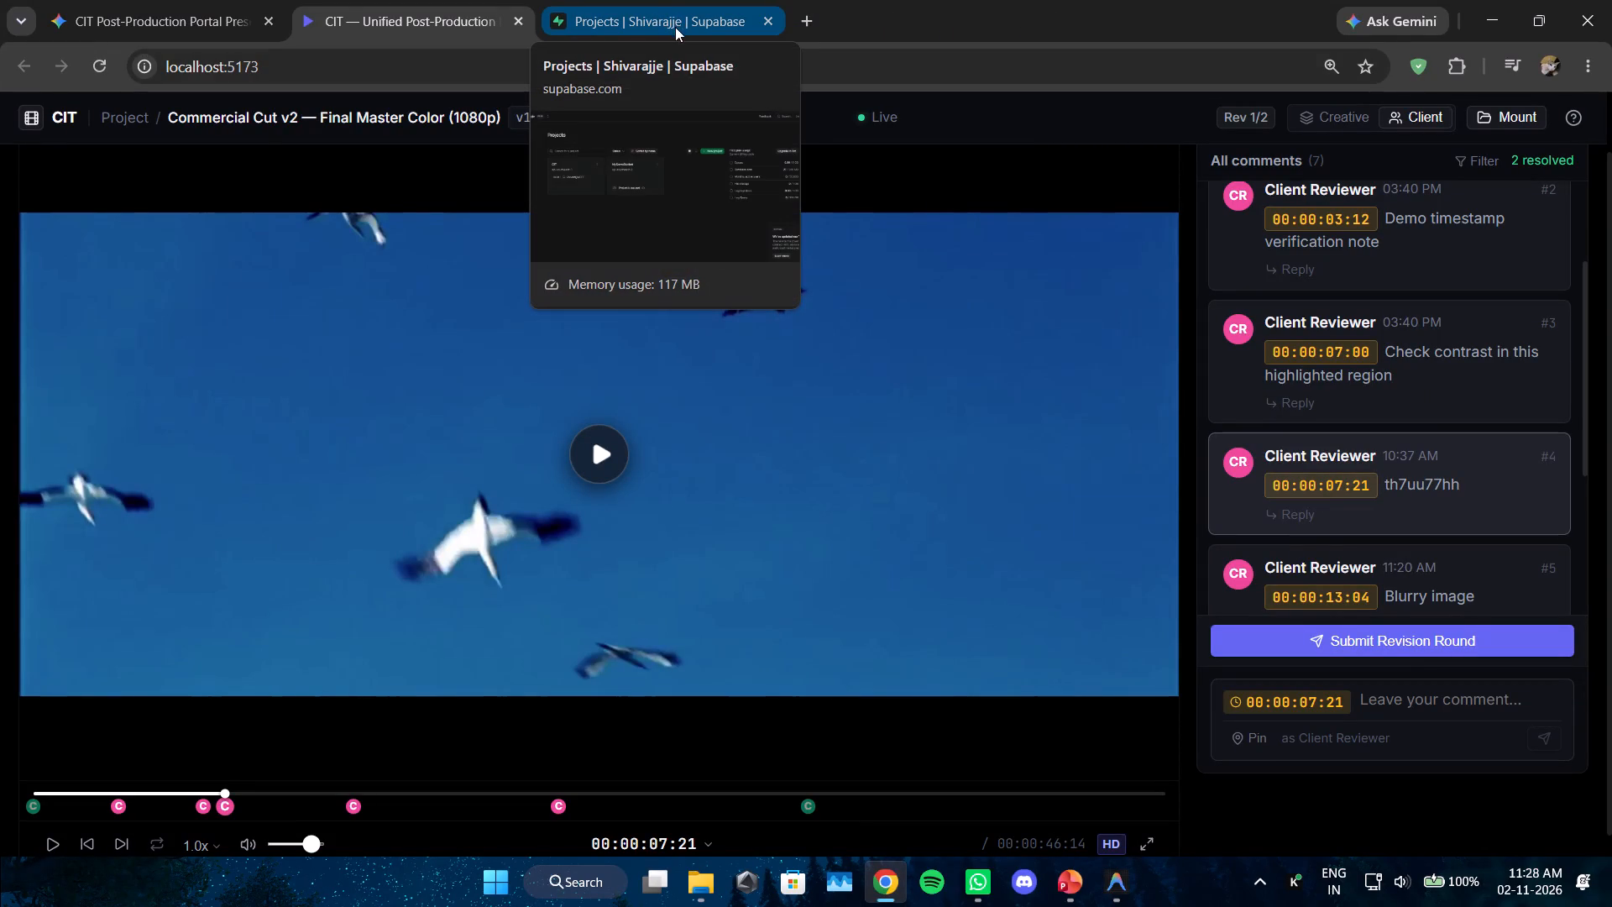
{"action": "left_click", "coordinate": [266, 19]}
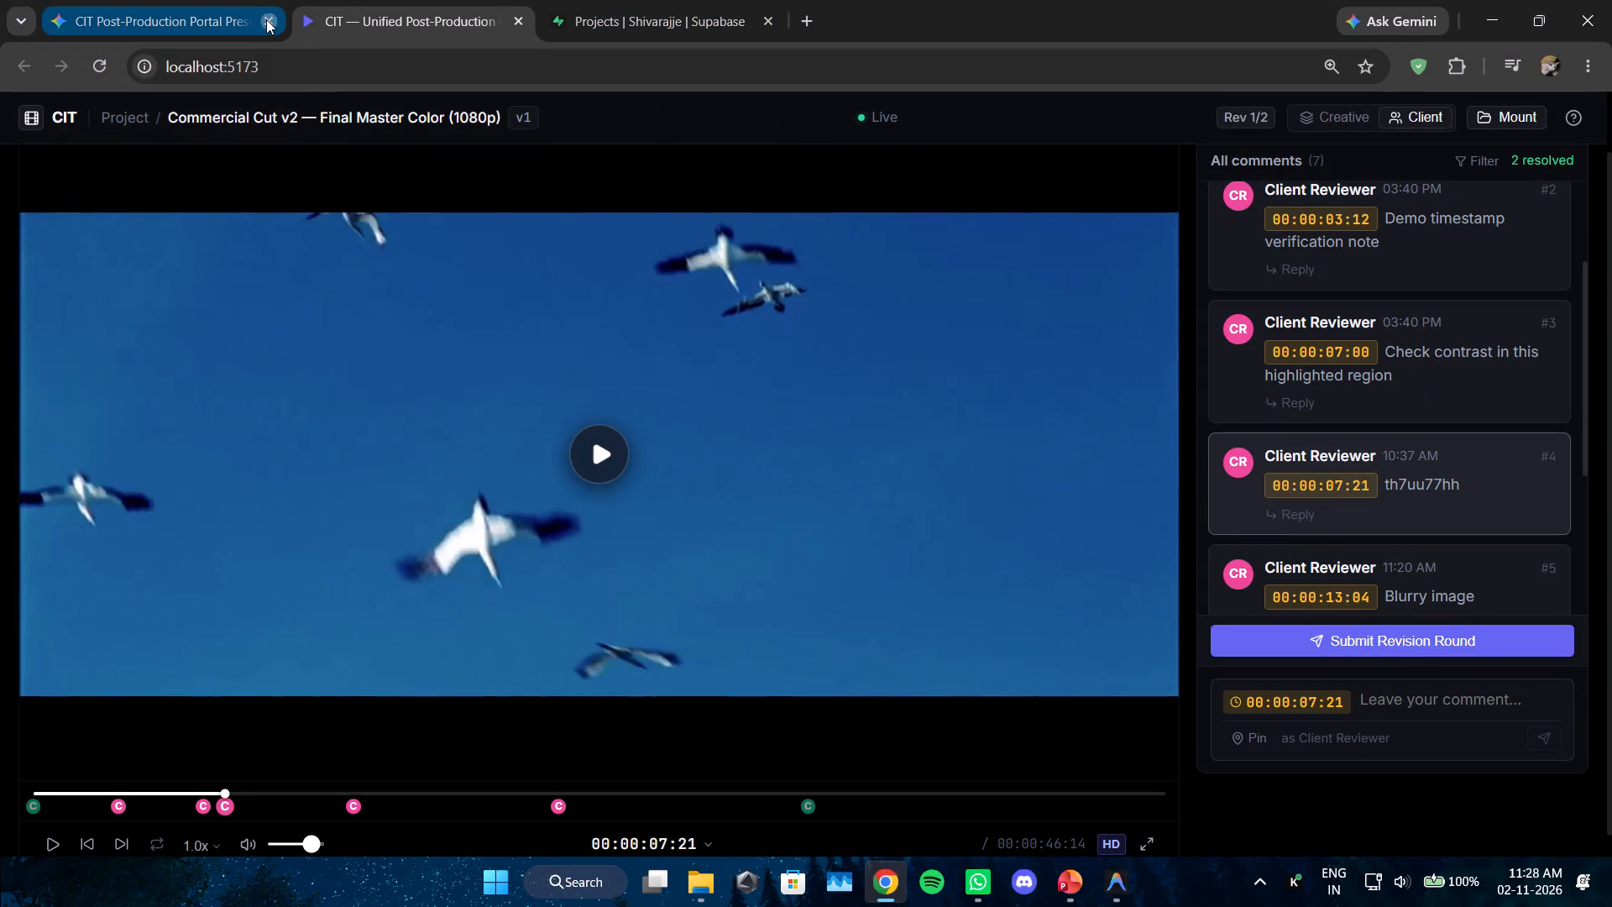
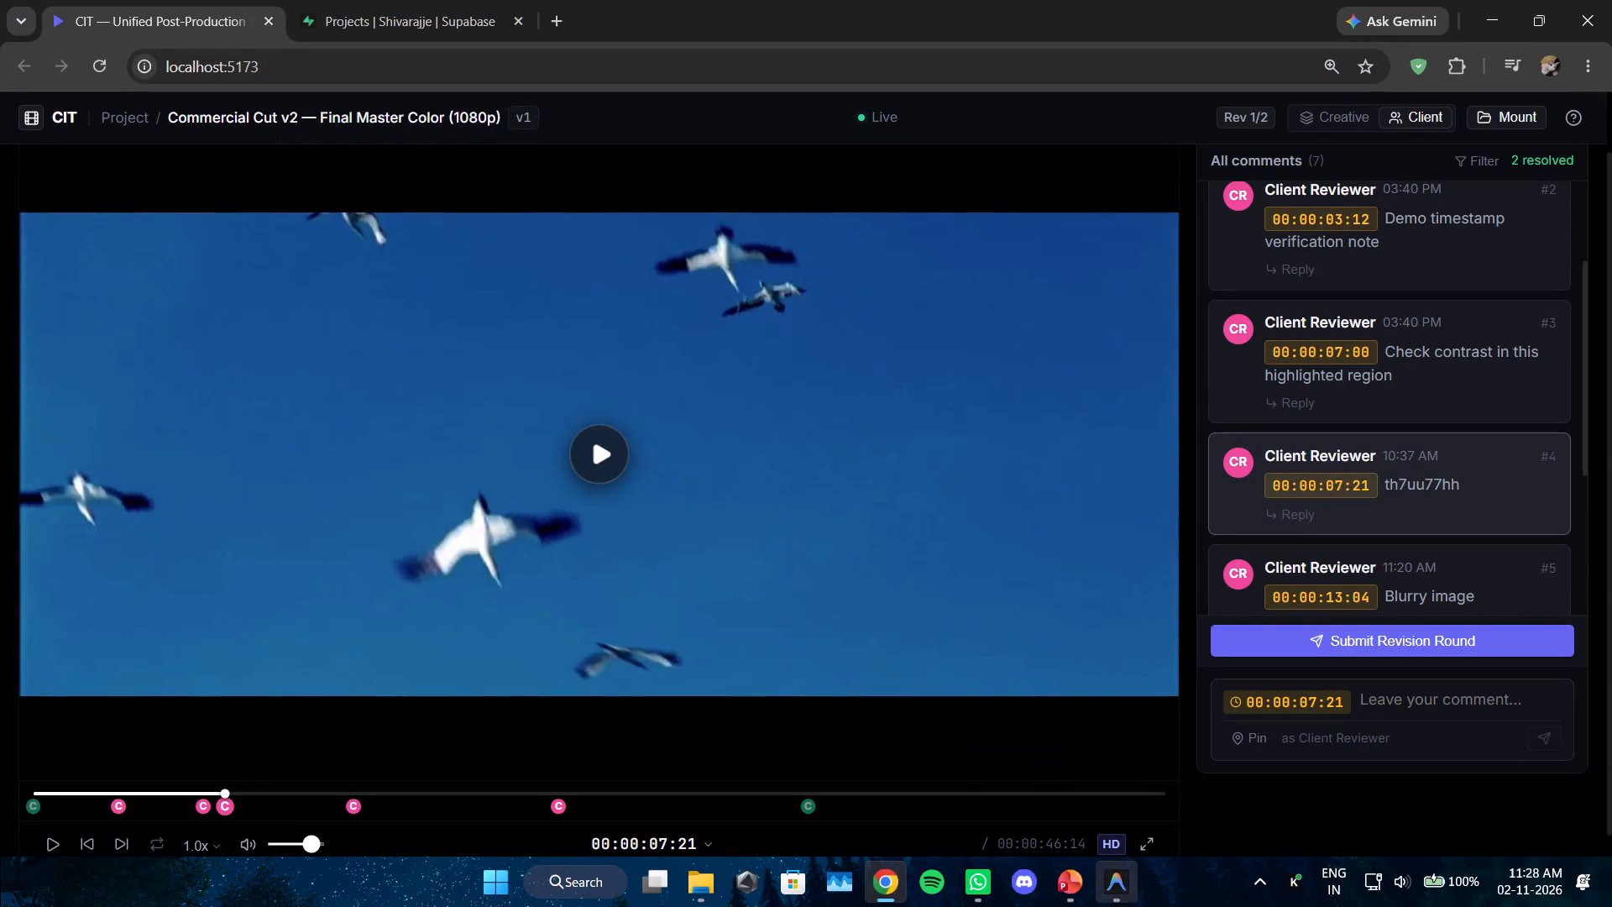
Switch from Chrome back to the CIT final presentation in PowerPoint.
{"action": "left_click", "coordinate": [1068, 899]}
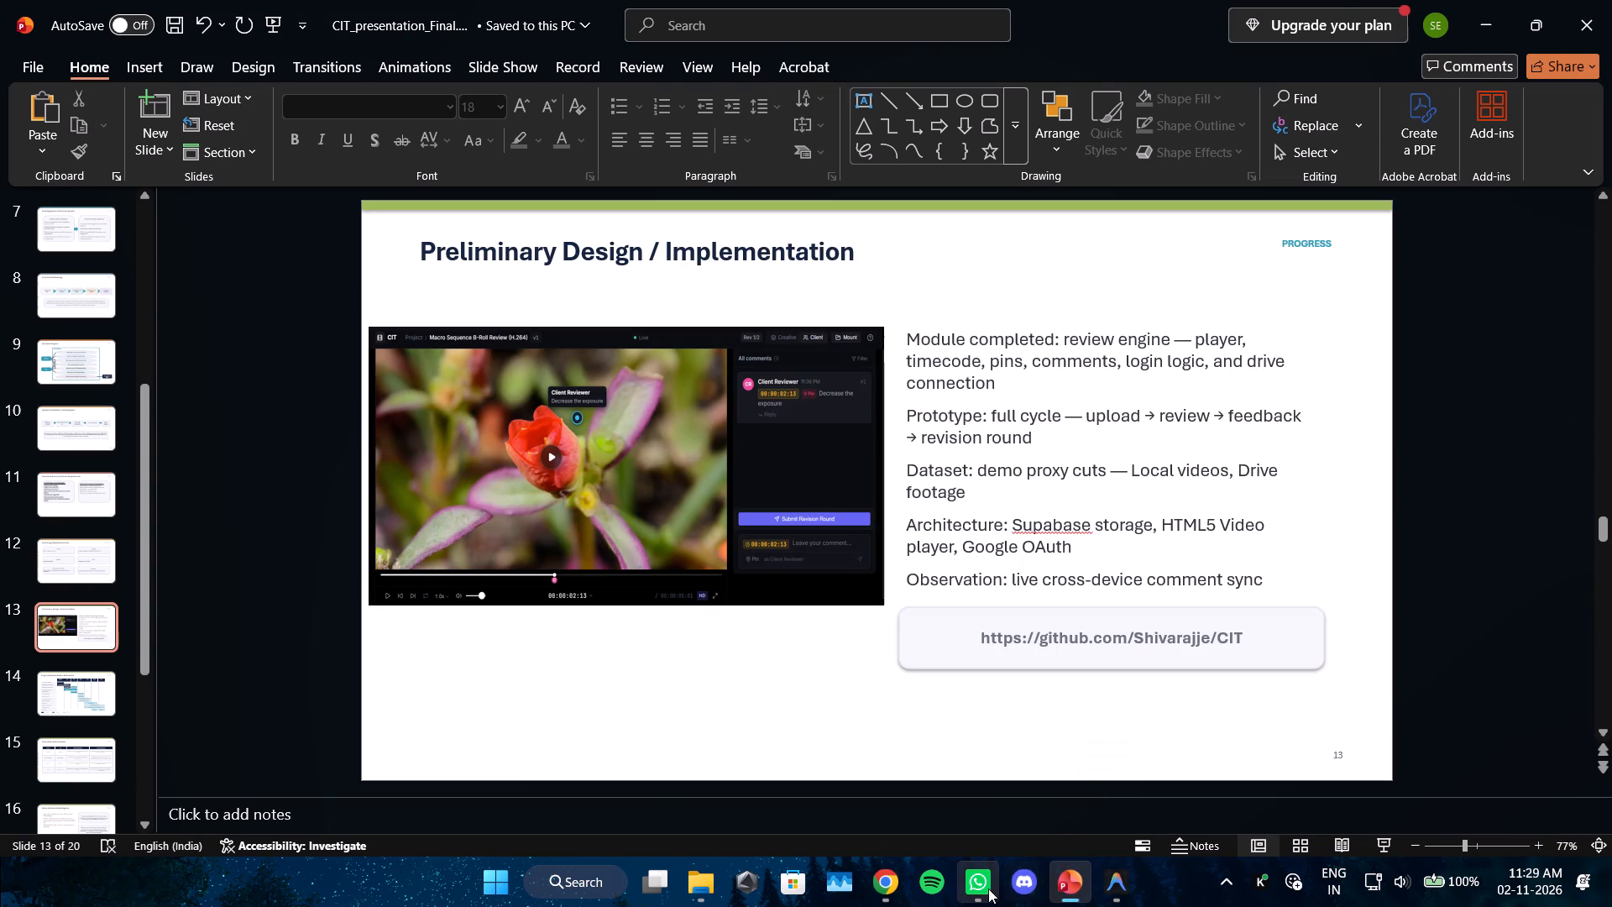
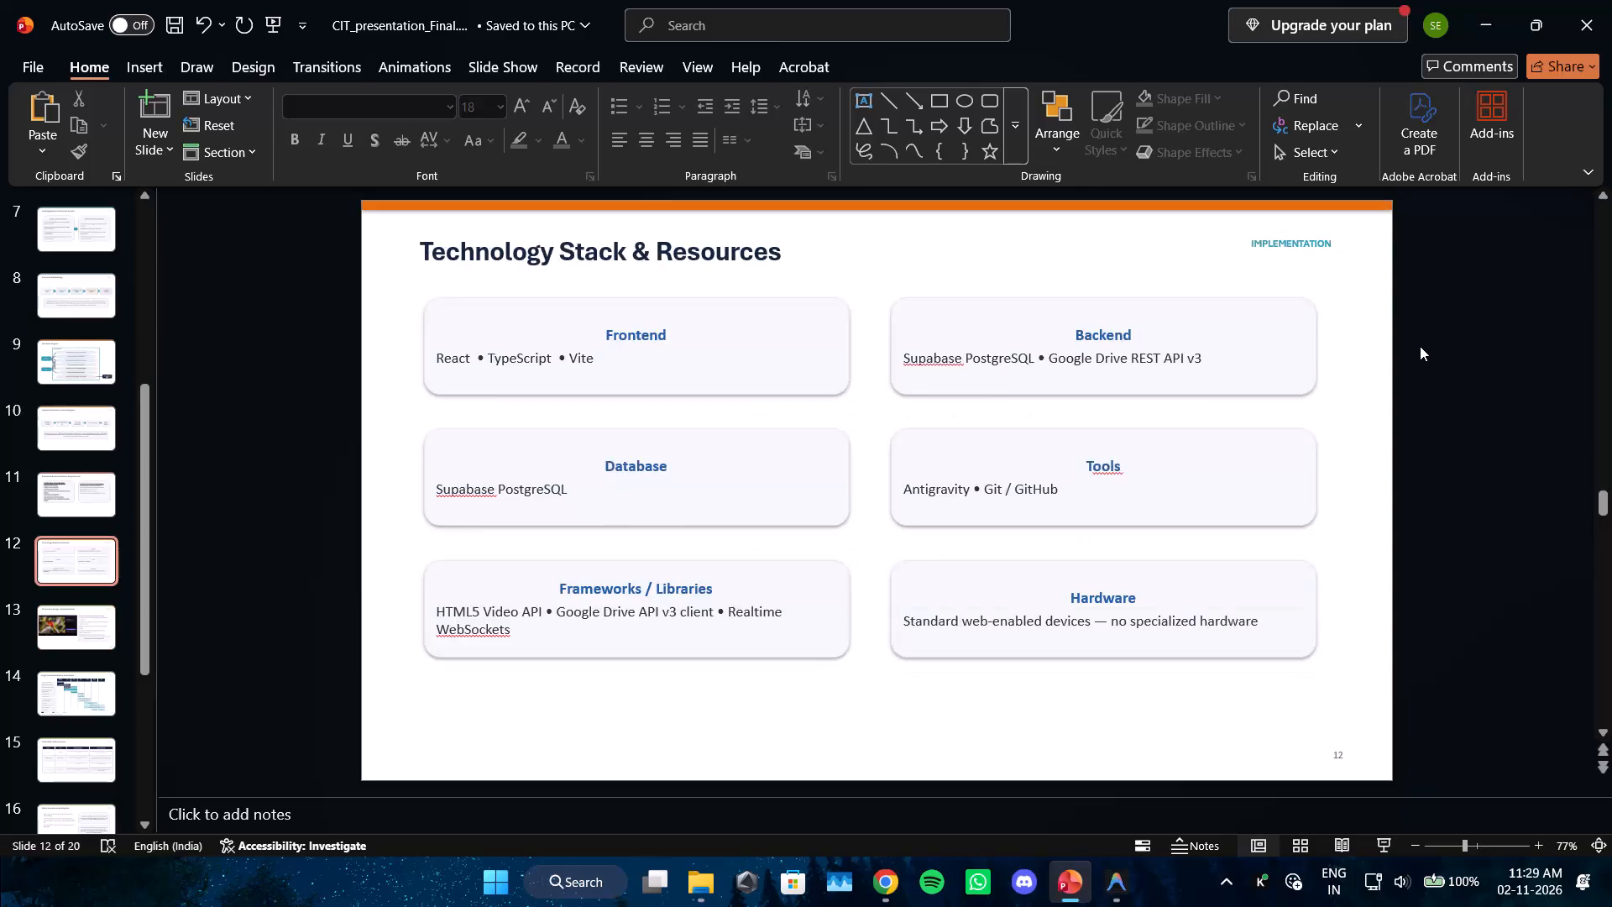
Go back through the slides from Technology Stack & Resources to the Phase-I Project Presentation title slide.
{"action": "key", "text": "Up"}
{"action": "key", "text": "Up"}
{"action": "key", "text": "Up"}
{"action": "key", "text": "Up"}
{"action": "key", "text": "Up"}
{"action": "key", "text": "Up"}
{"action": "key", "text": "Up"}
{"action": "key", "text": "Up"}
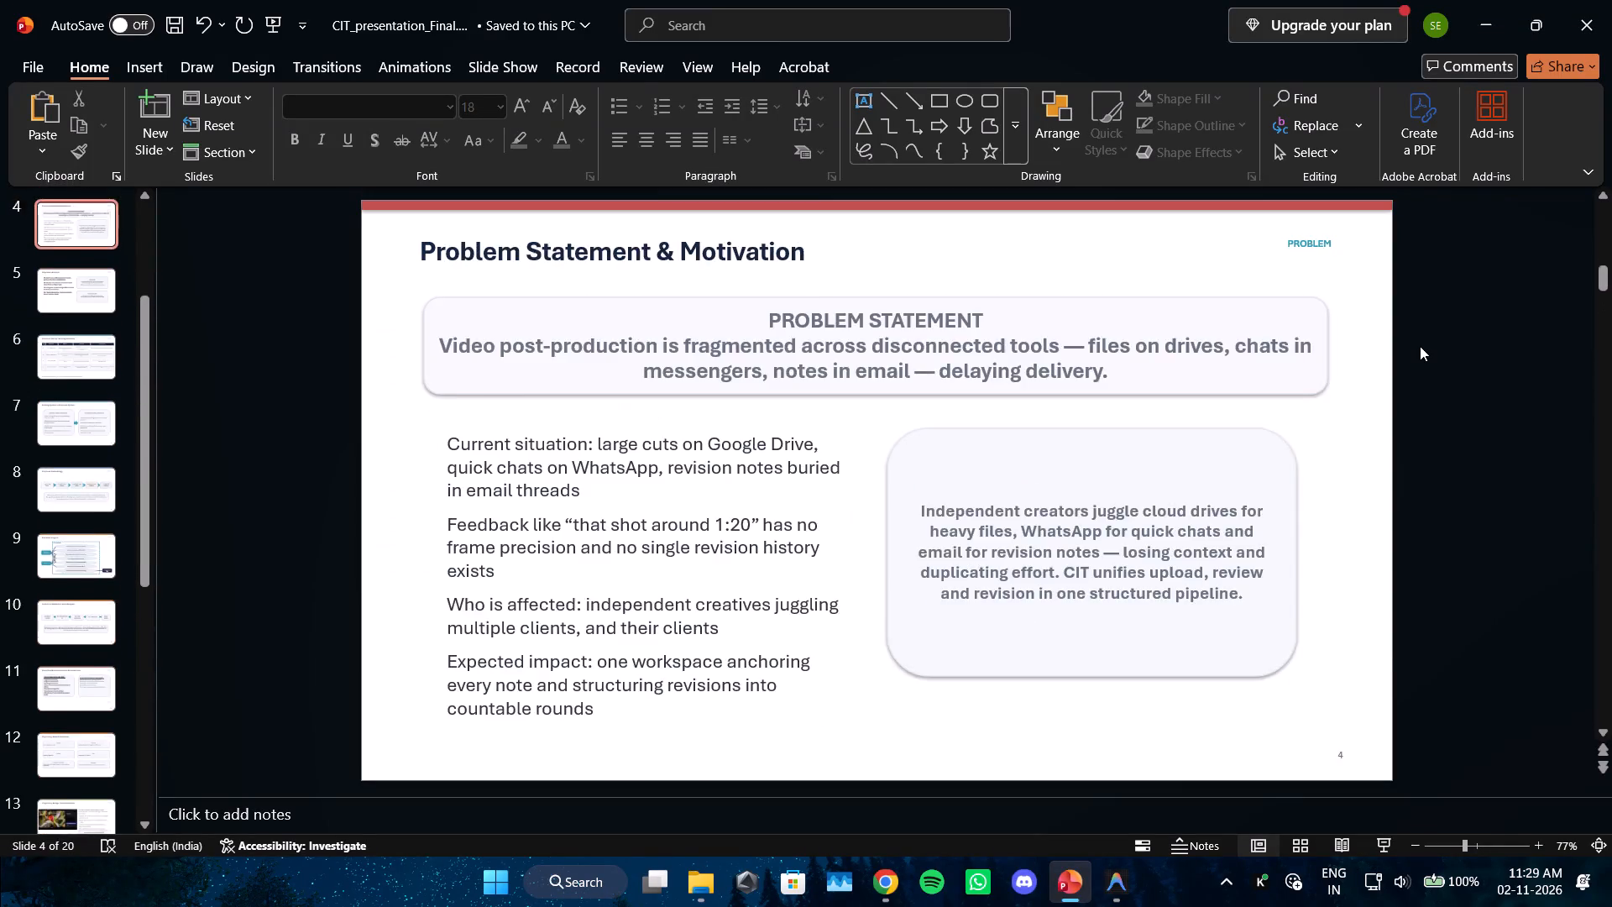
{"action": "key", "text": "Up"}
{"action": "key", "text": "Up"}
{"action": "key", "text": "Up"}
{"action": "key", "text": "Up"}
{"action": "key", "text": "Up"}
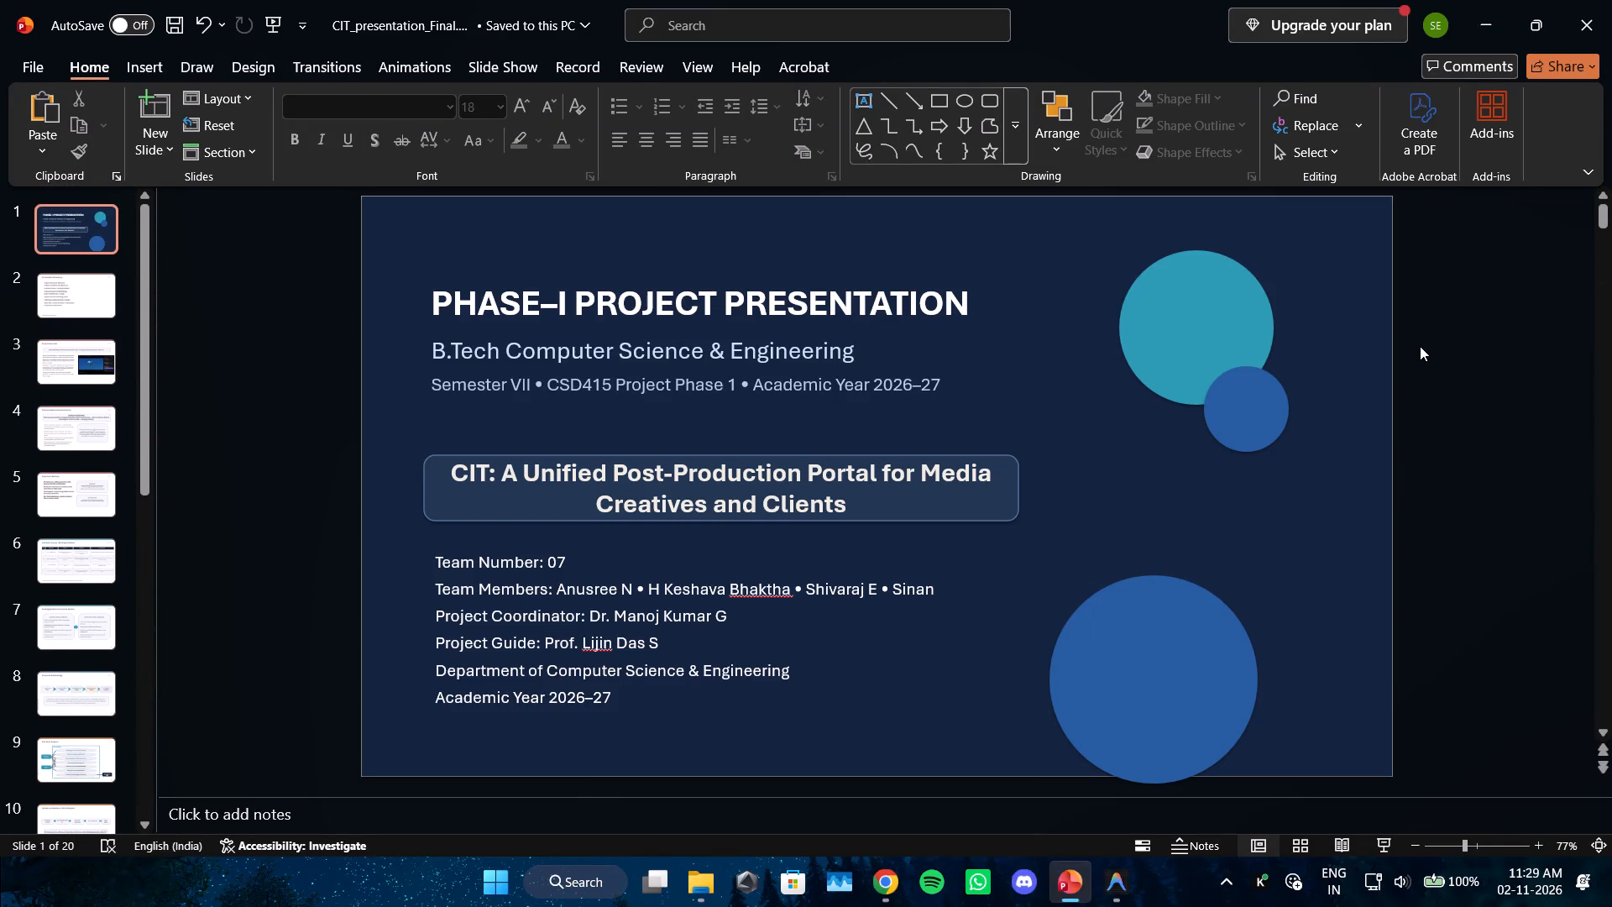
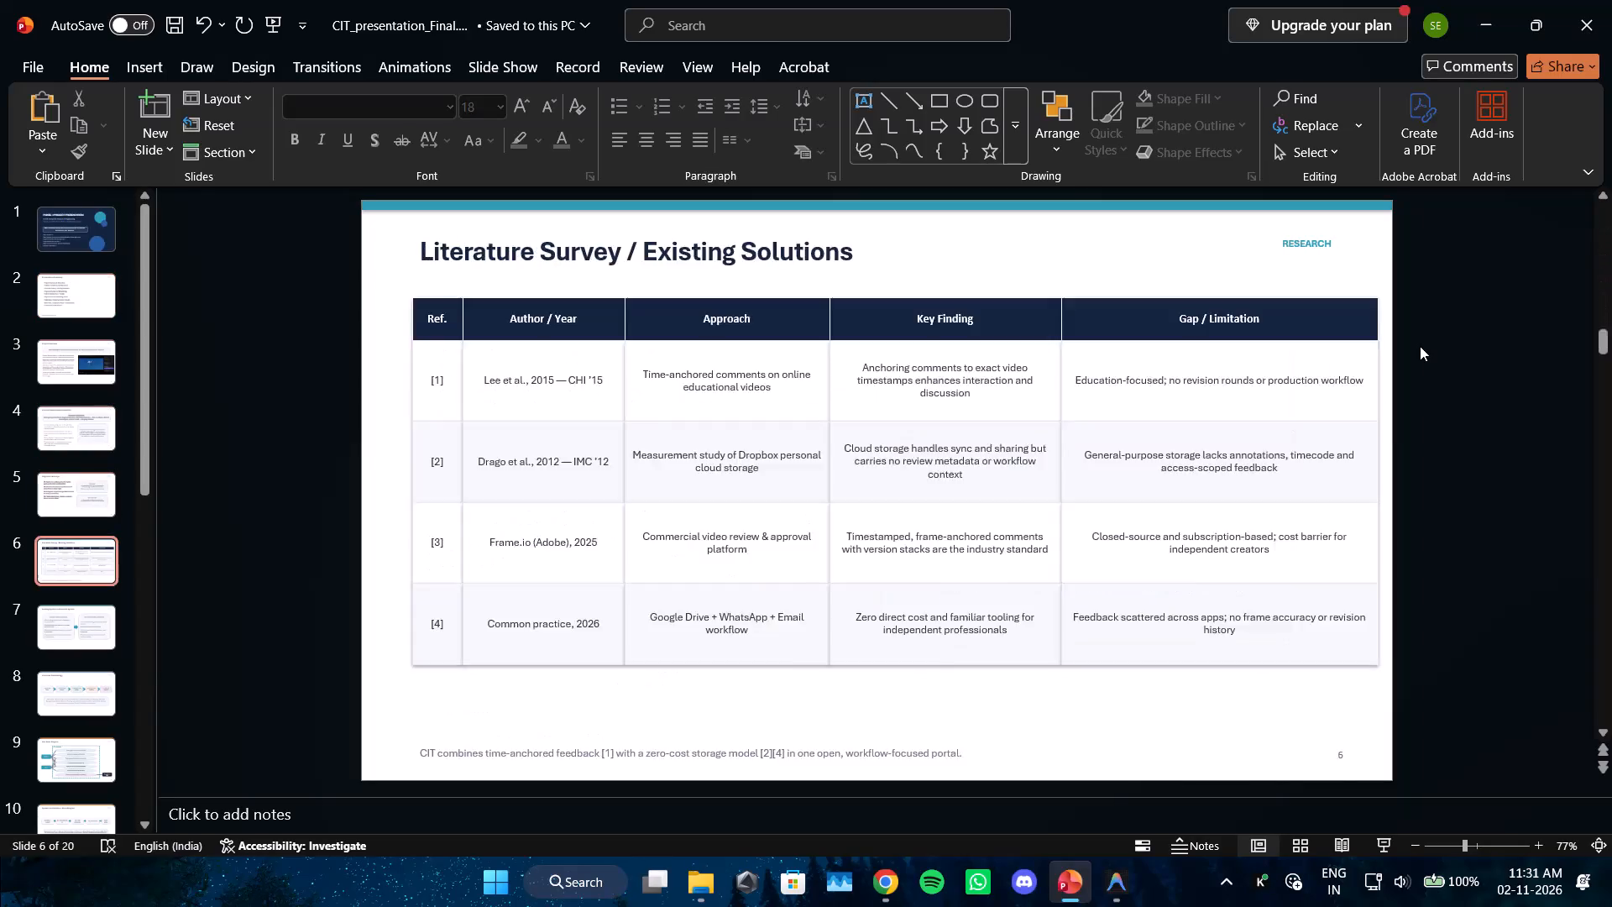
Review the presentation slides following Literature Survey / Existing Solutions, through Technology Stack & Resources, up to Project Schedule & Work Distribution.
{"action": "key", "text": "Down"}
{"action": "key", "text": "Down"}
{"action": "key", "text": "Down"}
{"action": "key", "text": "Down"}
{"action": "key", "text": "Down"}
{"action": "key", "text": "Down"}
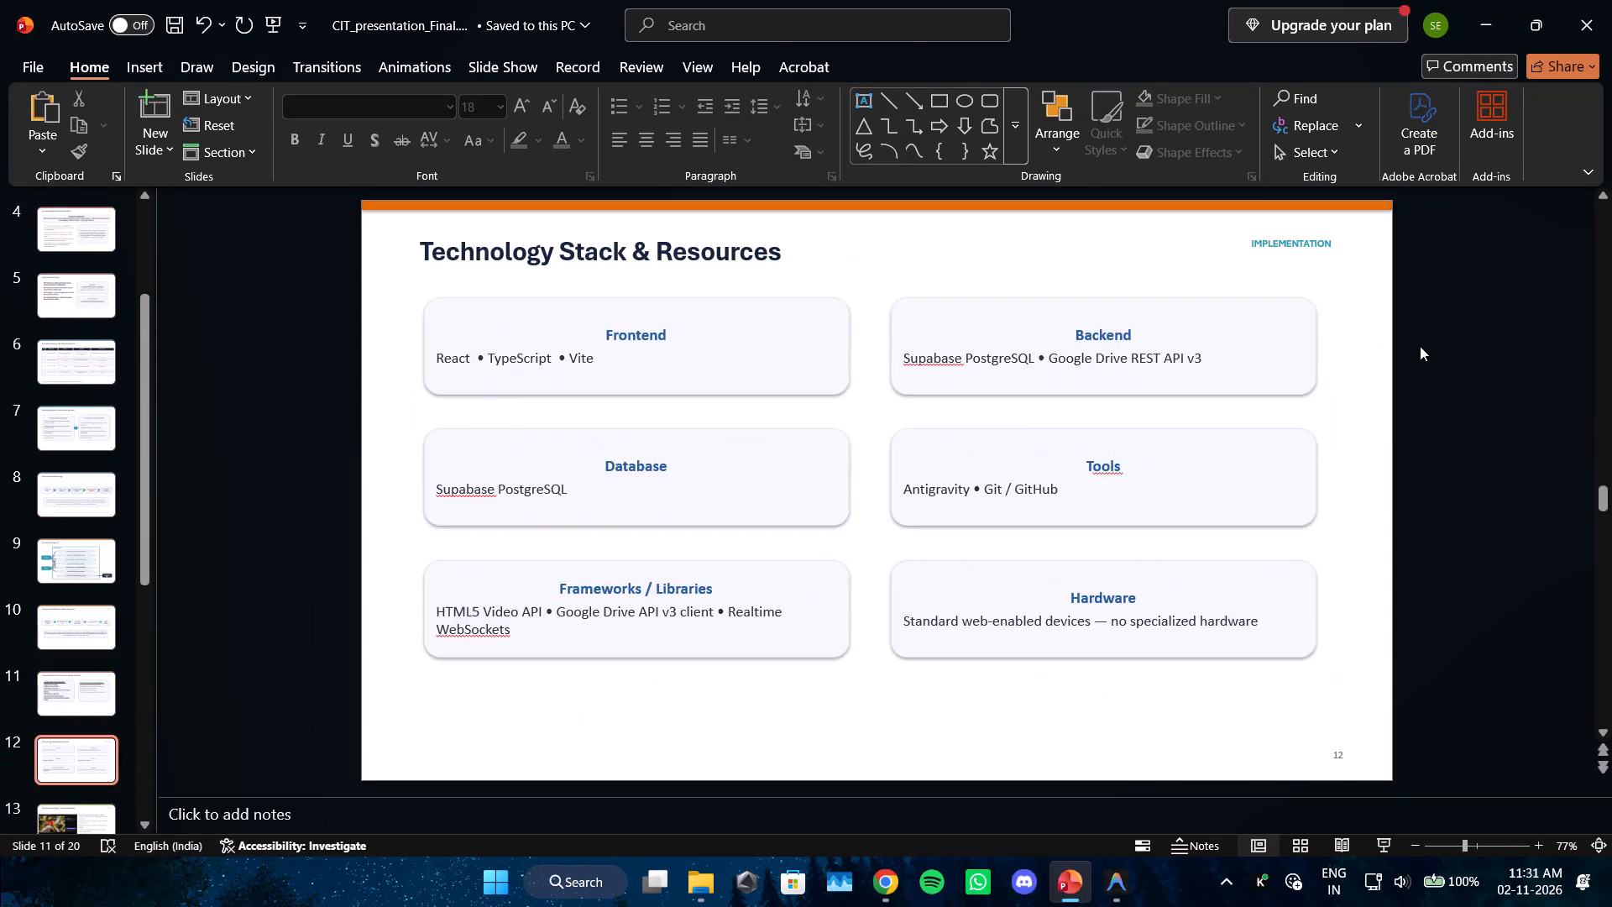
{"action": "key", "text": "Down"}
{"action": "key", "text": "Down"}
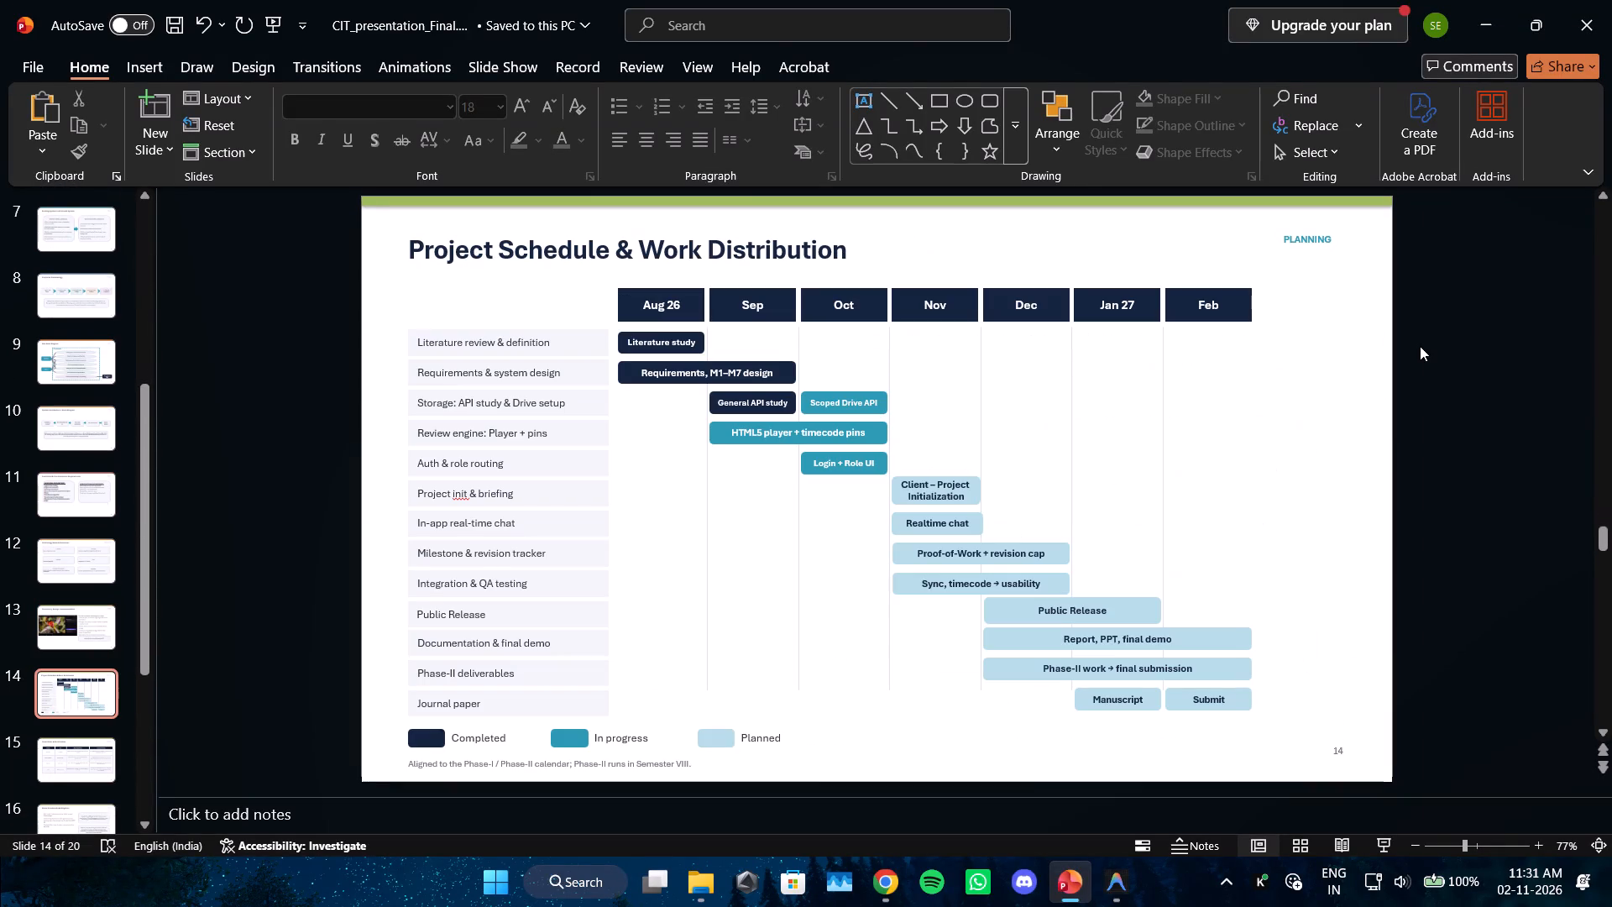
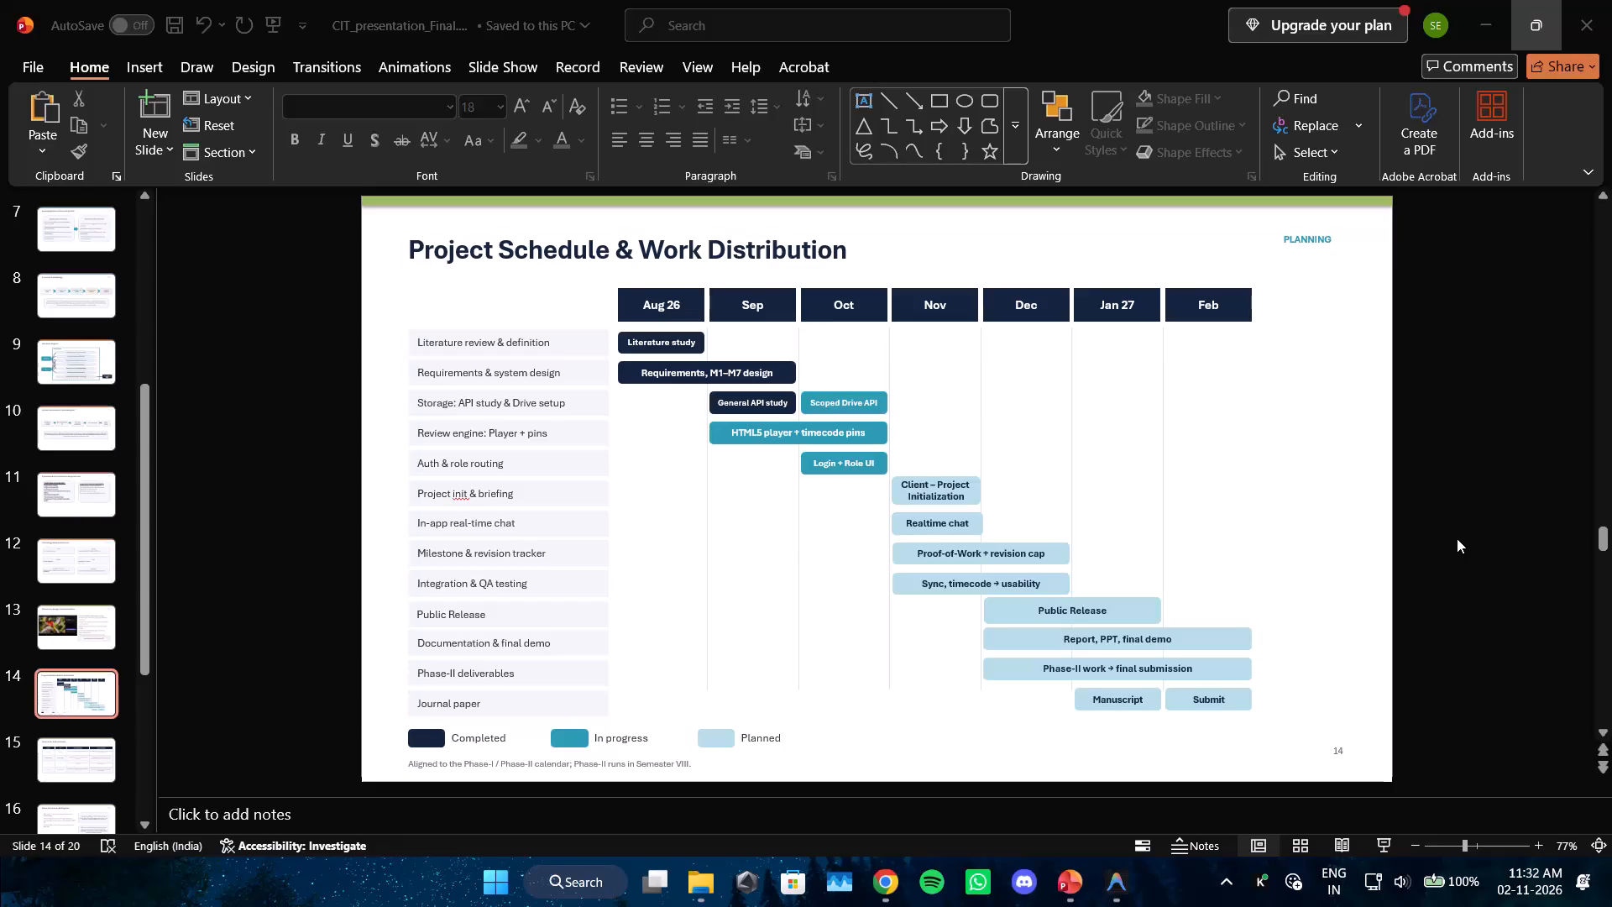
Look back through the slides preceding Project Schedule & Work Distribution, including Proposed Methodology, ending on the Use Case Diagram slide.
{"action": "key", "text": "Up"}
{"action": "key", "text": "Down"}
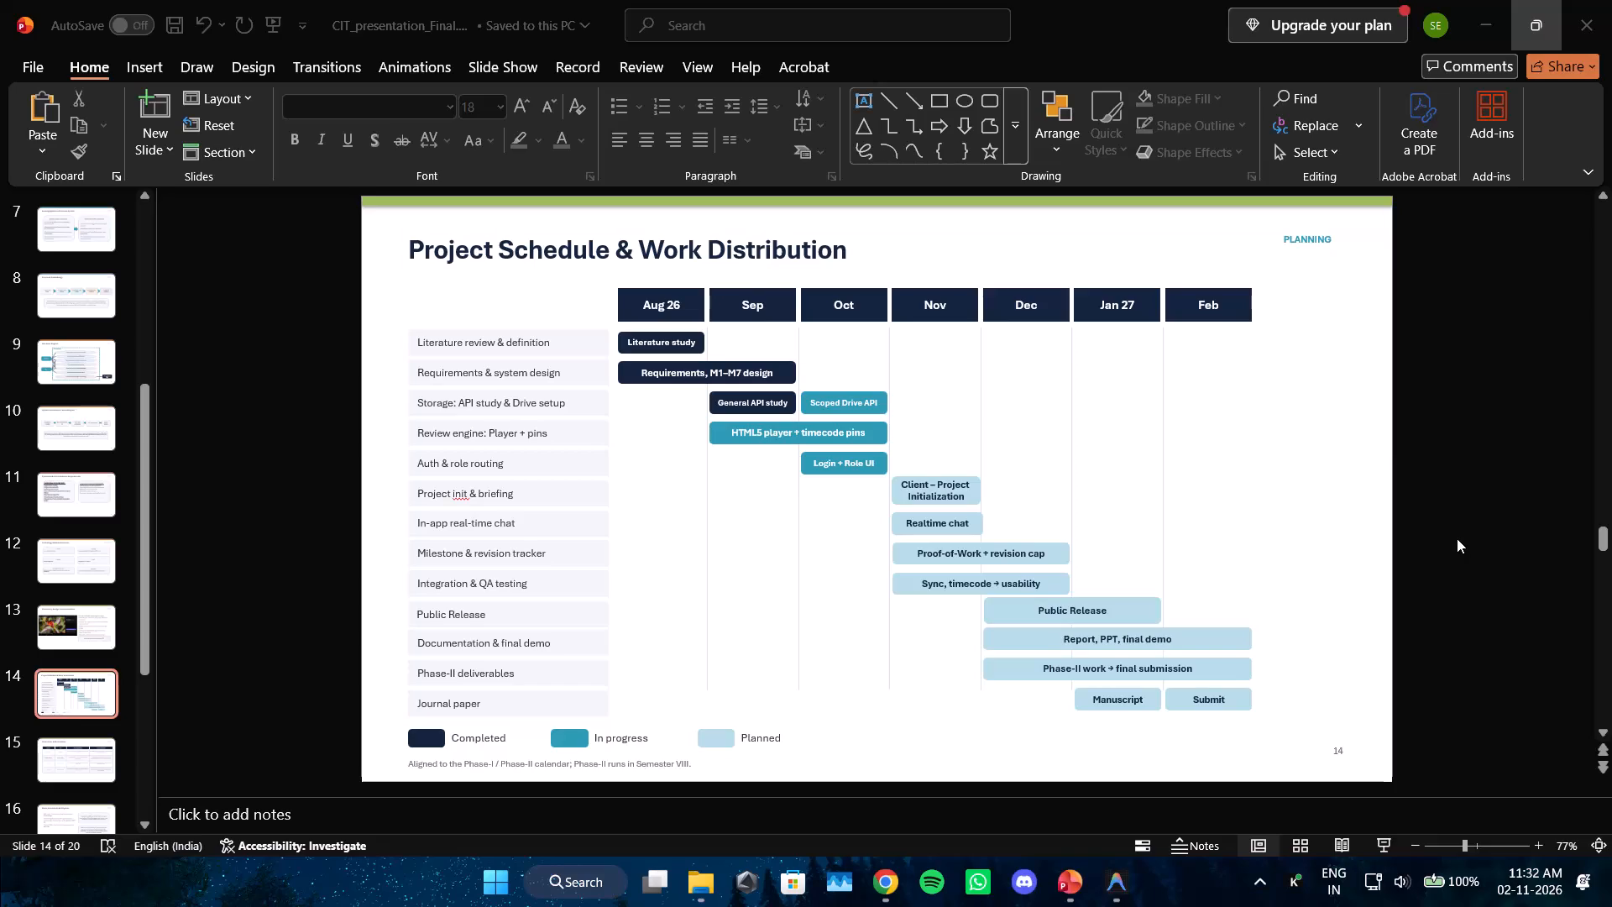
{"action": "left_click", "coordinate": [1457, 538]}
{"action": "key", "text": "Up"}
{"action": "key", "text": "Up"}
{"action": "key", "text": "Up"}
{"action": "key", "text": "Up"}
{"action": "key", "text": "Up"}
{"action": "key", "text": "Up"}
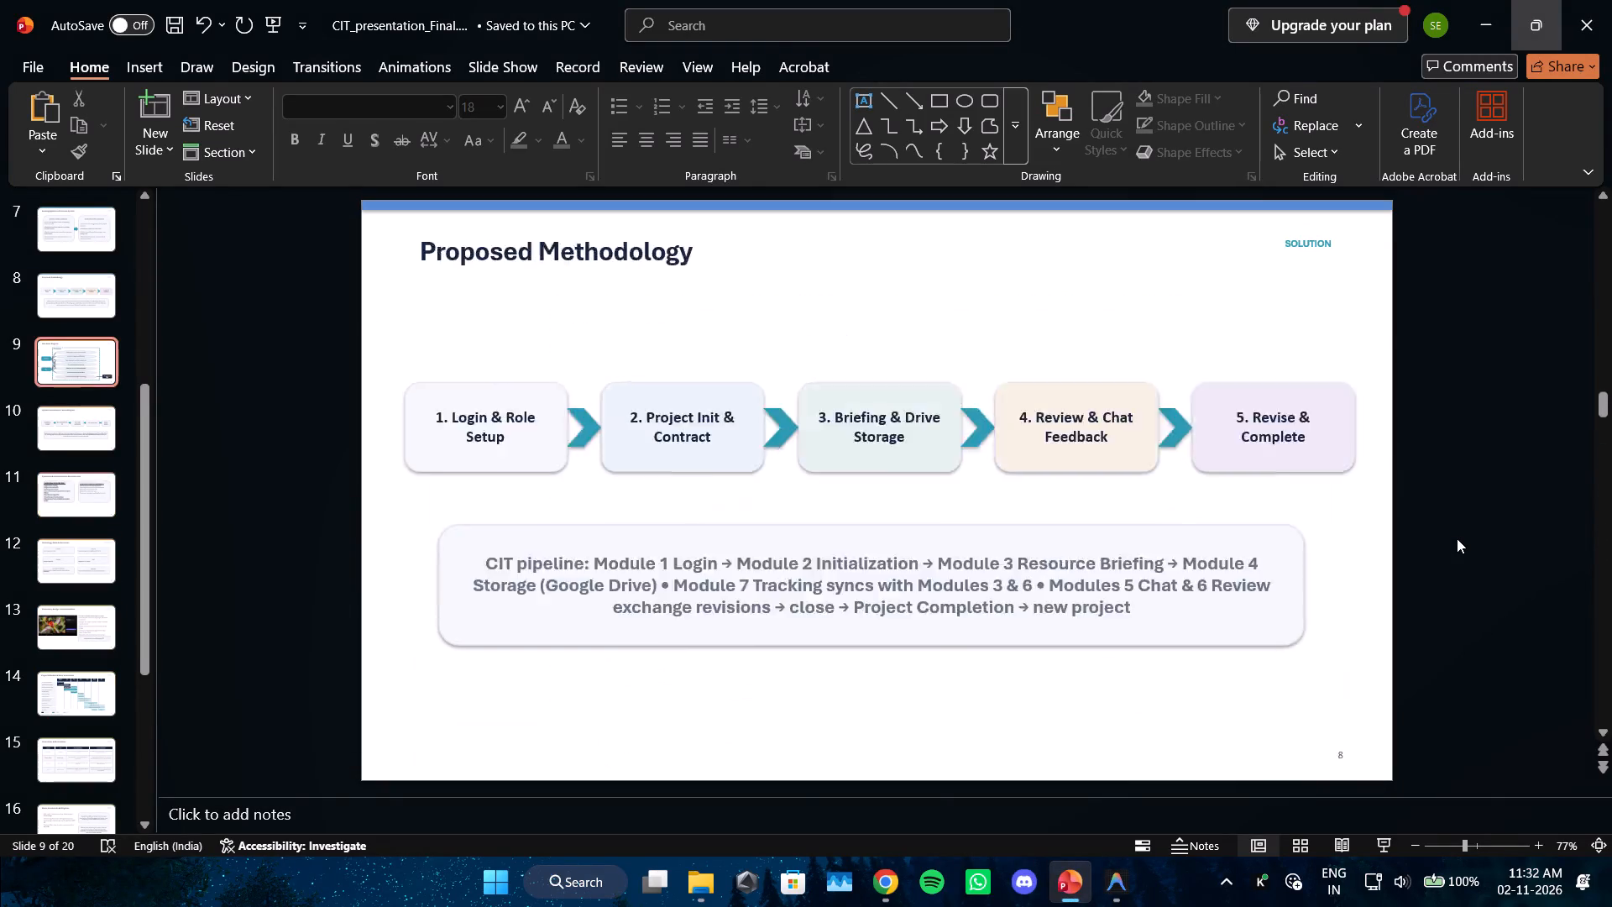
{"action": "key", "text": "Up"}
{"action": "key", "text": "Up"}
{"action": "key", "text": "Up"}
{"action": "key", "text": "Up"}
{"action": "key", "text": "Down"}
{"action": "key", "text": "Down"}
{"action": "key", "text": "Down"}
{"action": "key", "text": "Down"}
{"action": "key", "text": "Down"}
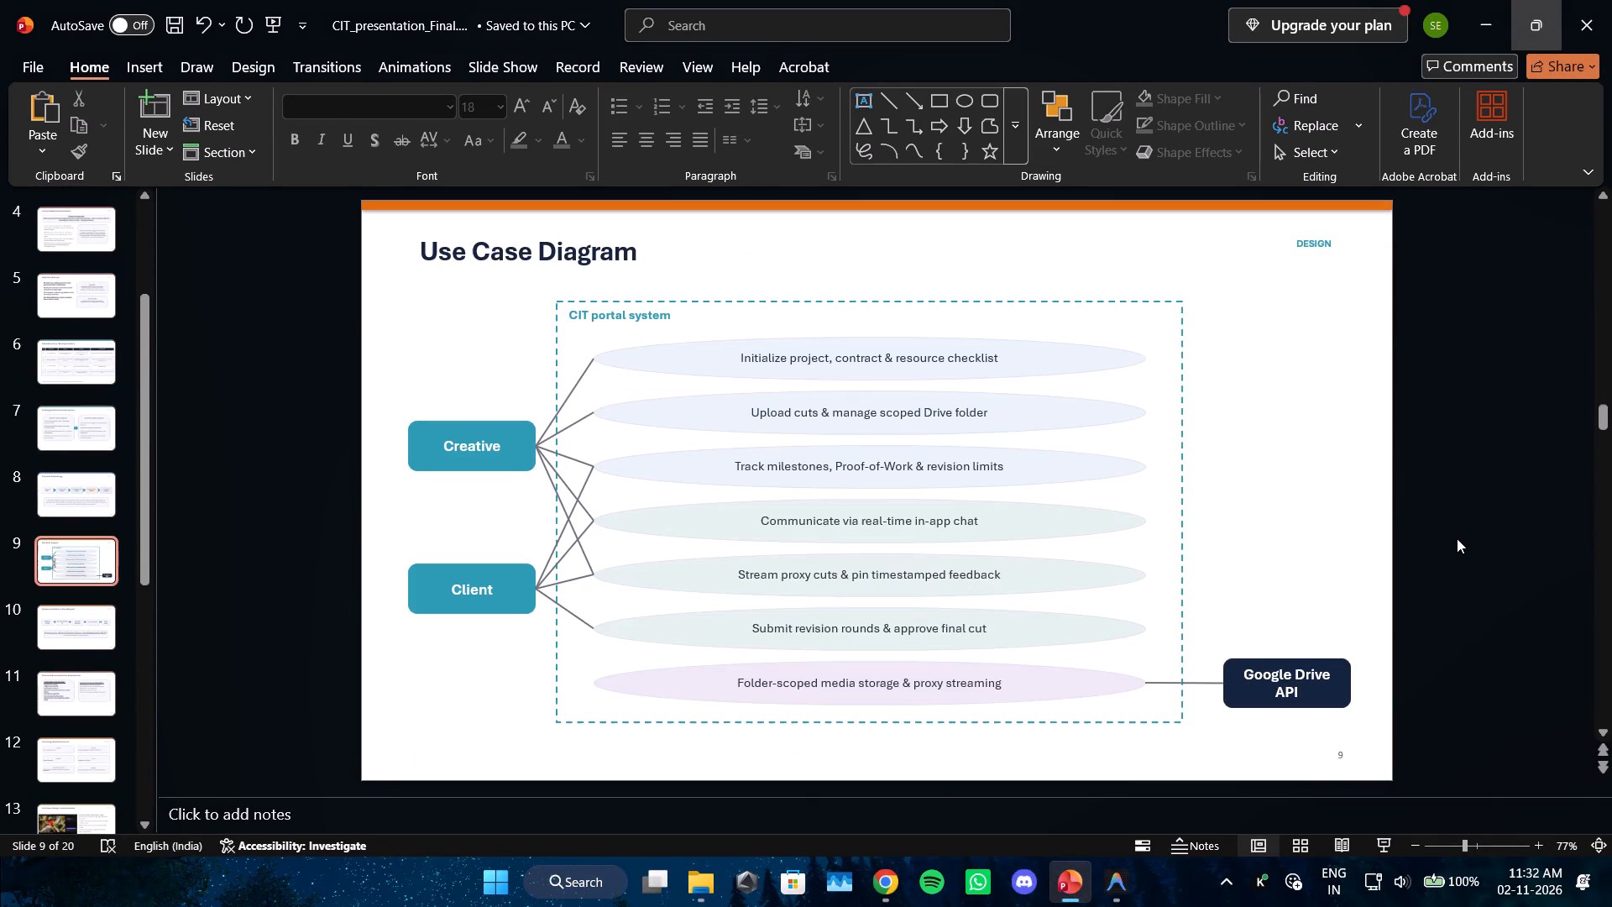
{"action": "key", "text": "Up"}
{"action": "key", "text": "Down"}
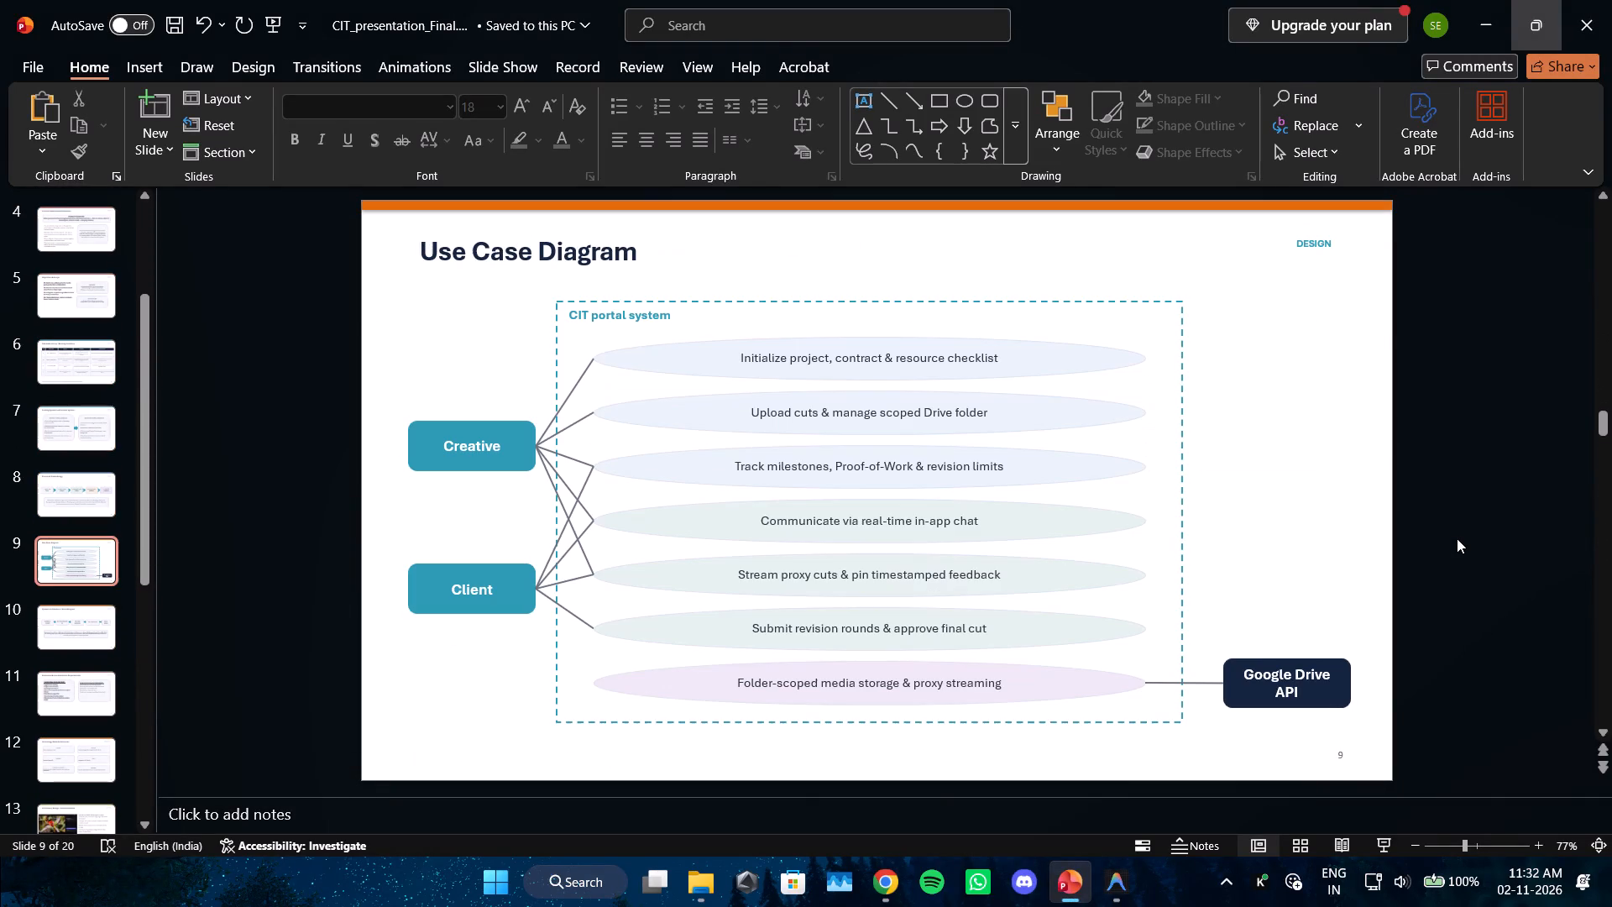
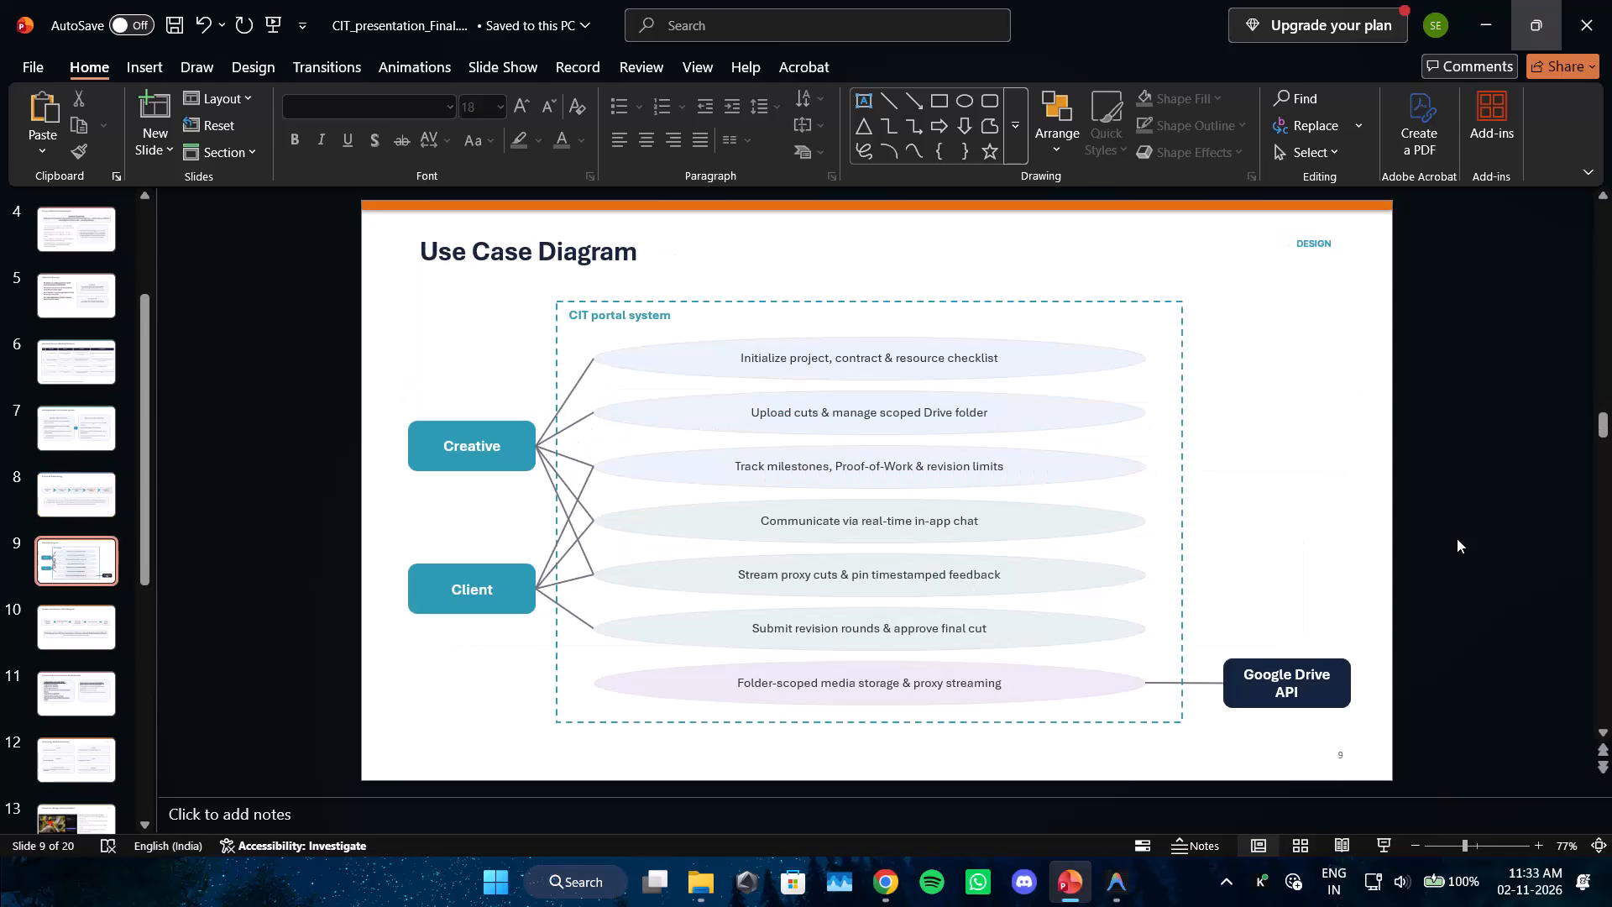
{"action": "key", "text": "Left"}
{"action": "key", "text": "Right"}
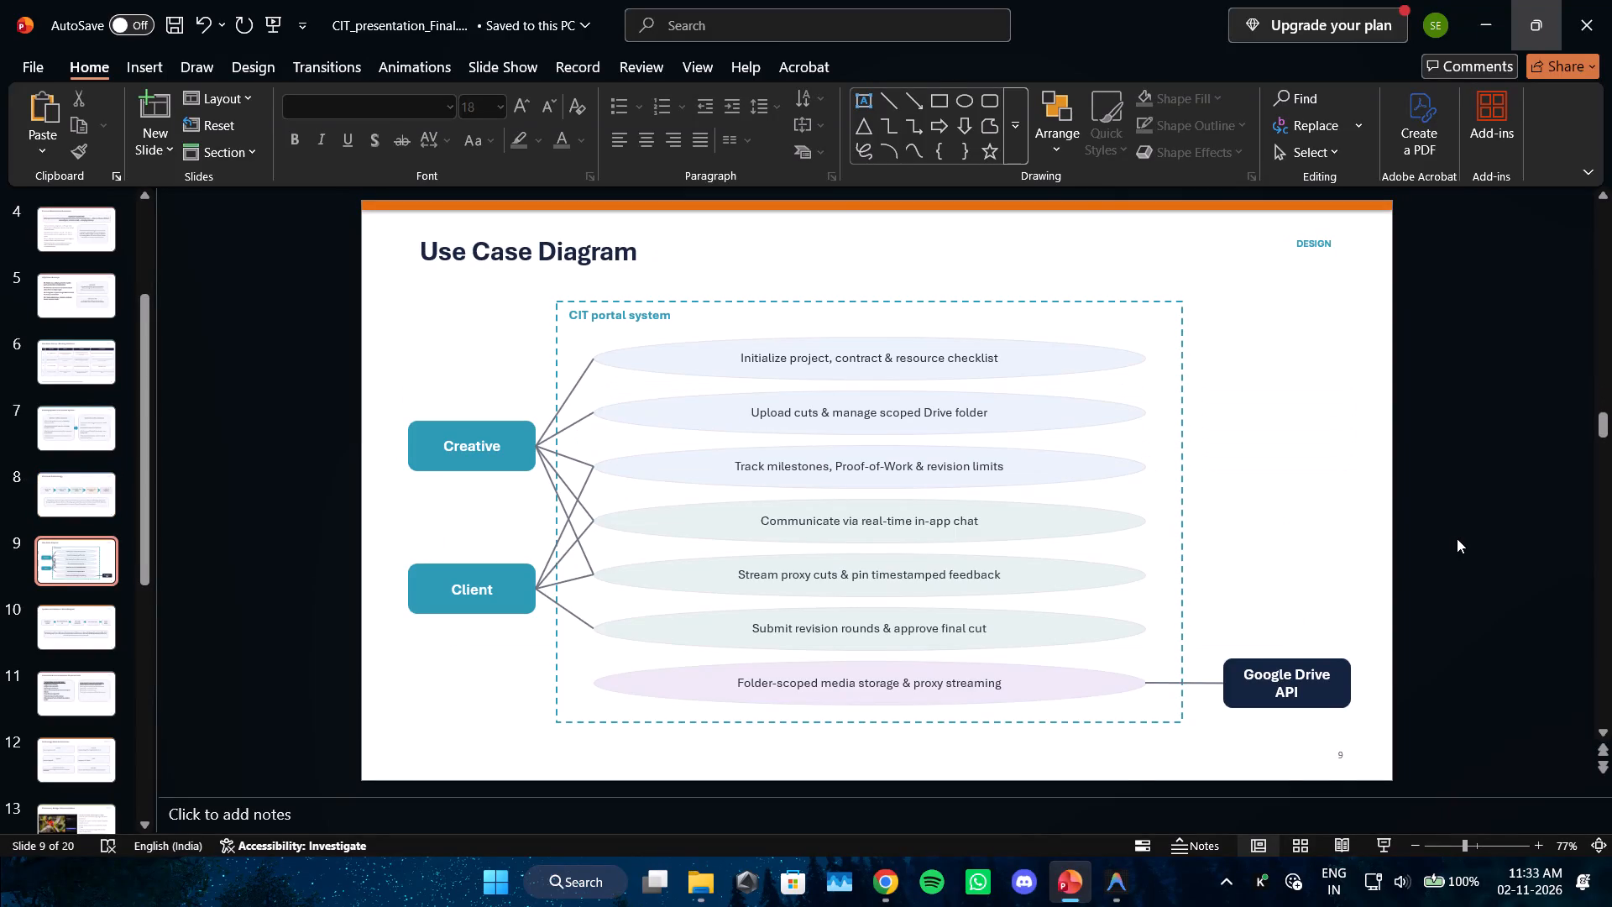
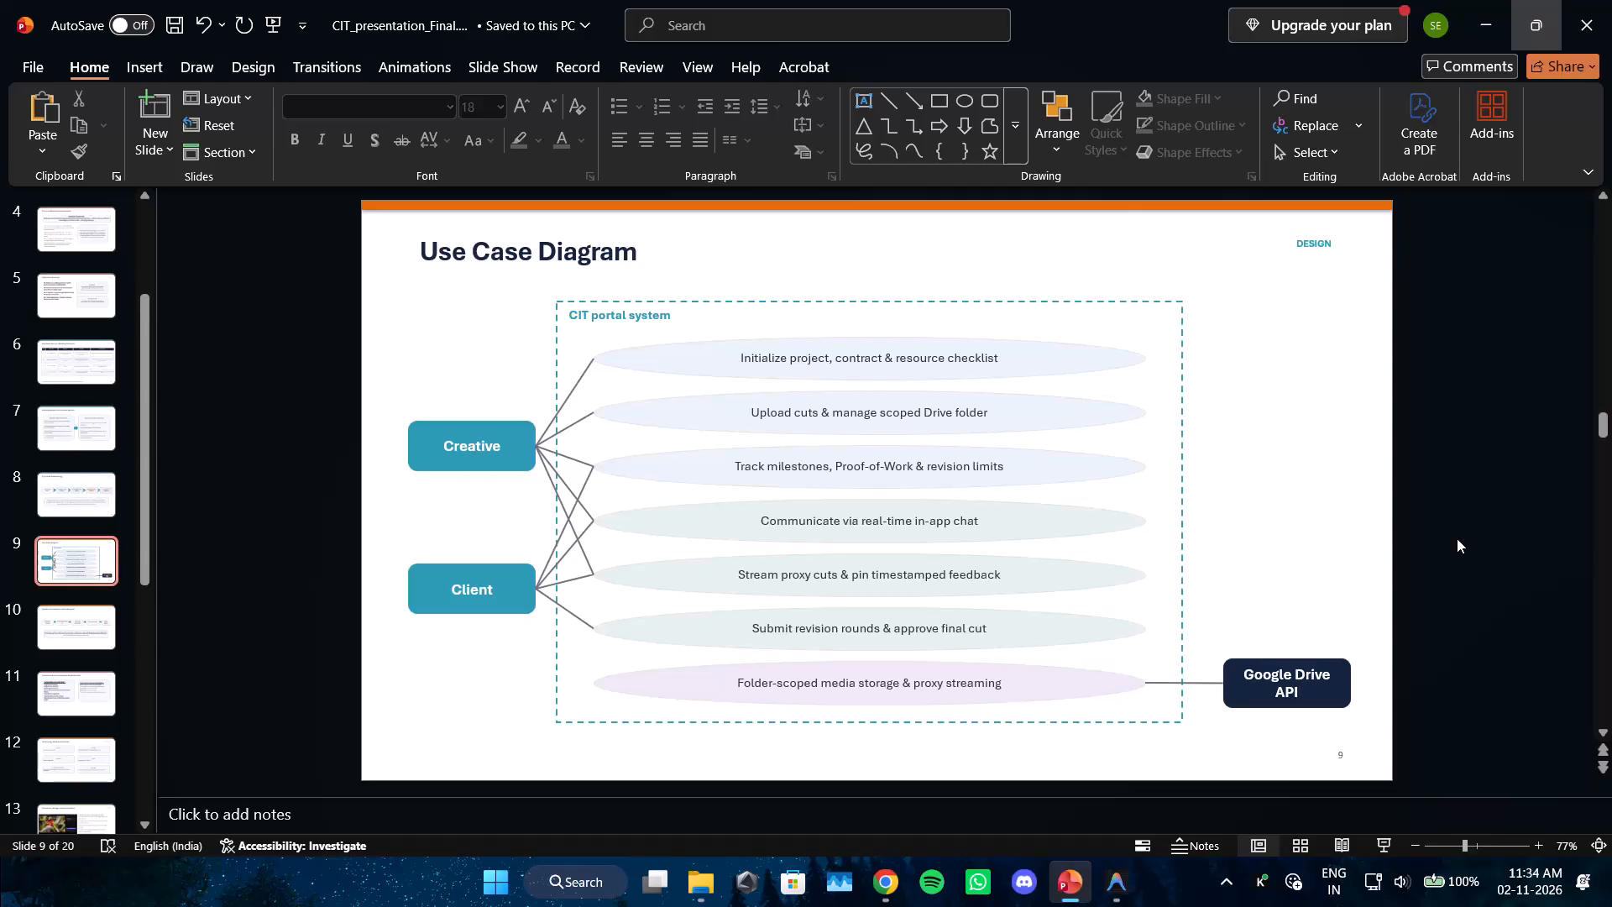
Review the slides following the Use Case Diagram, through Functional & Non-Functional Requirements to Technology Stack & Resources.
{"action": "key", "text": "Down"}
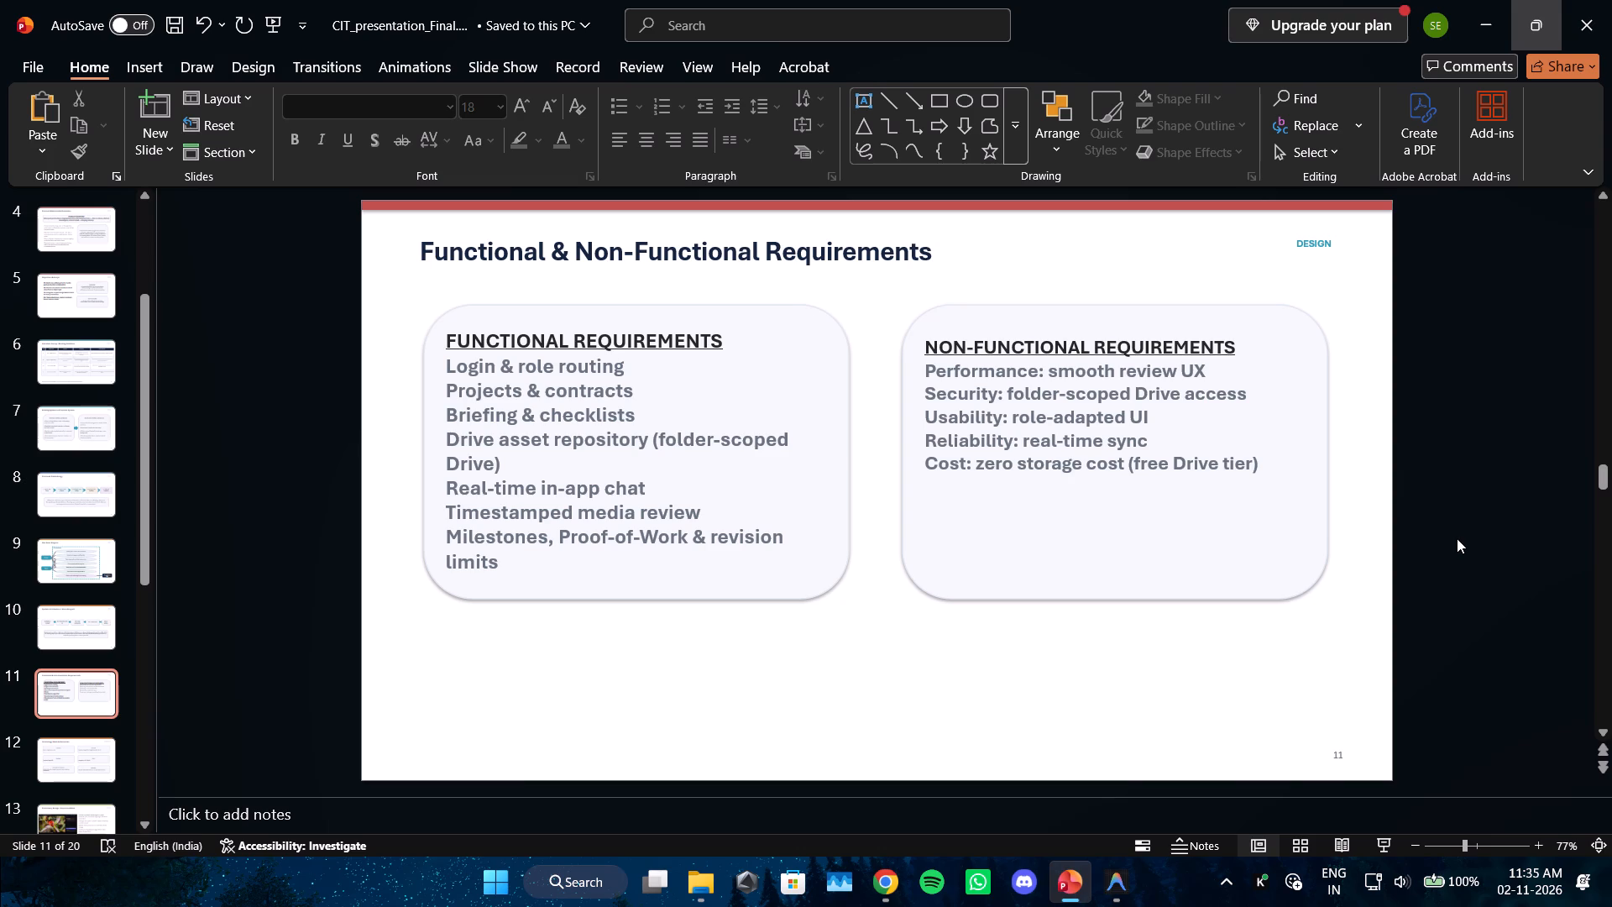
{"action": "key", "text": "Down"}
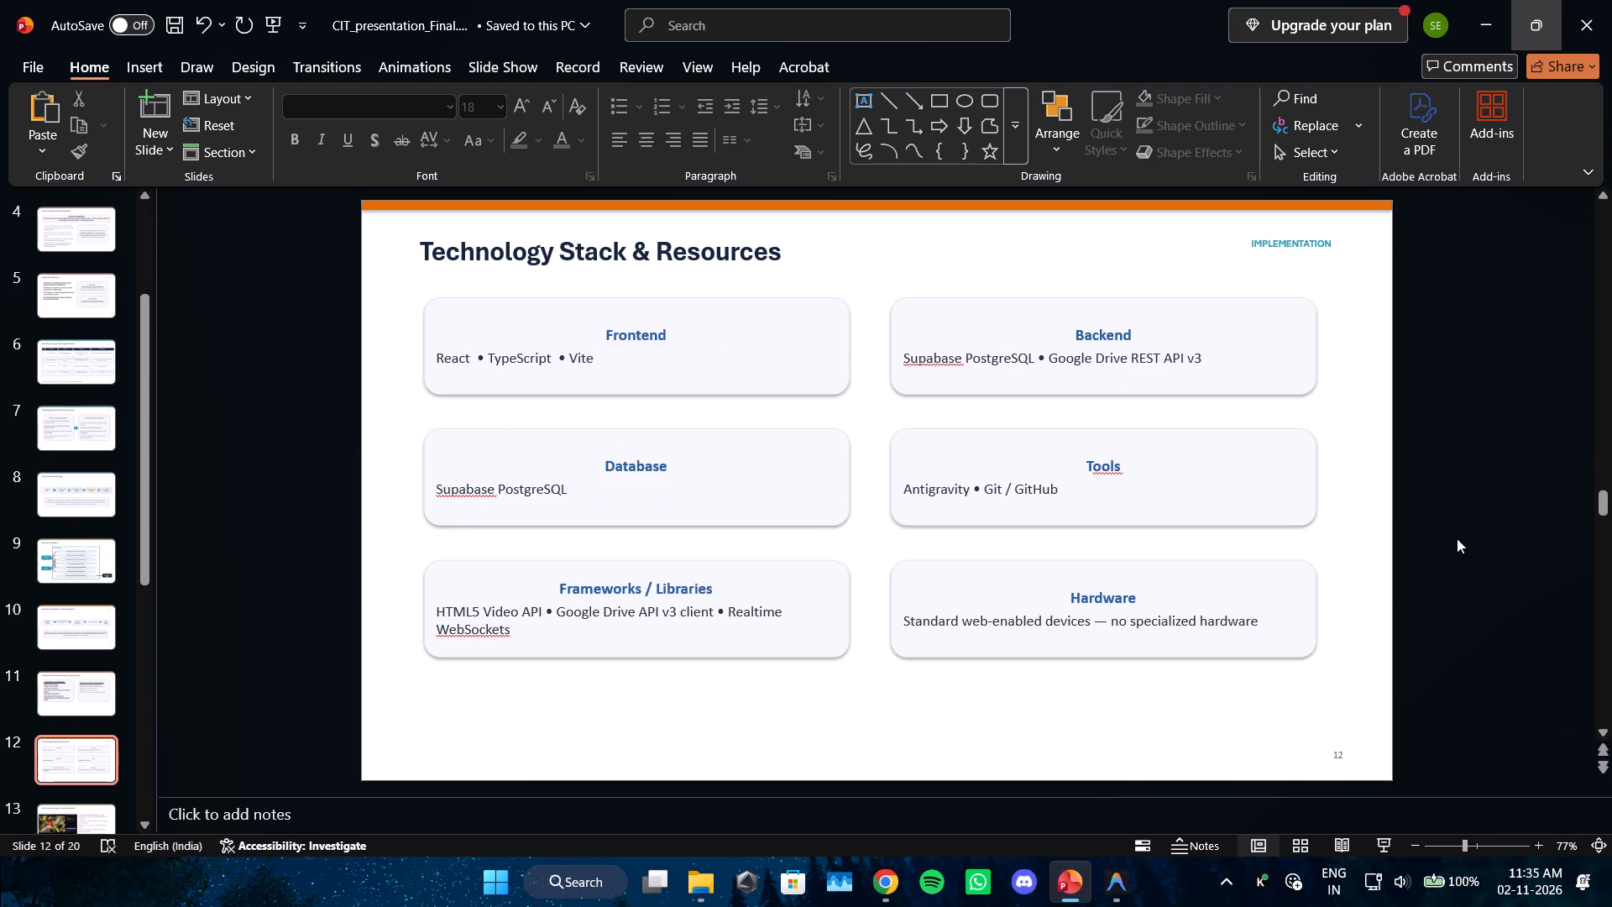
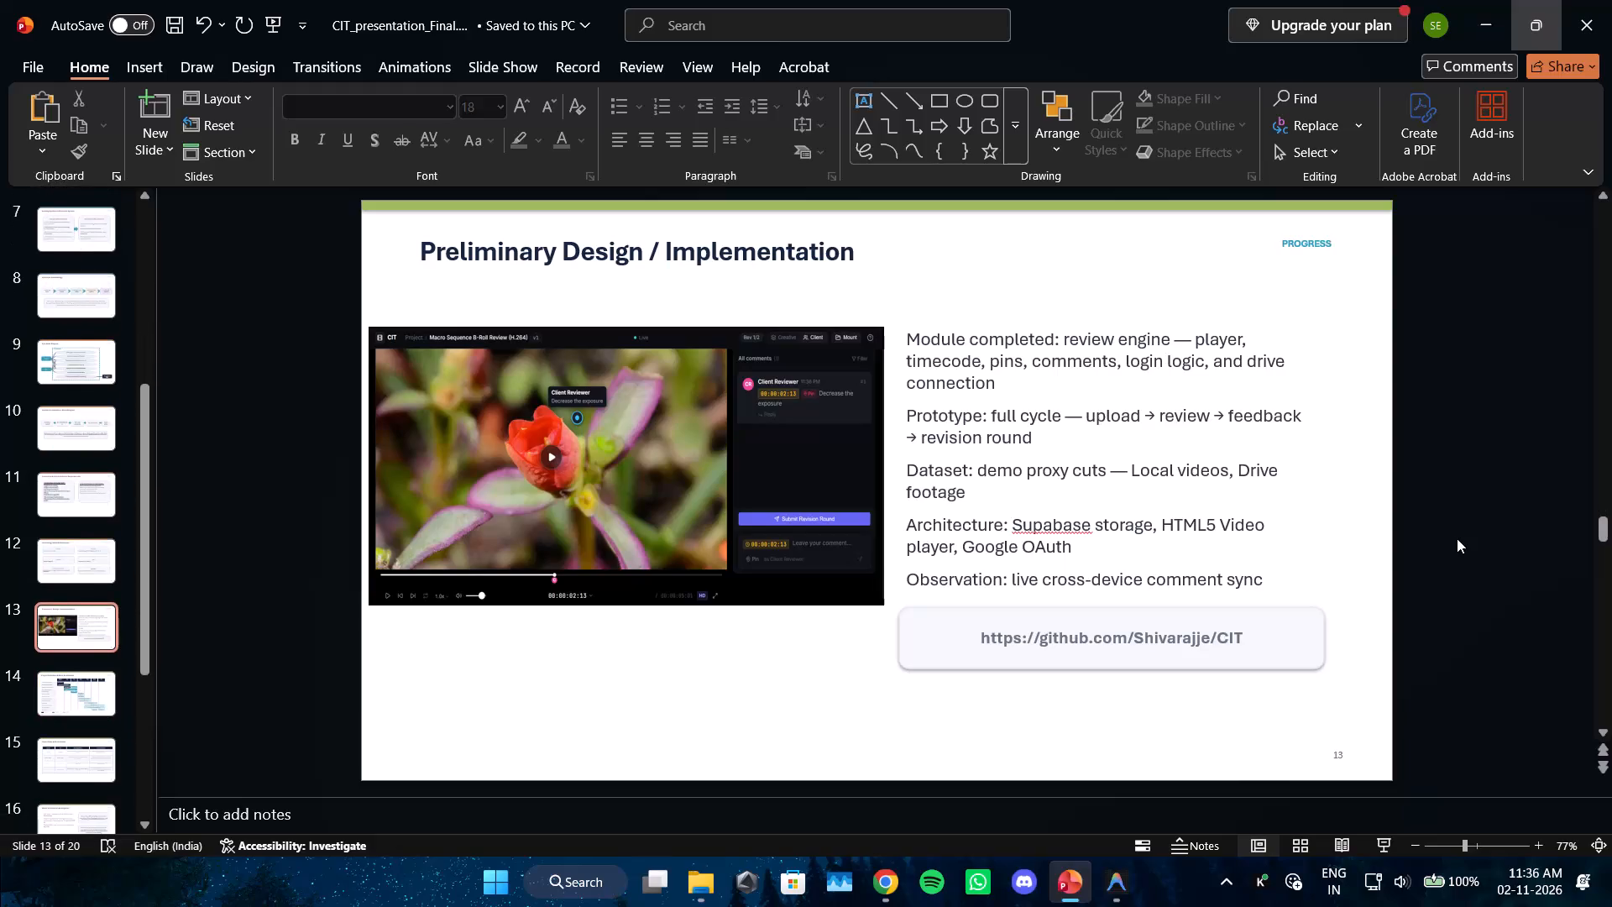
Review the remaining slides from Preliminary Design / Implementation through Risks, Constraints & Mitigation to the end of the deck.
{"action": "key", "text": "Down"}
{"action": "key", "text": "Down"}
{"action": "key", "text": "Down"}
{"action": "key", "text": "Down"}
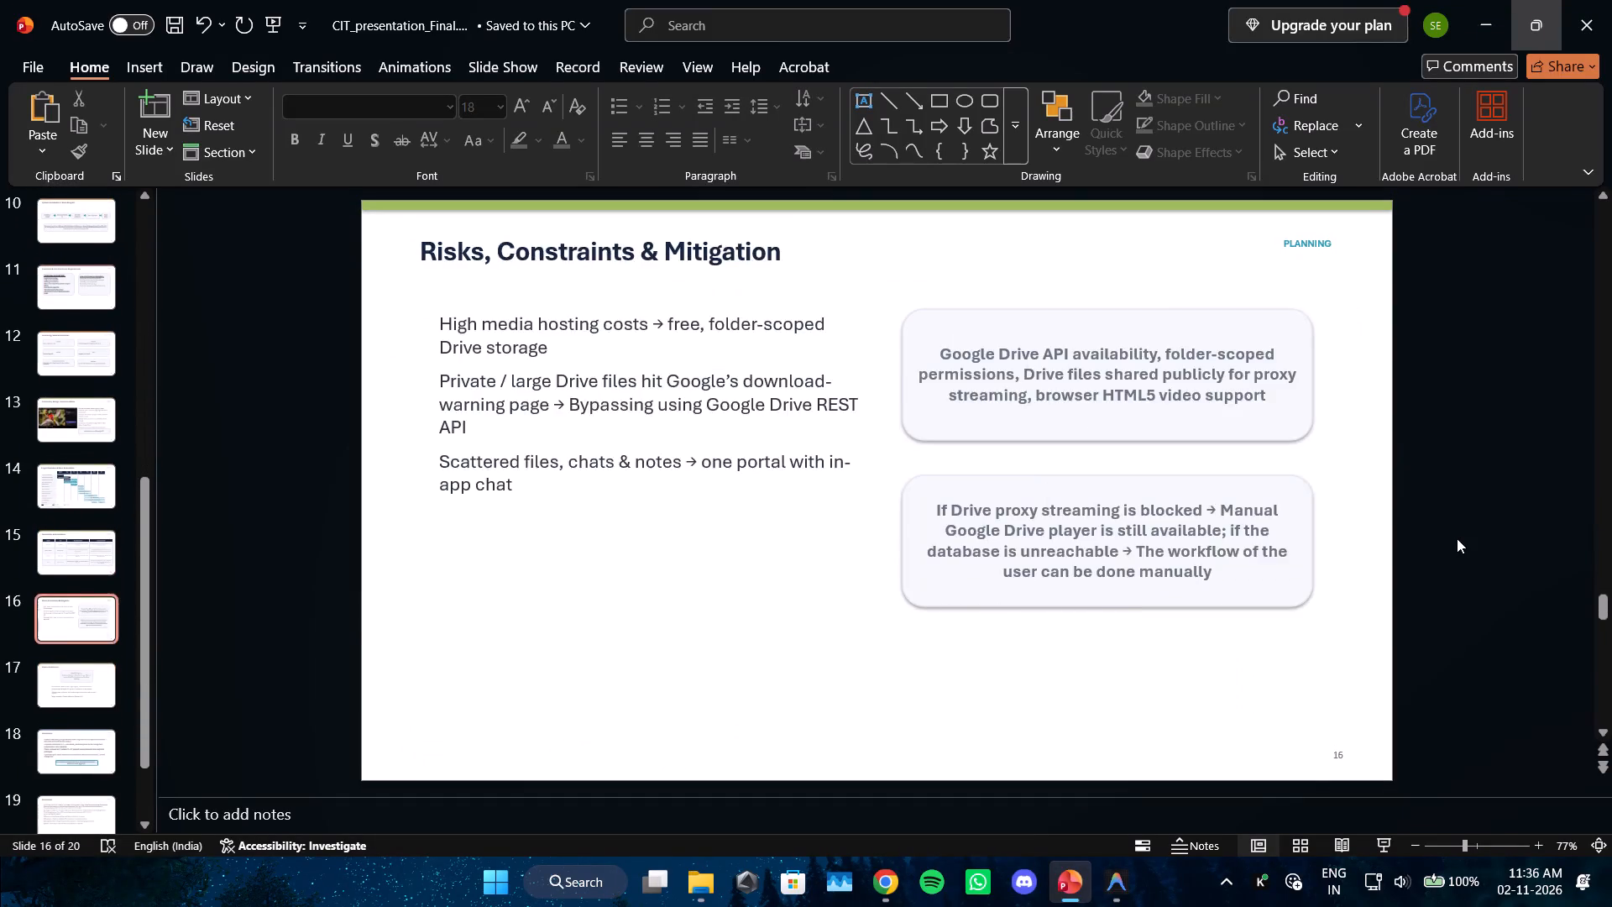
{"action": "key", "text": "Down"}
{"action": "key", "text": "Down"}
{"action": "key", "text": "Down"}
{"action": "key", "text": "Down"}
Look back through the slides from the end of the deck, past Risks, Constraints & Mitigation, to the Use Case Diagram.
{"action": "key", "text": "Up"}
{"action": "key", "text": "Up"}
{"action": "key", "text": "Up"}
{"action": "key", "text": "Up"}
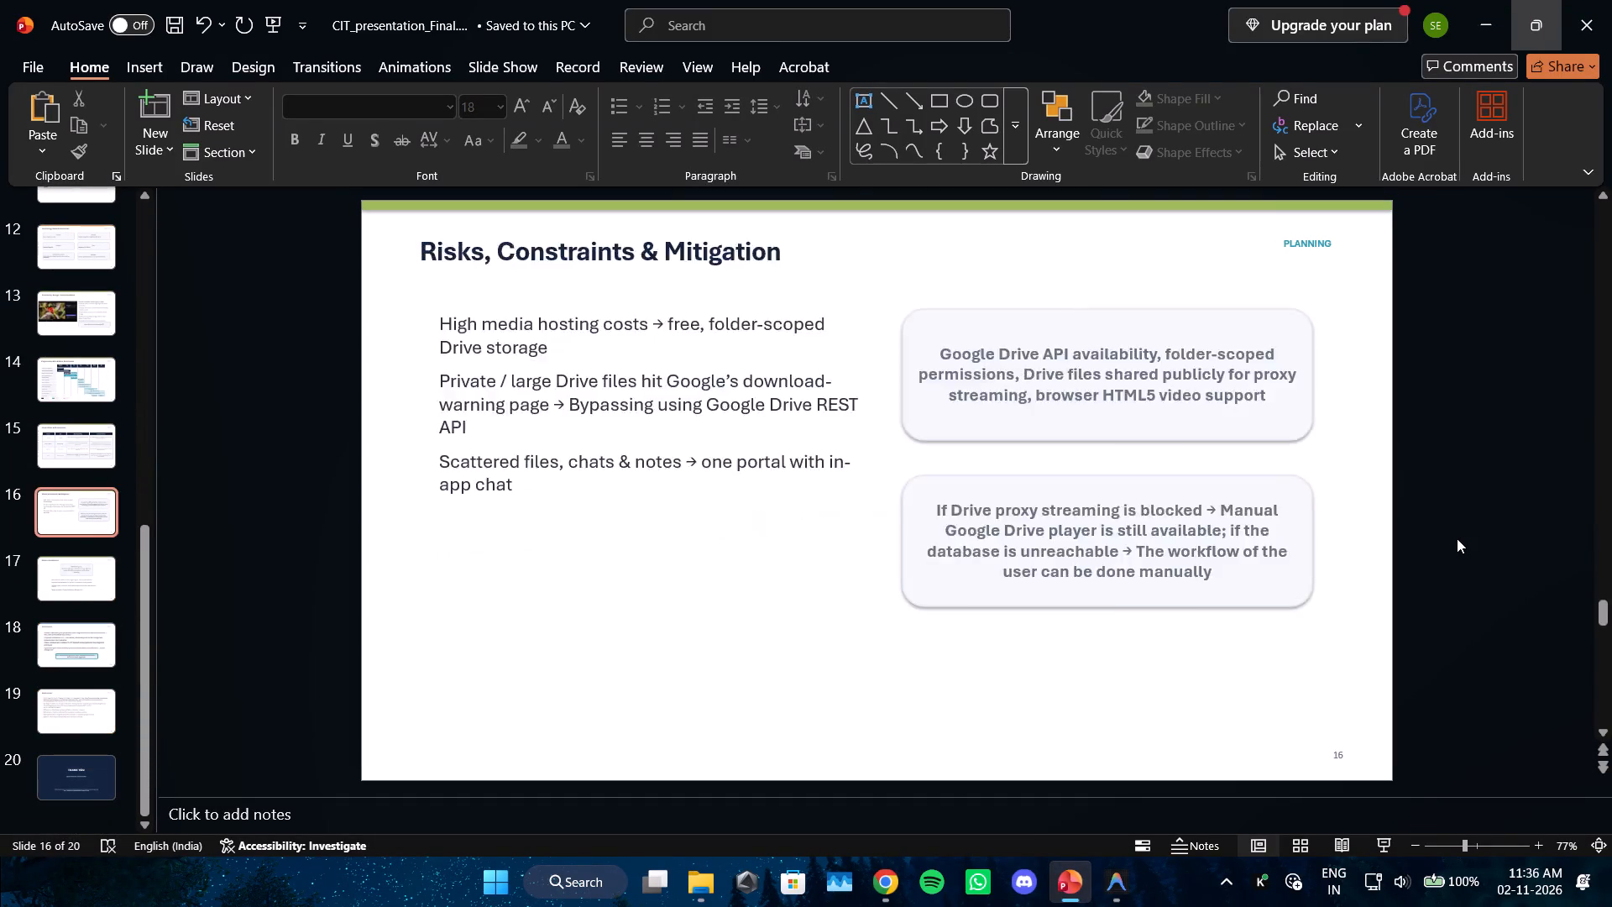
{"action": "key", "text": "Up"}
{"action": "key", "text": "Up"}
{"action": "key", "text": "Up"}
{"action": "key", "text": "Up"}
{"action": "key", "text": "Up"}
{"action": "key", "text": "Up"}
{"action": "key", "text": "Up"}
{"action": "key", "text": "Up"}
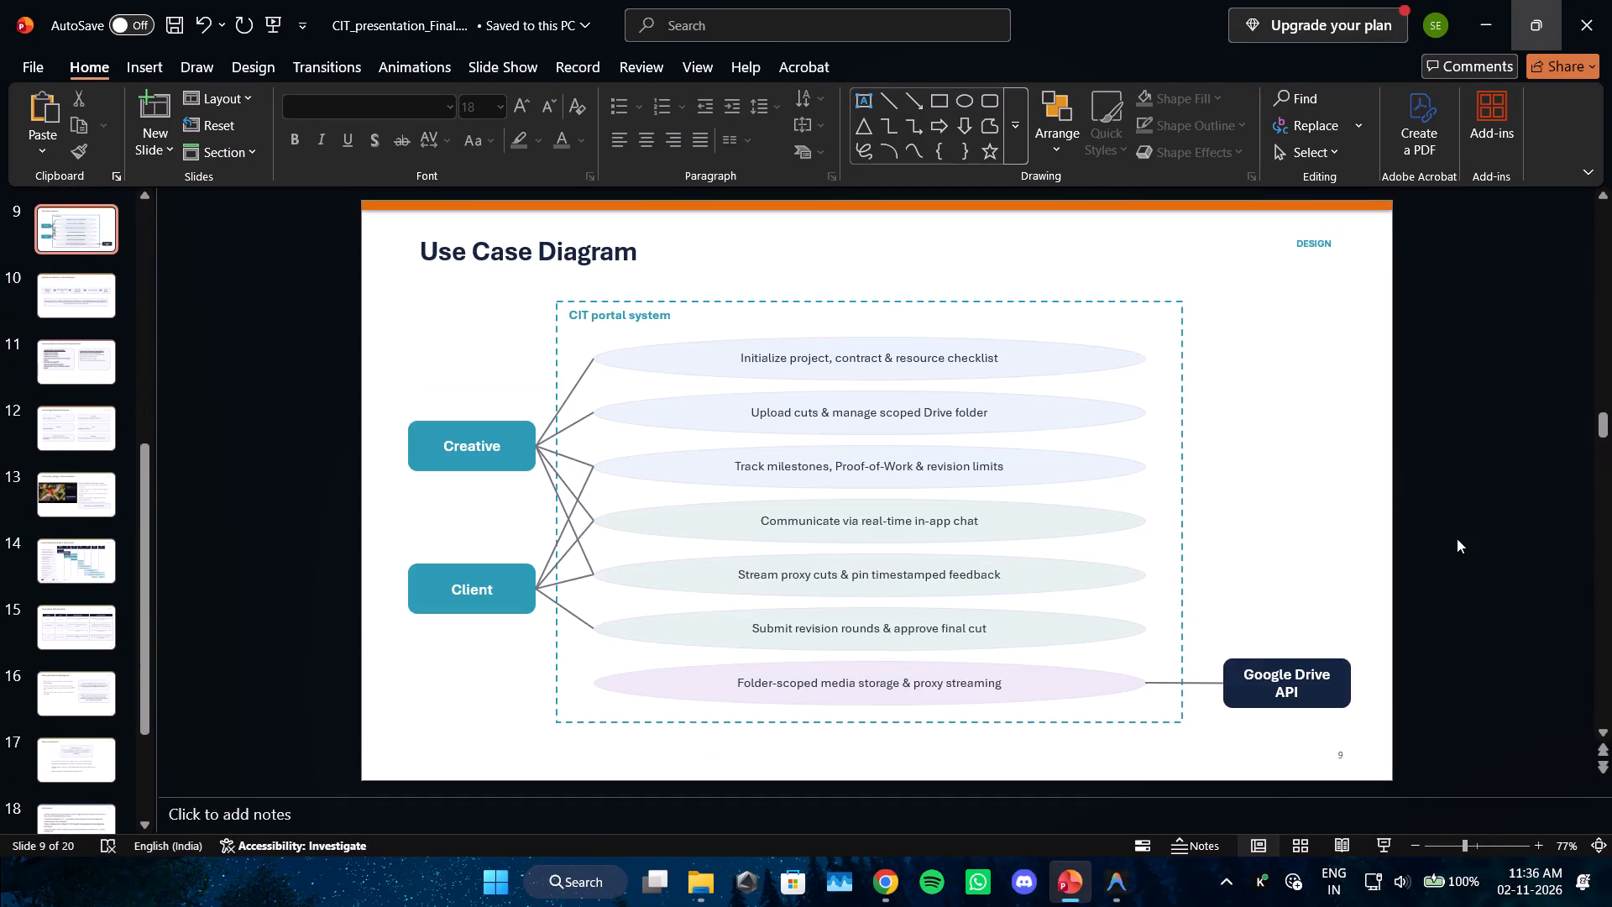
Recheck the slides after the Use Case Diagram, including Functional & Non-Functional Requirements, ending on Technology Stack & Resources.
{"action": "key", "text": "Down"}
{"action": "key", "text": "Down"}
{"action": "key", "text": "Down"}
{"action": "key", "text": "Down"}
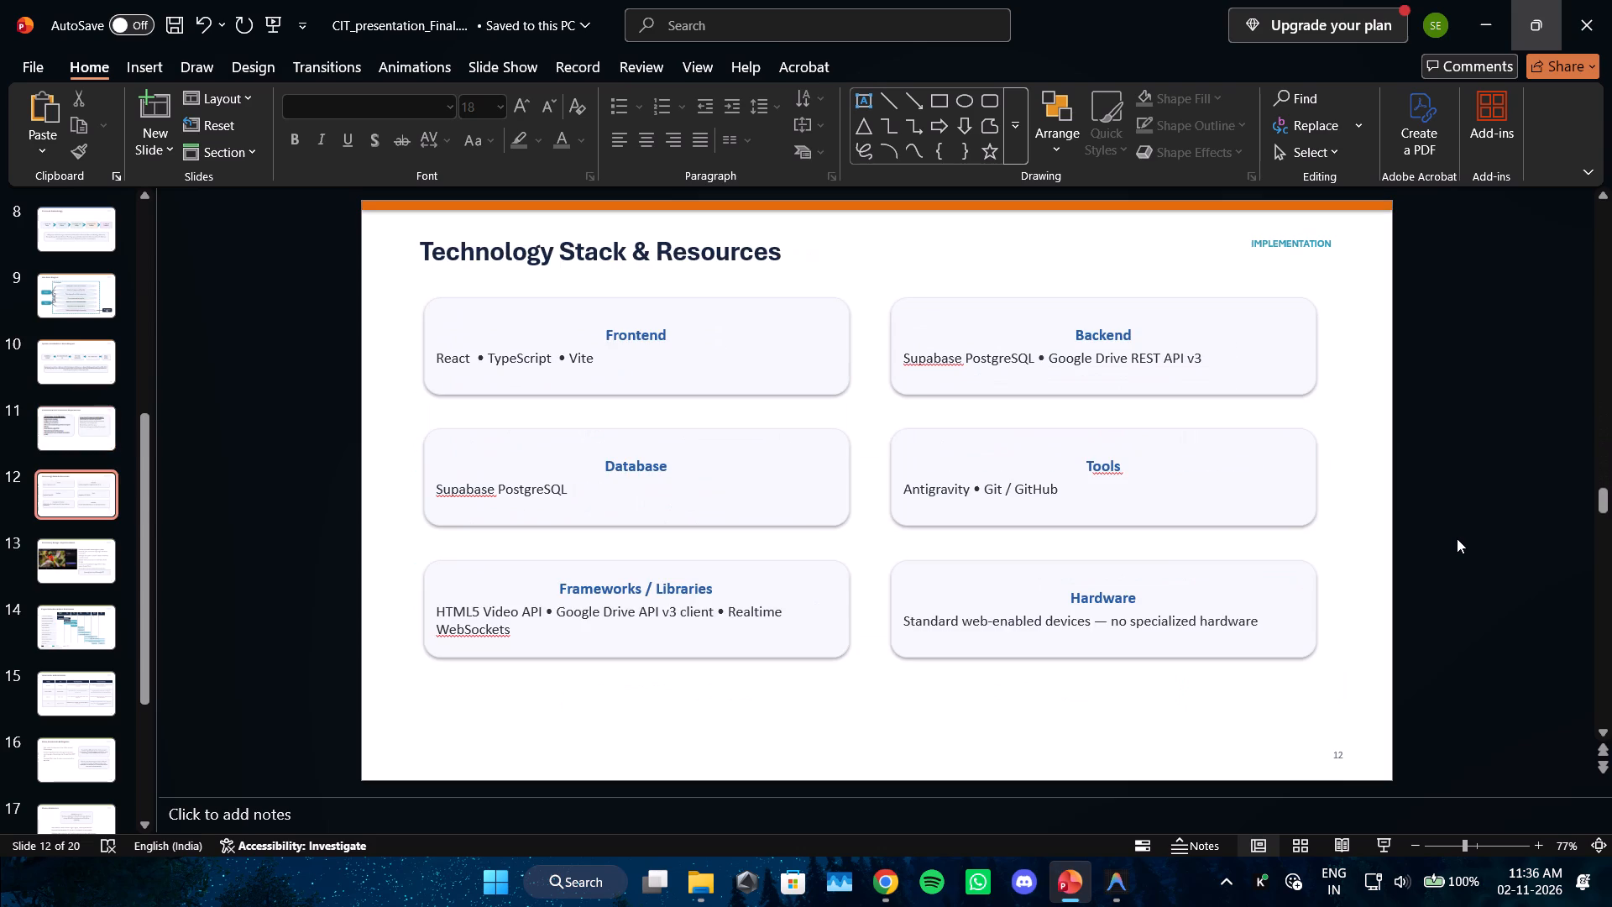
{"action": "key", "text": "Down"}
{"action": "key", "text": "Up"}
{"action": "key", "text": "Up"}
{"action": "key", "text": "Up"}
{"action": "key", "text": "Up"}
{"action": "key", "text": "Down"}
{"action": "key", "text": "Down"}
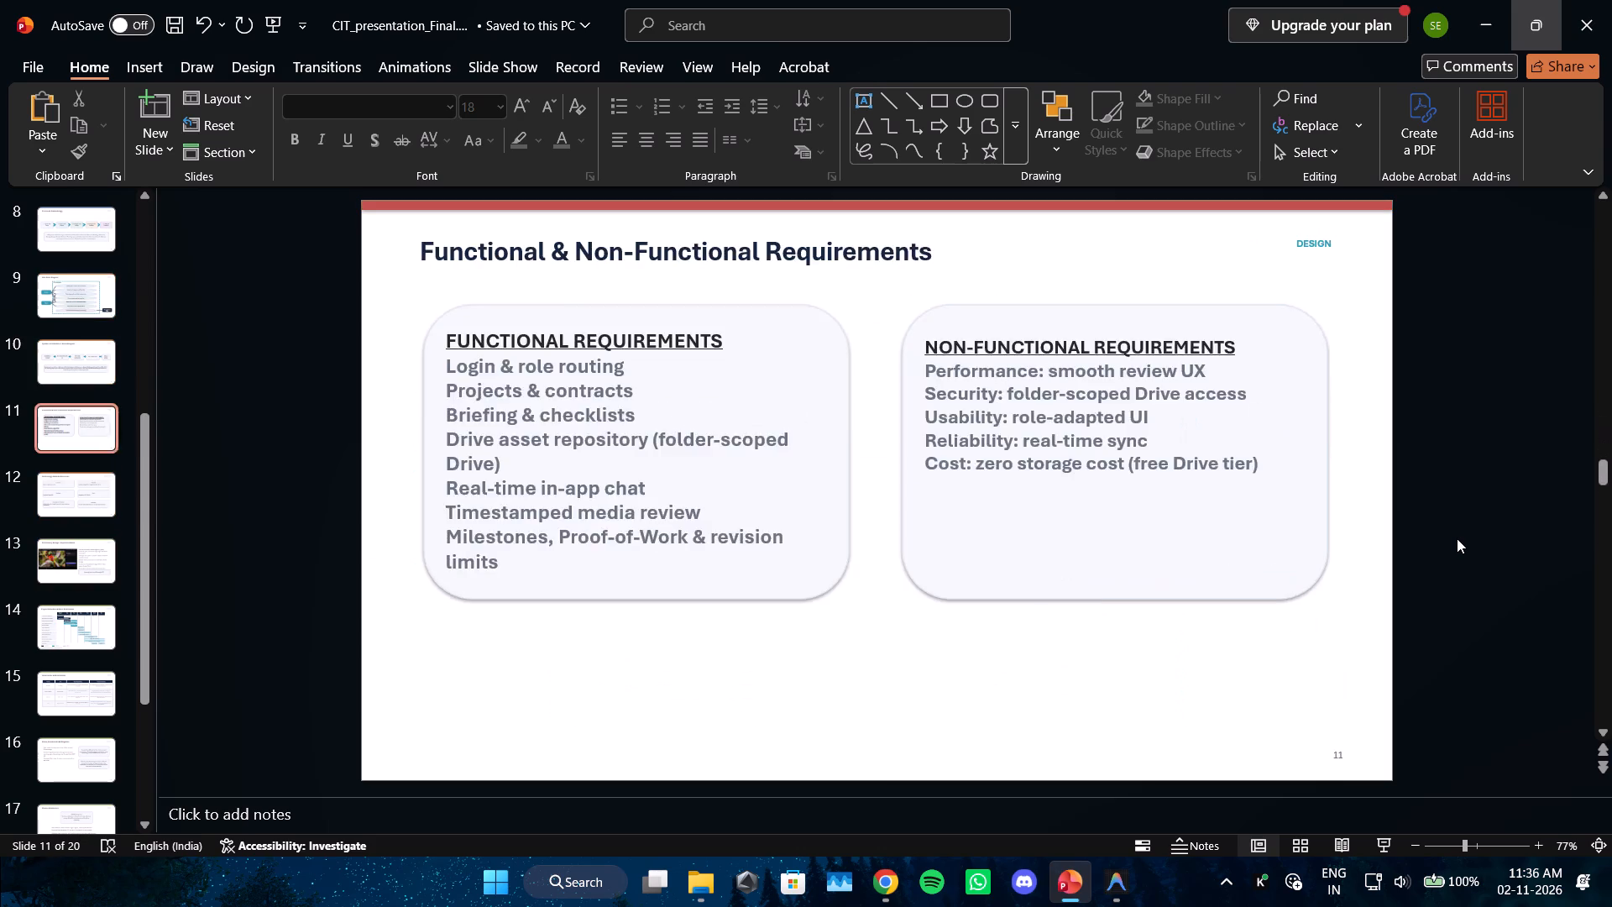
{"action": "key", "text": "Down"}
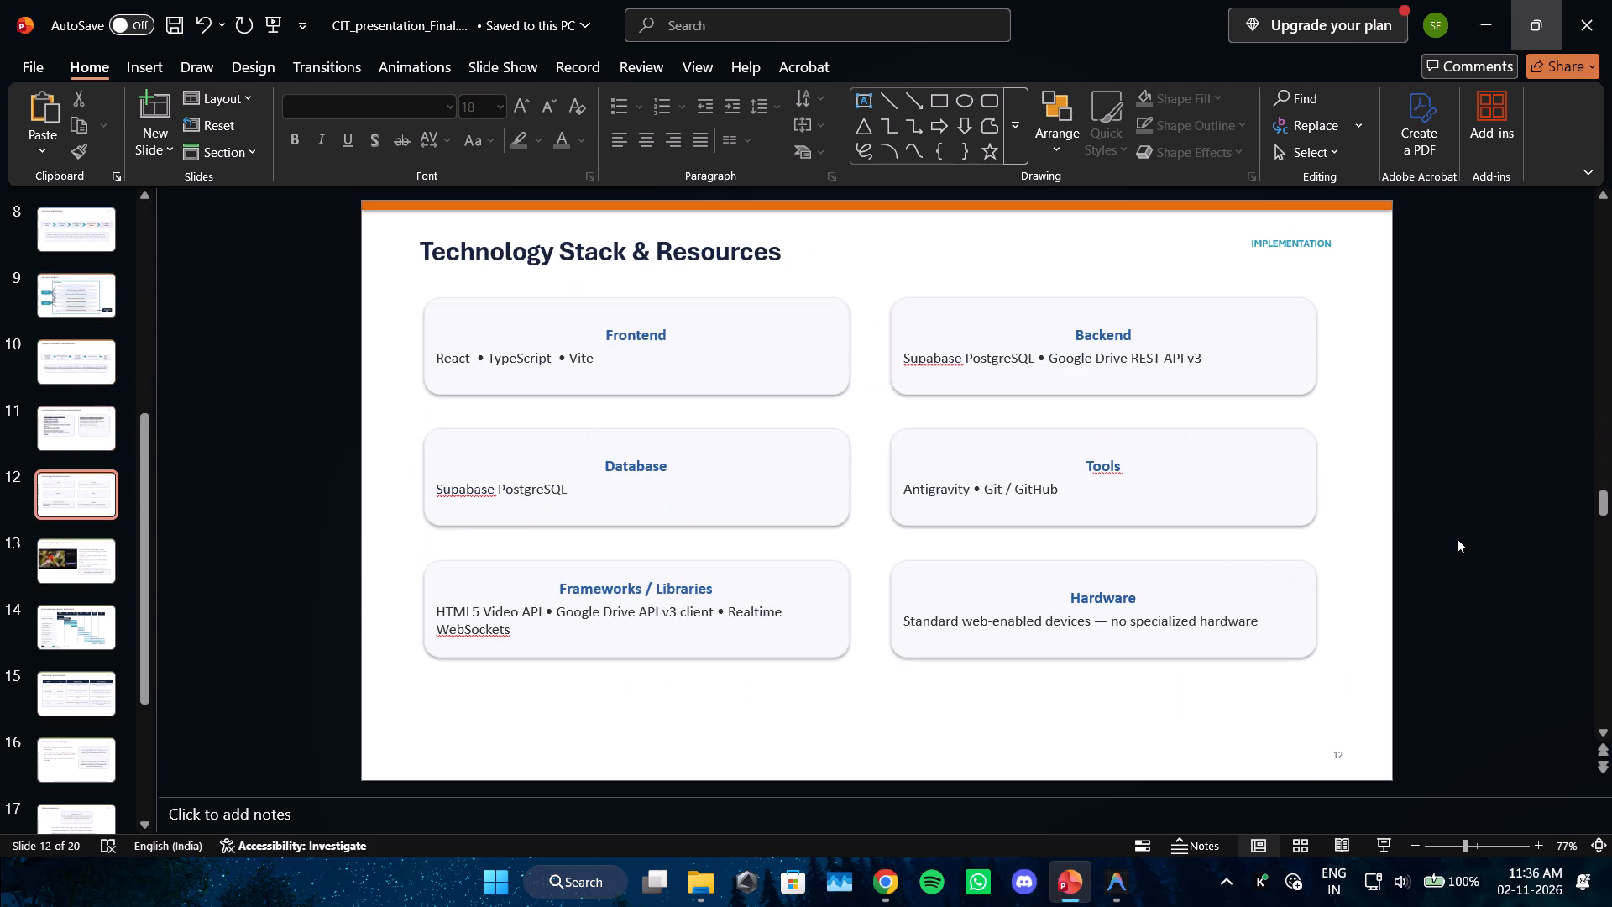
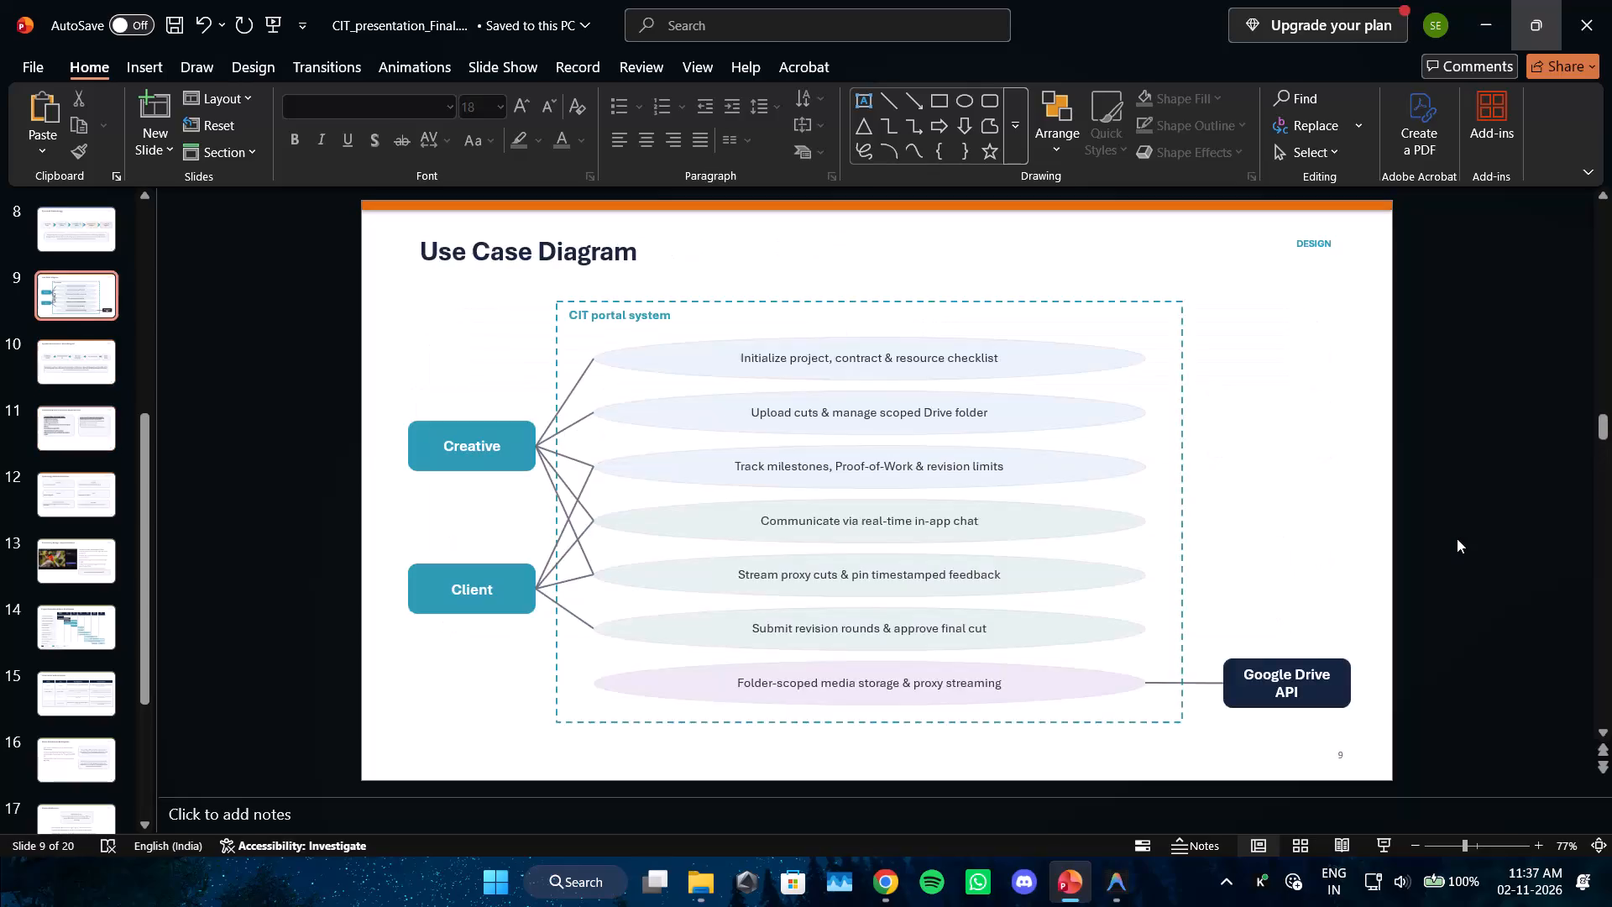
Go back to the Literature Survey / Existing Solutions slide and reread from there through Existing System vs Proposed System to Proposed Methodology.
{"action": "key", "text": "Up"}
{"action": "key", "text": "Up"}
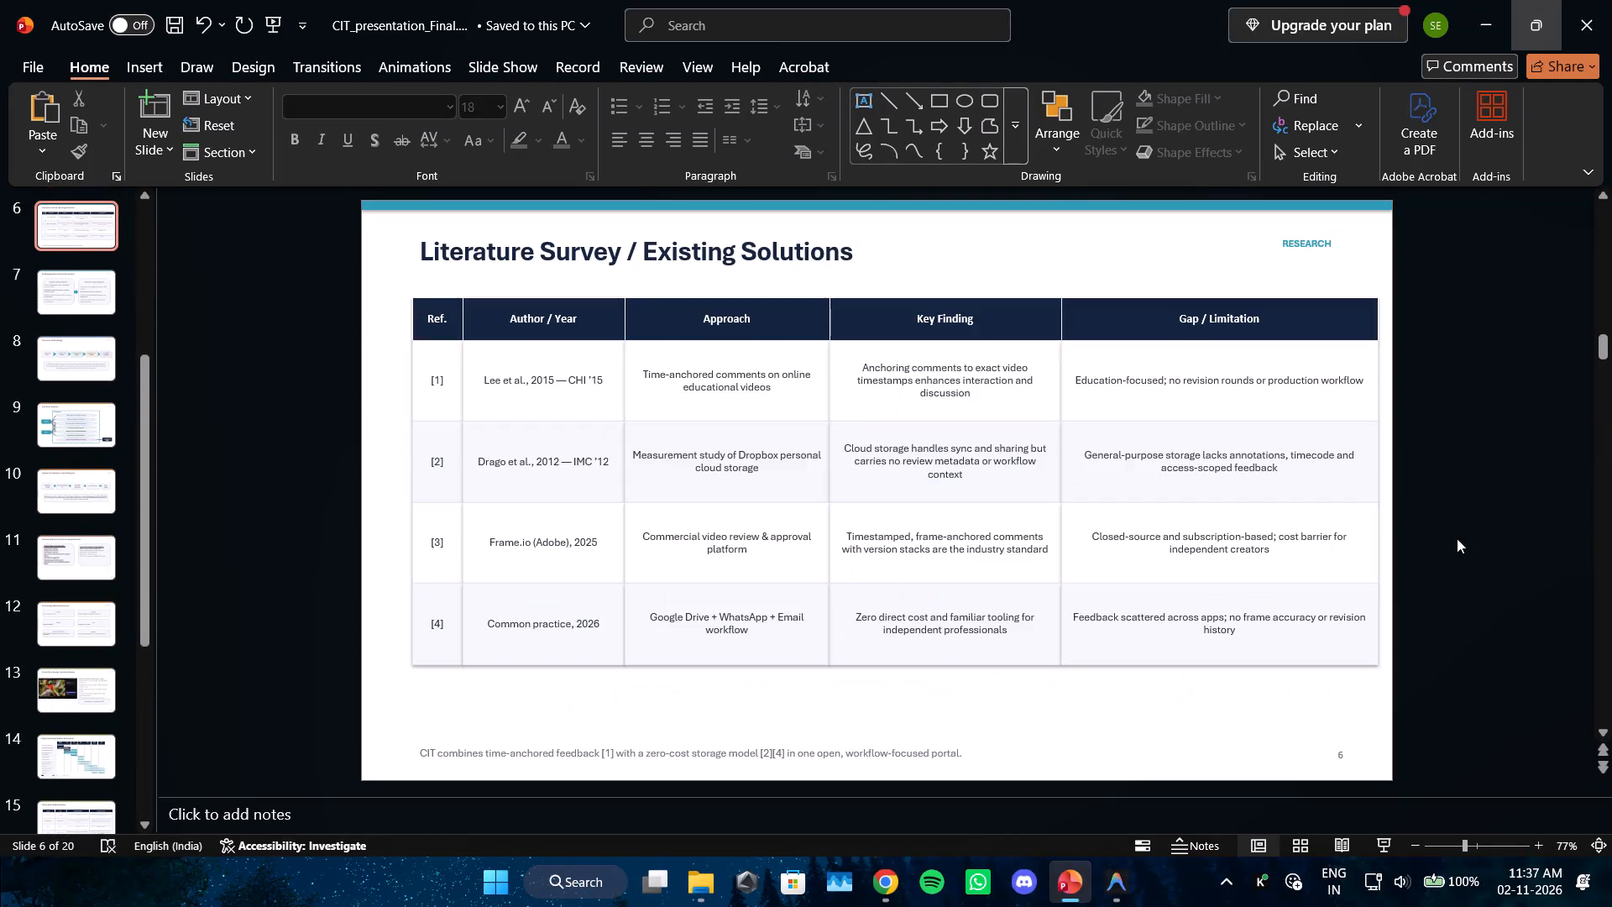
{"action": "key", "text": "Up"}
{"action": "key", "text": "Down"}
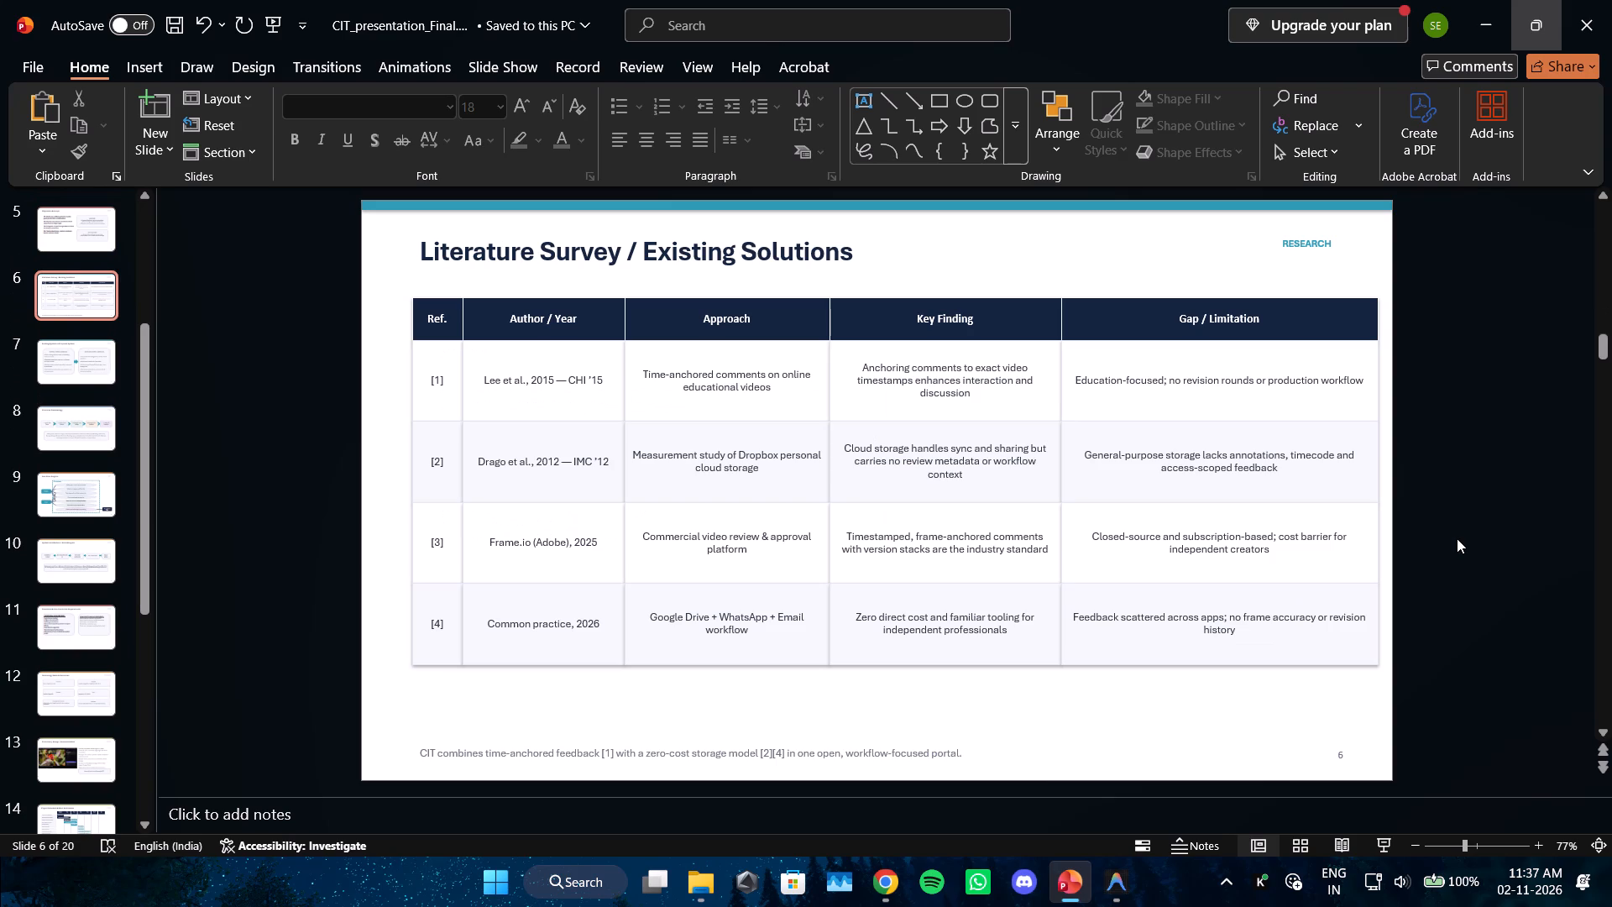
{"action": "key", "text": "Down"}
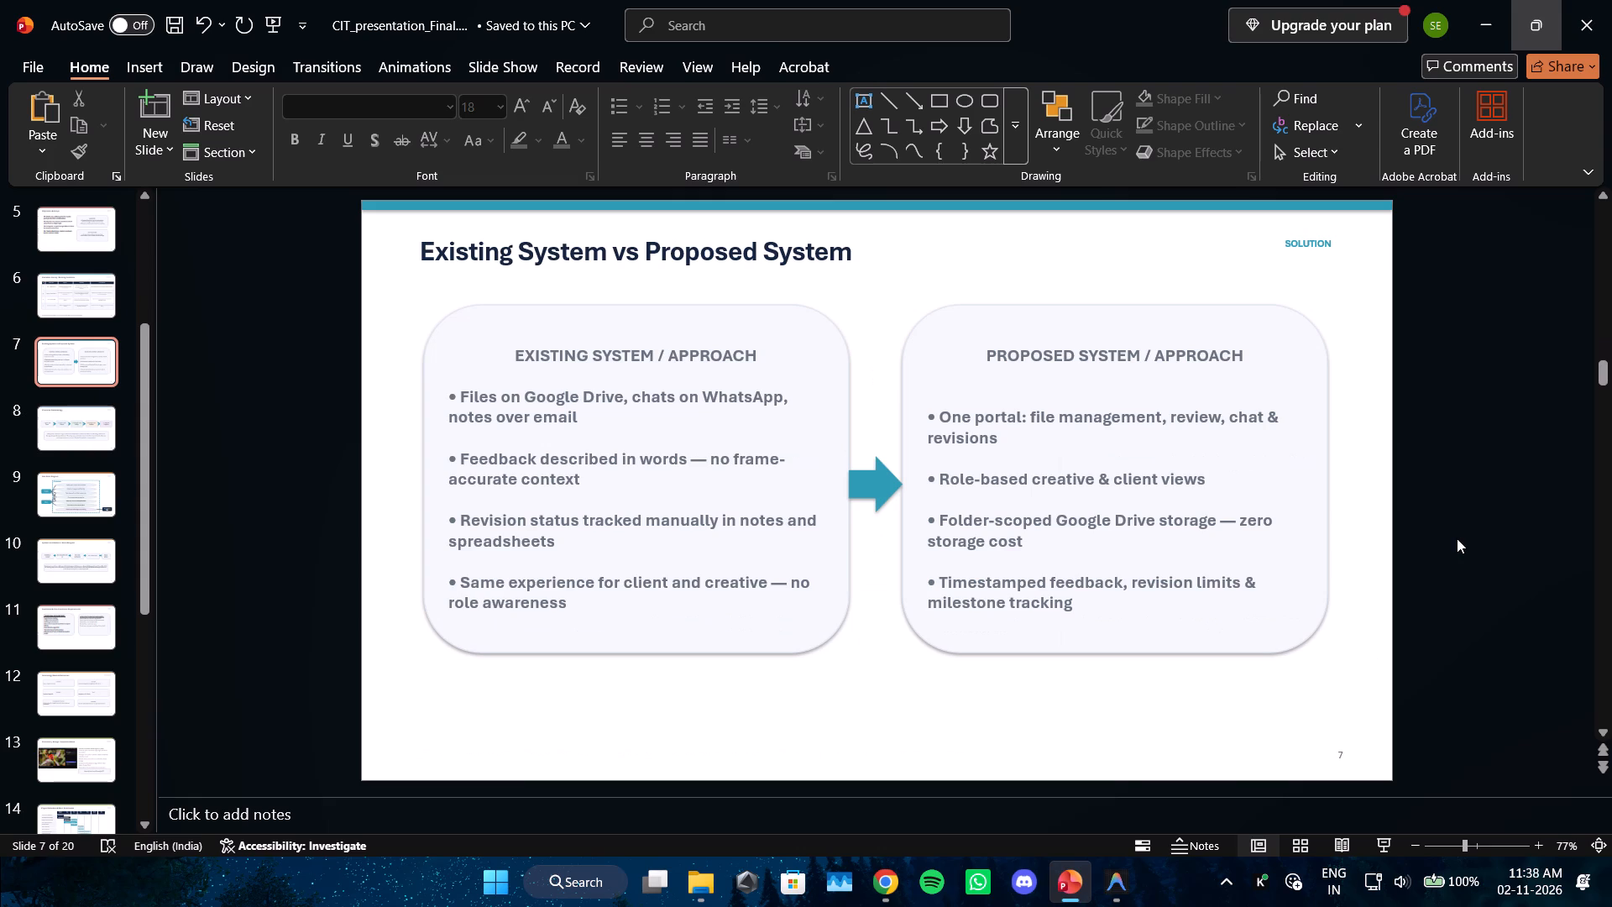
{"action": "key", "text": "Down"}
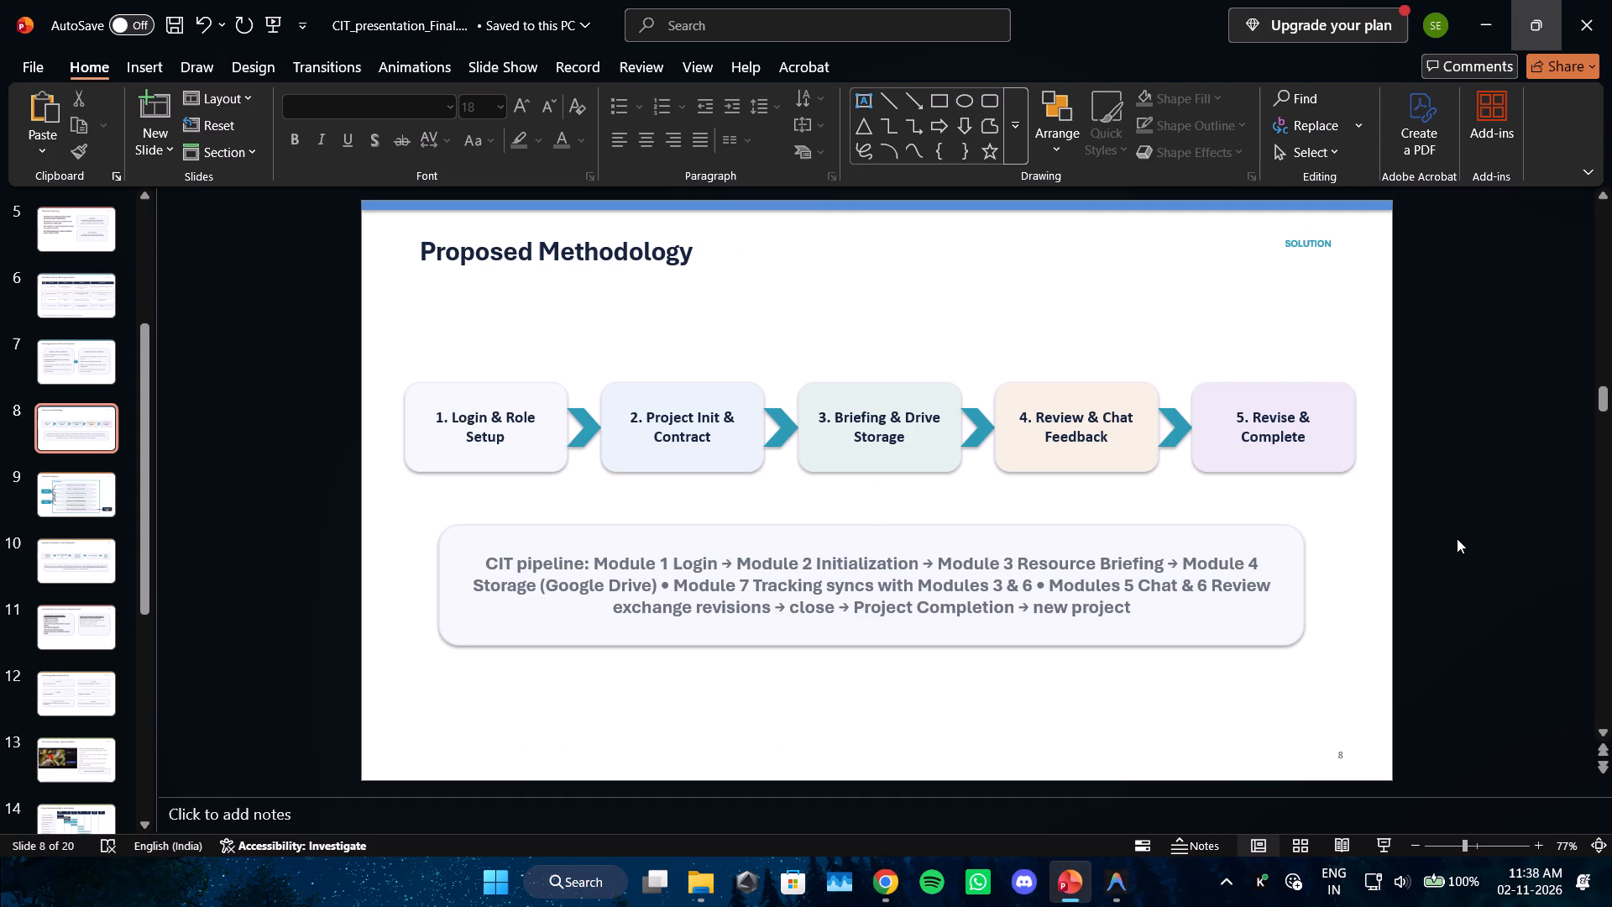
Skim the slides after Proposed Methodology, including Team Roles & Contribution and Phase-I Outcomes, ending on the Conclusion slide.
{"action": "key", "text": "Down"}
{"action": "key", "text": "Down"}
{"action": "key", "text": "Down"}
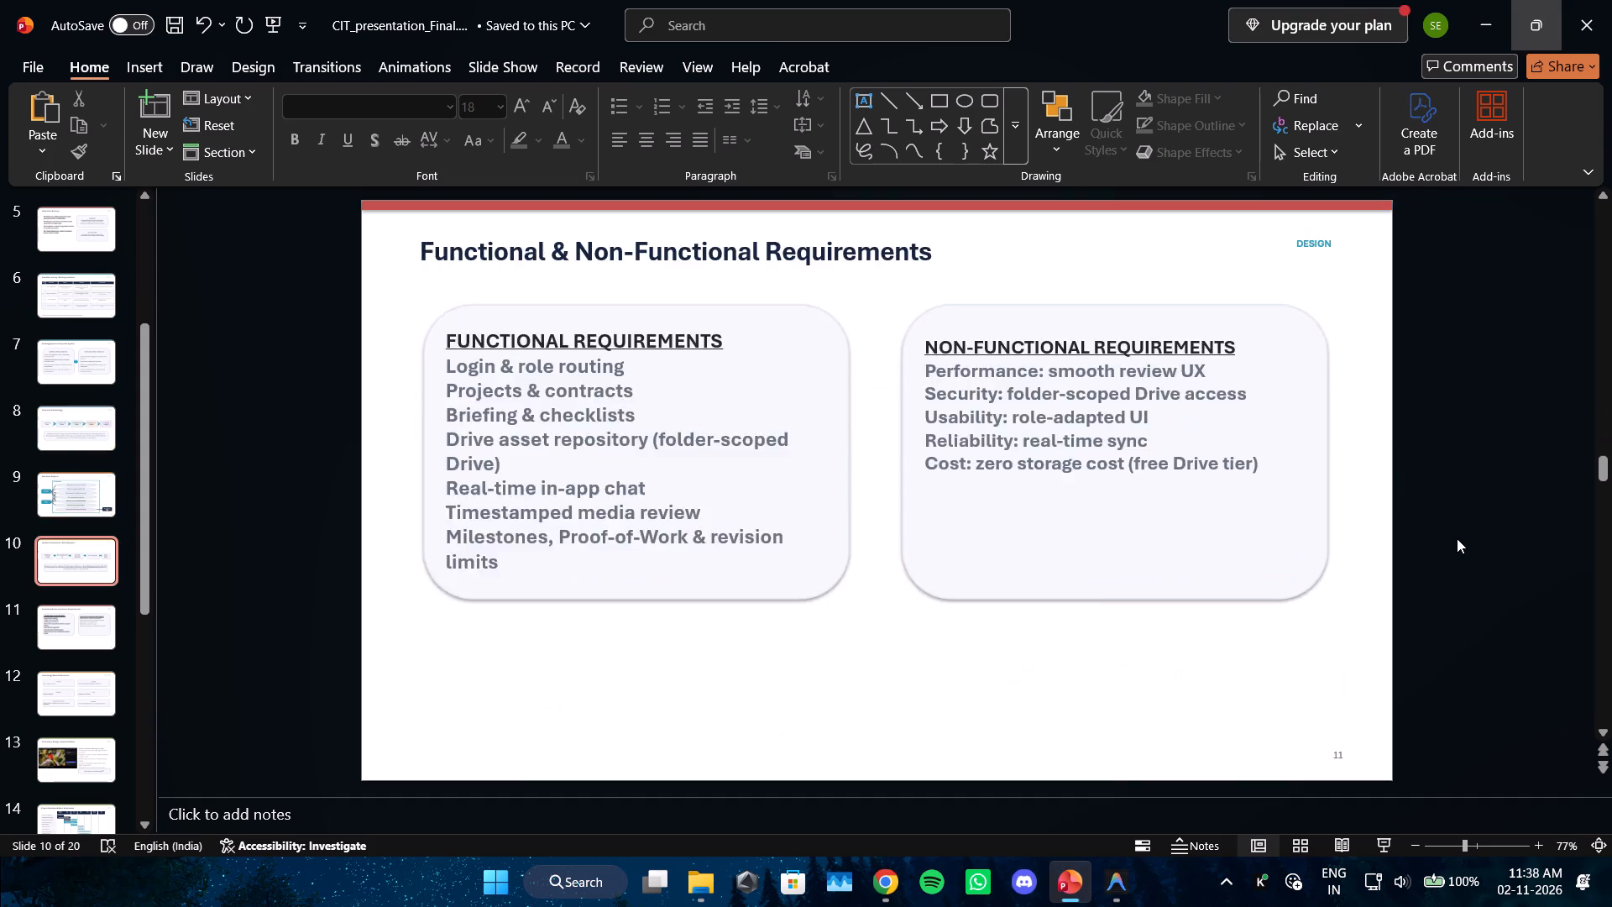
{"action": "key", "text": "Down"}
{"action": "key", "text": "Down"}
{"action": "key", "text": "Down"}
{"action": "key", "text": "Down"}
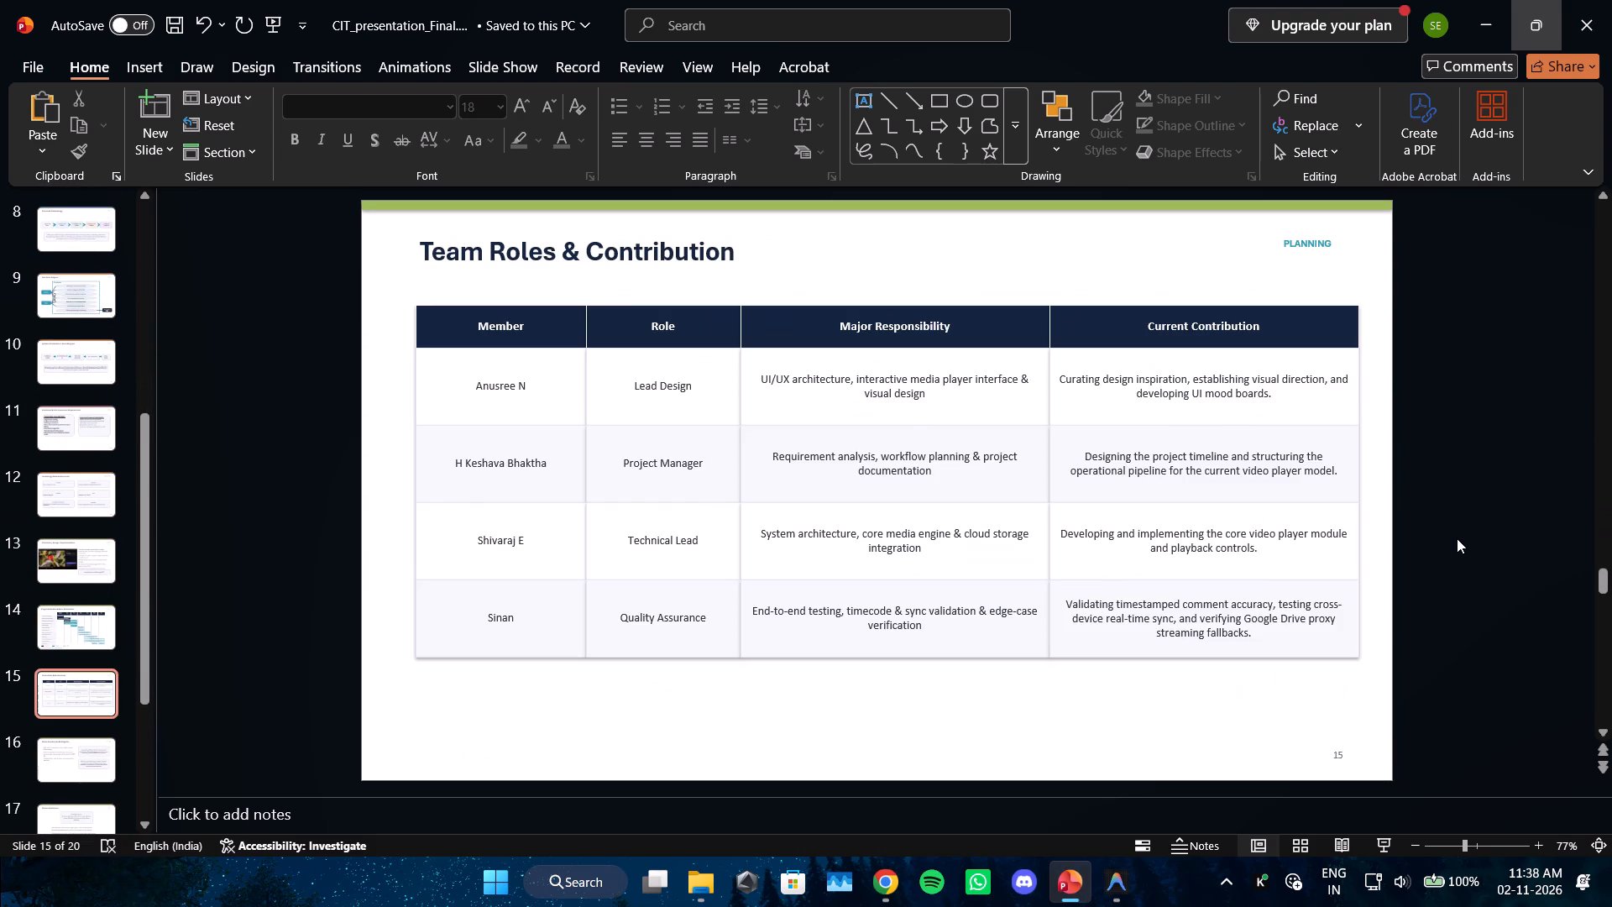
{"action": "key", "text": "Down"}
{"action": "key", "text": "Down"}
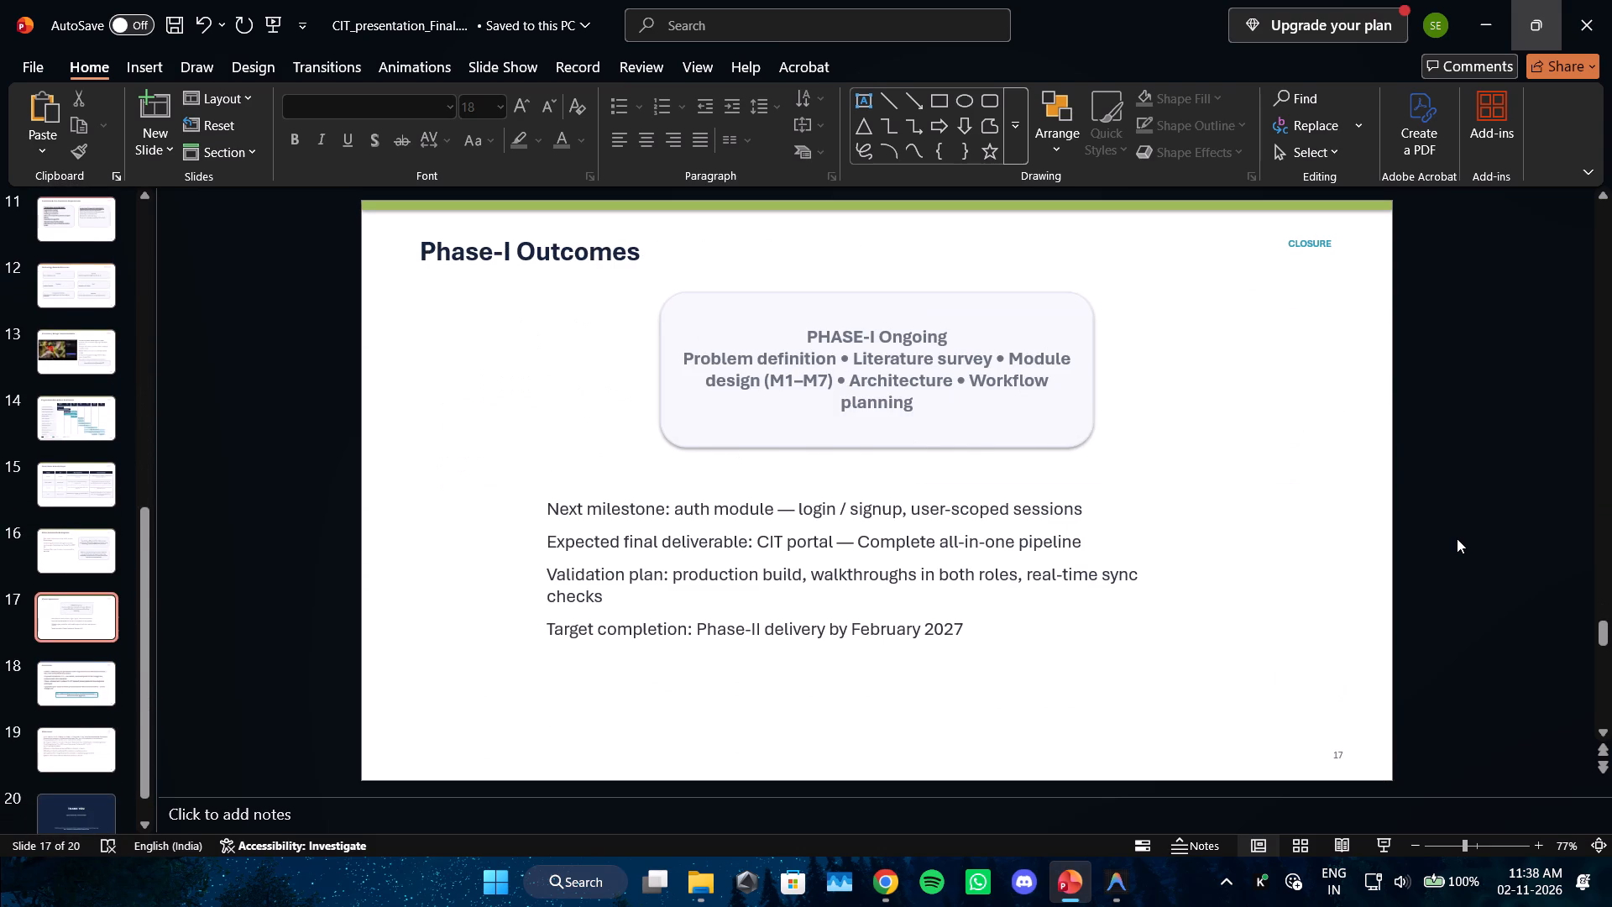
{"action": "key", "text": "Down"}
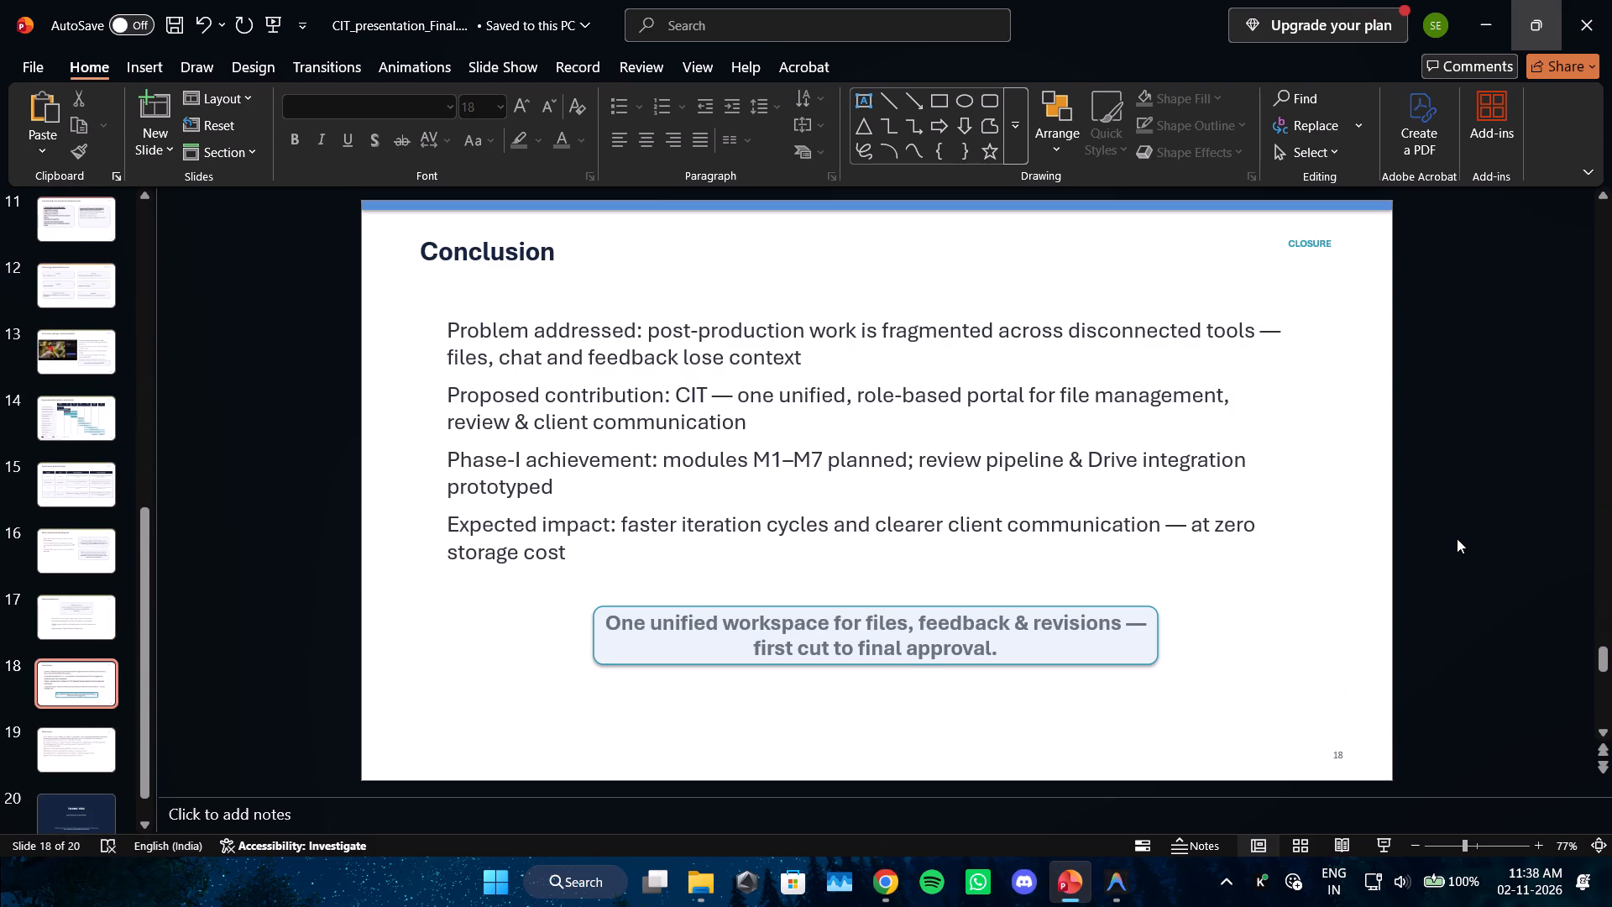
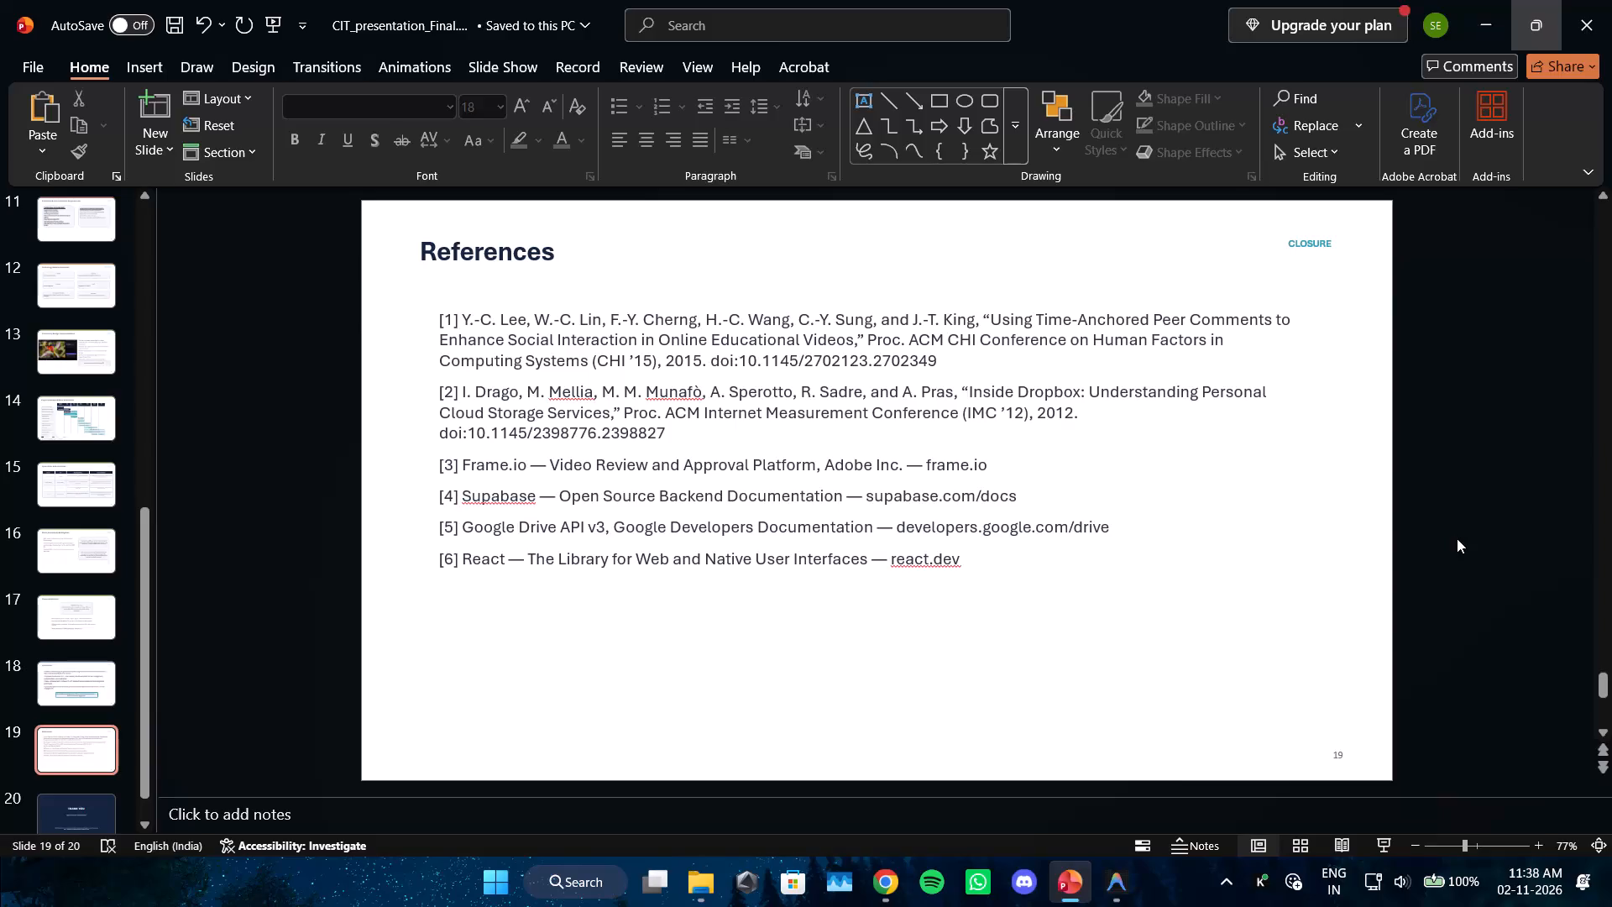
Review the closing slides, checking Thank You, References and Conclusion, and end back on the Phase-I Outcomes slide.
{"action": "key", "text": "Down"}
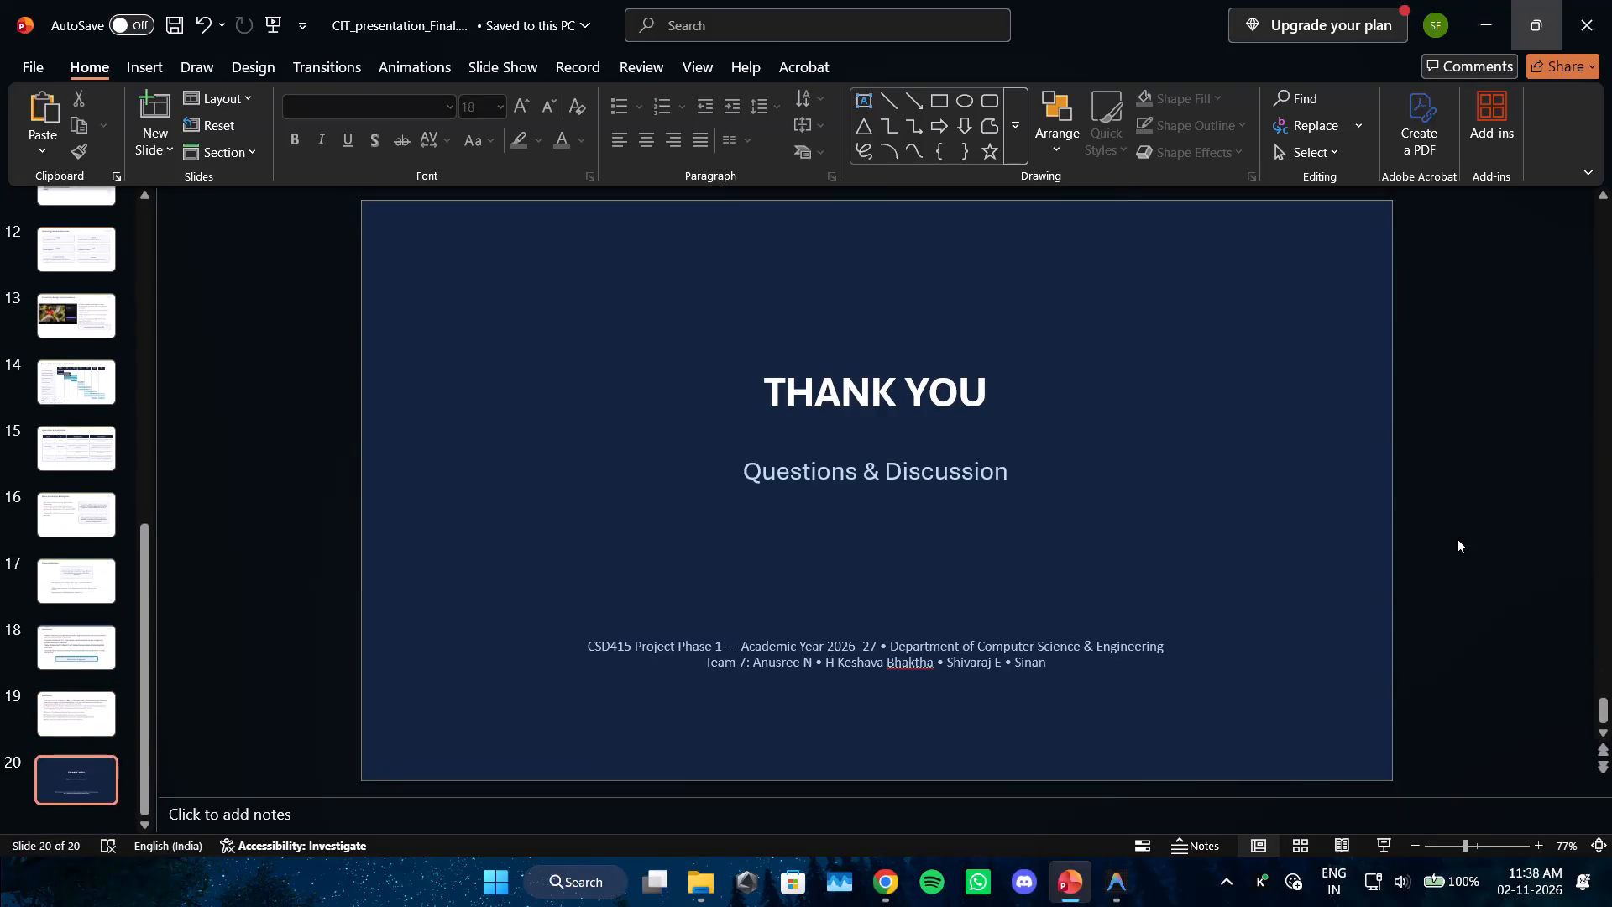
{"action": "key", "text": "Up"}
{"action": "key", "text": "Up"}
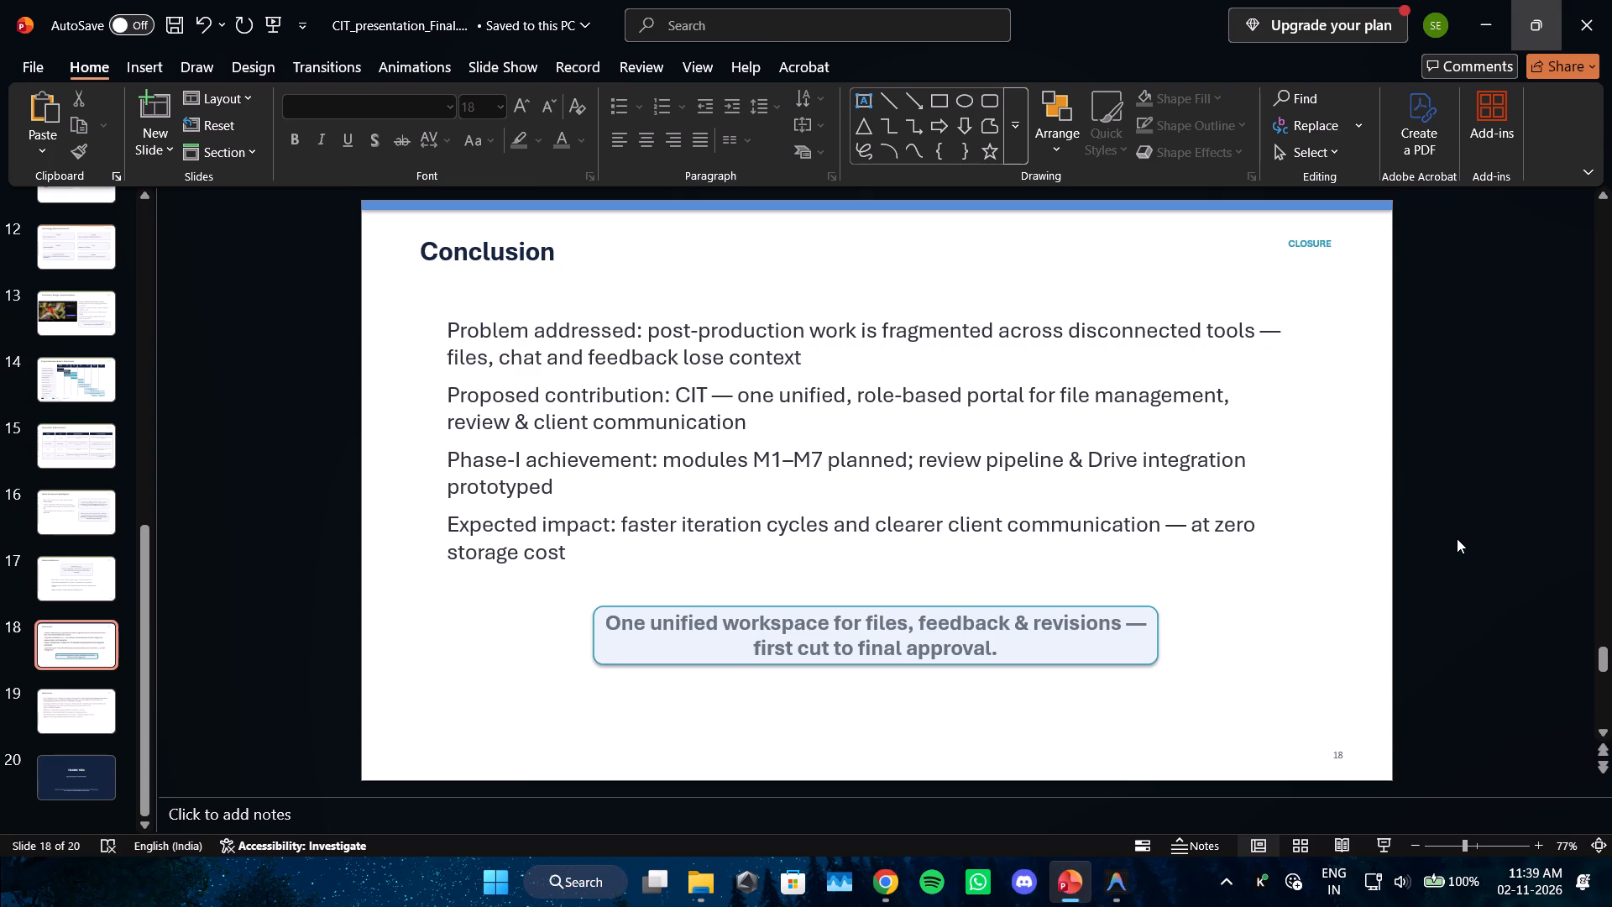
{"action": "key", "text": "Down"}
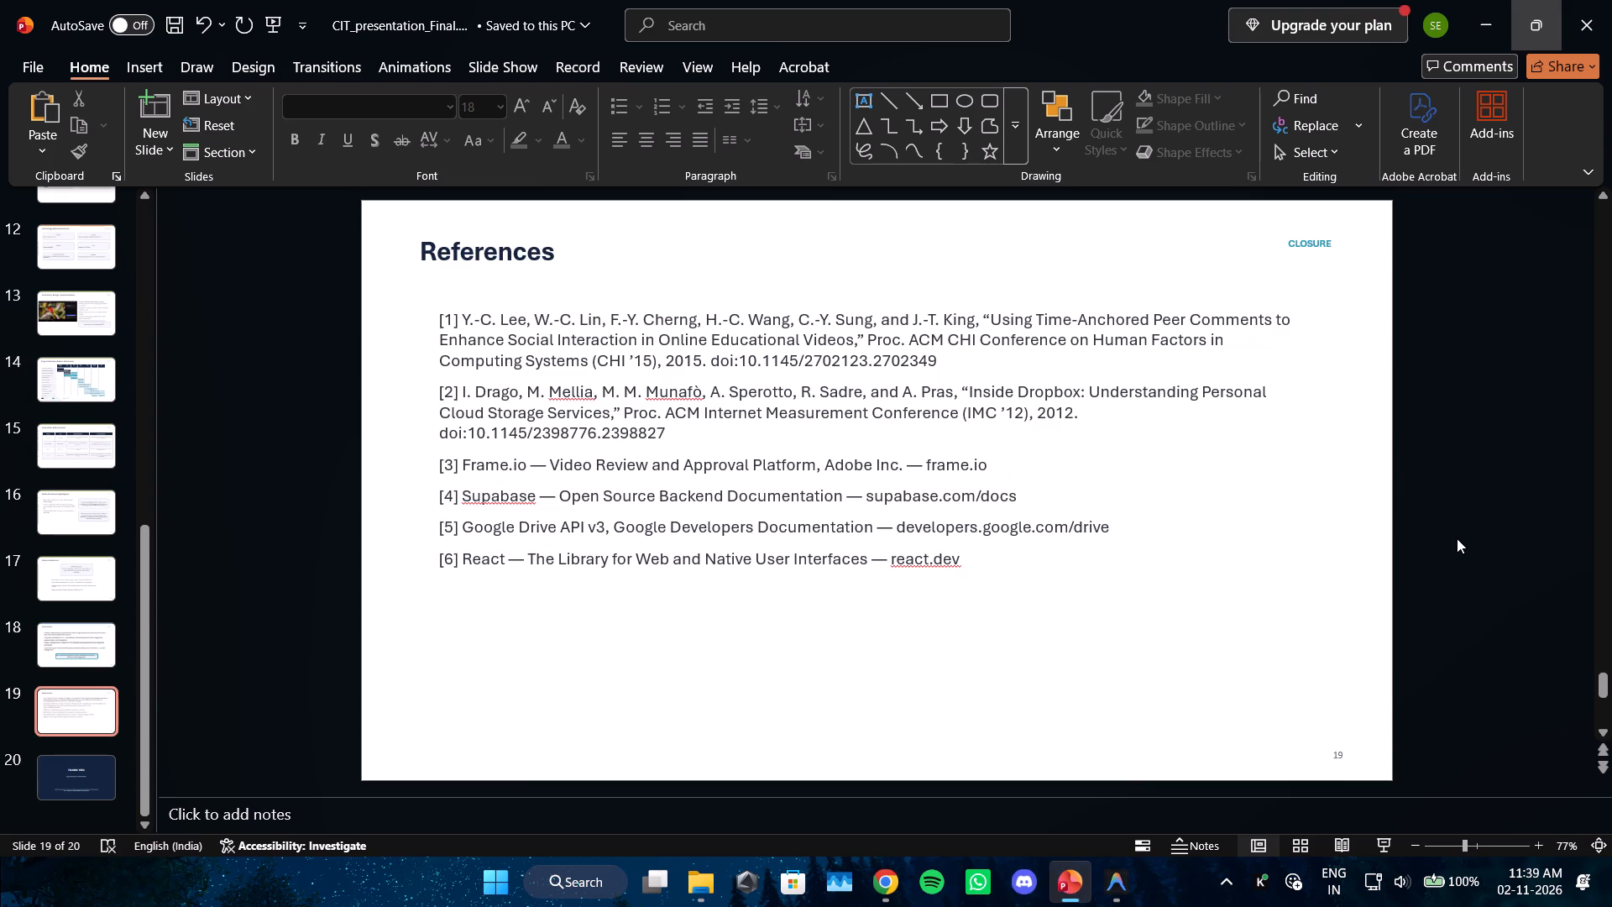
{"action": "key", "text": "Up"}
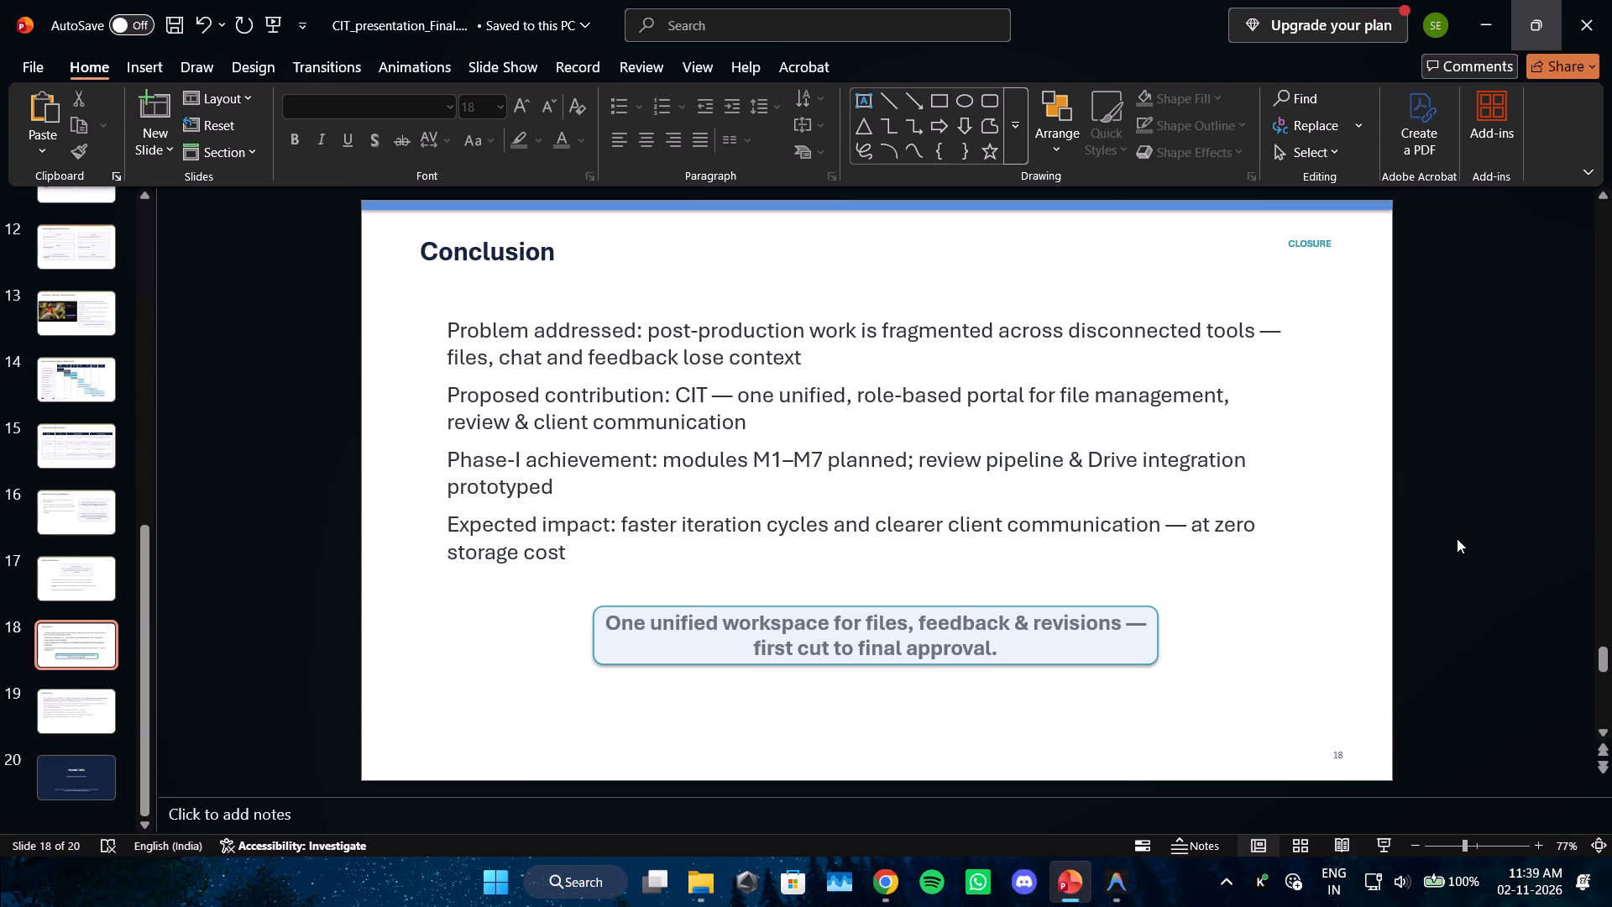
{"action": "key", "text": "Up"}
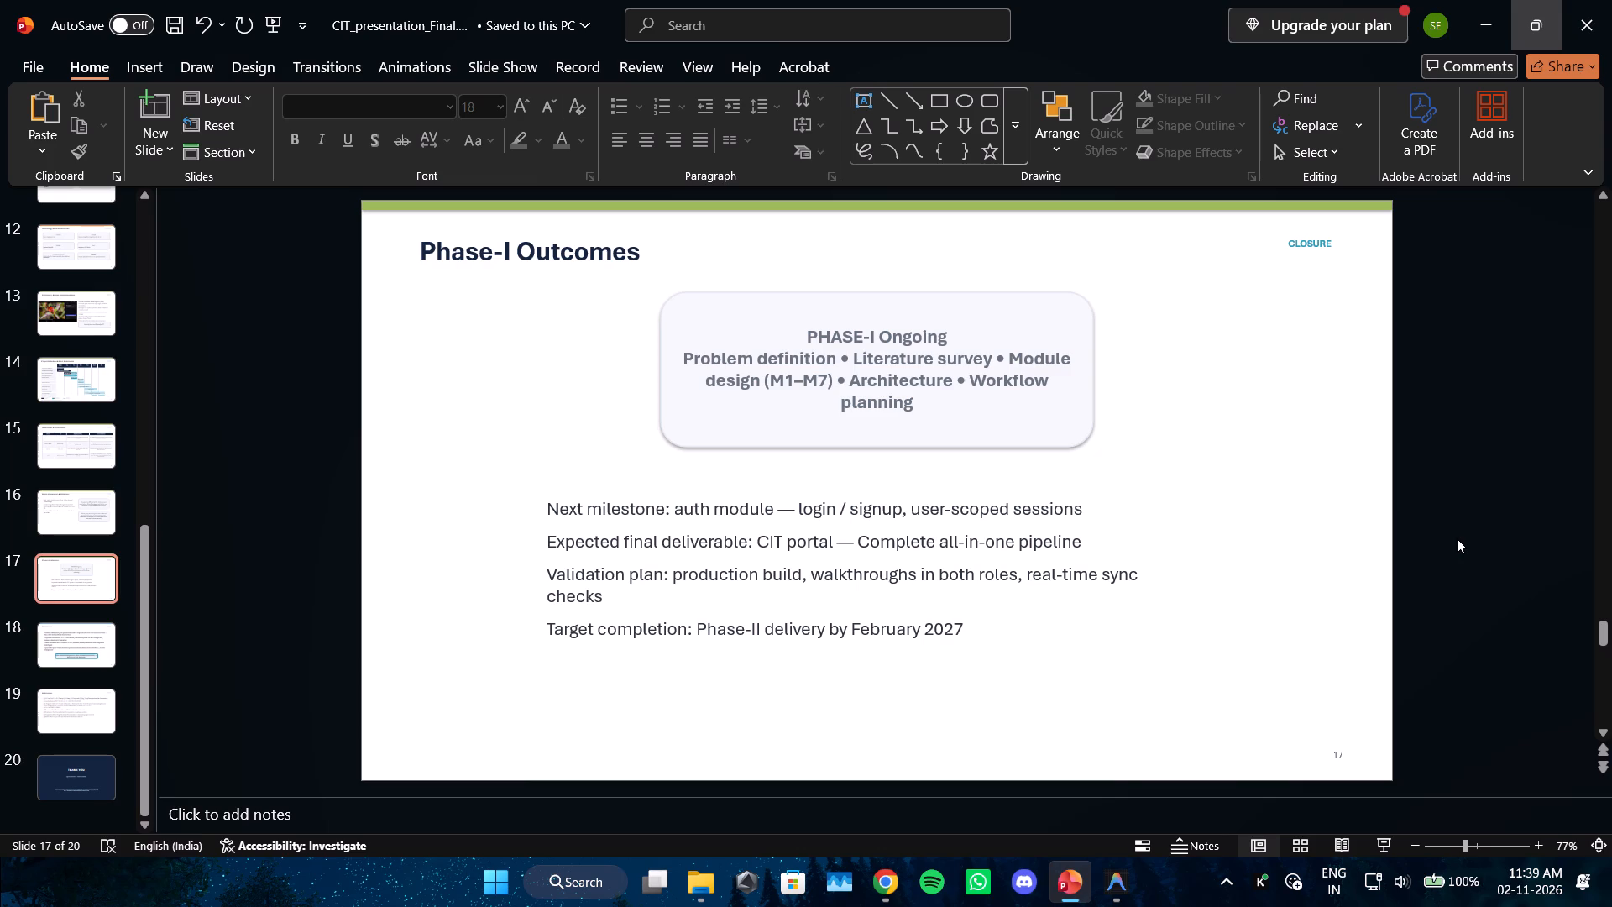
{"action": "key", "text": "Down"}
{"action": "key", "text": "Up"}
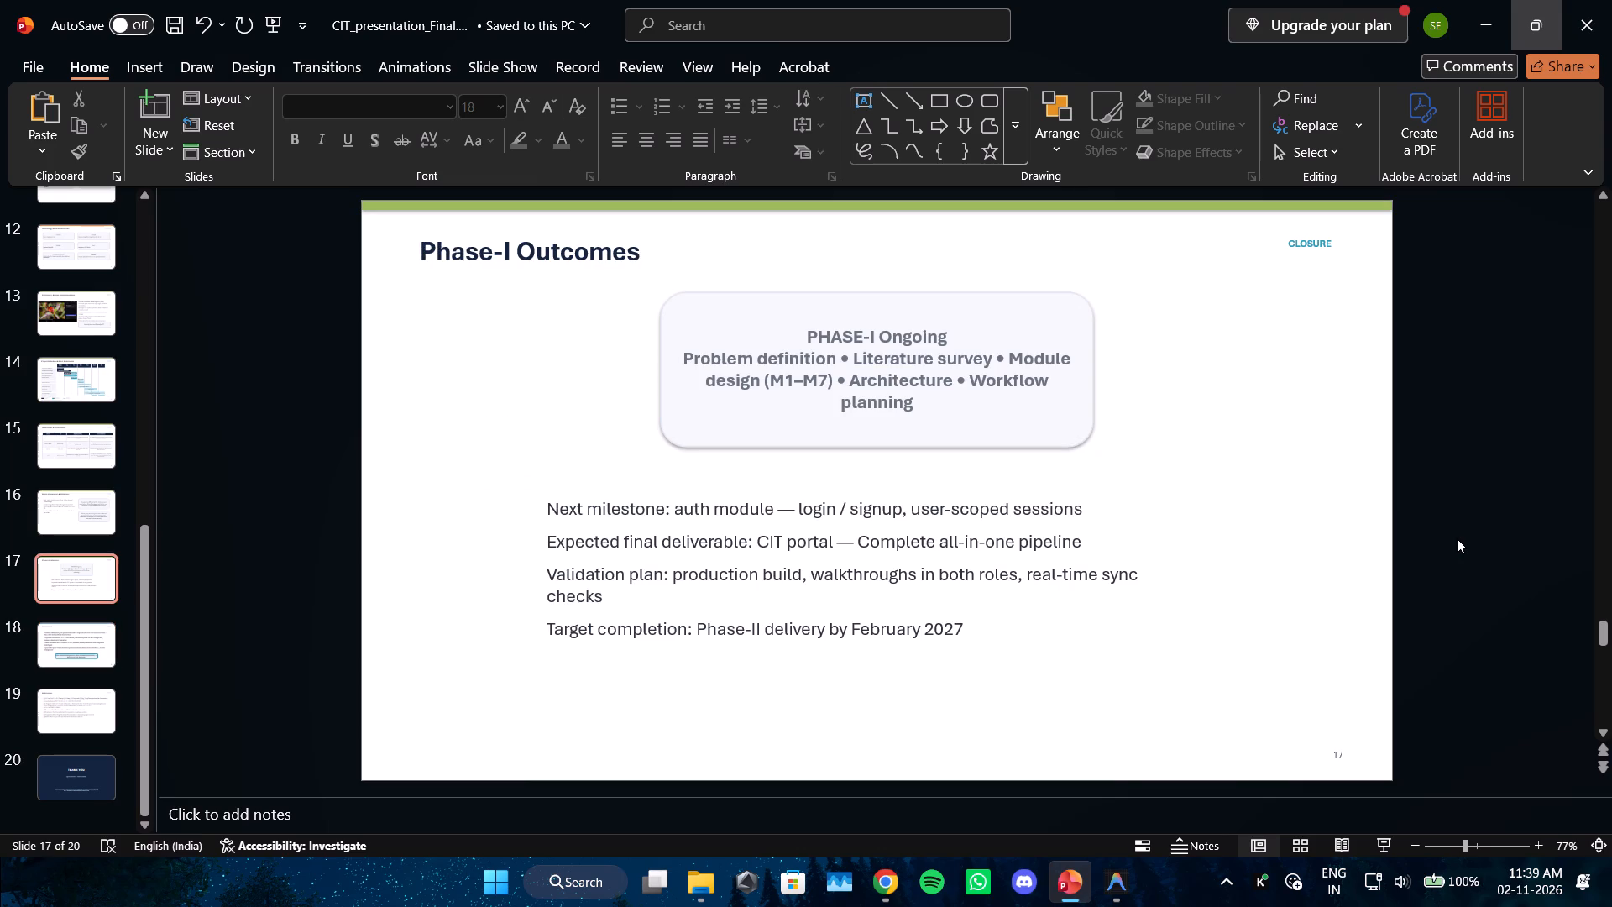
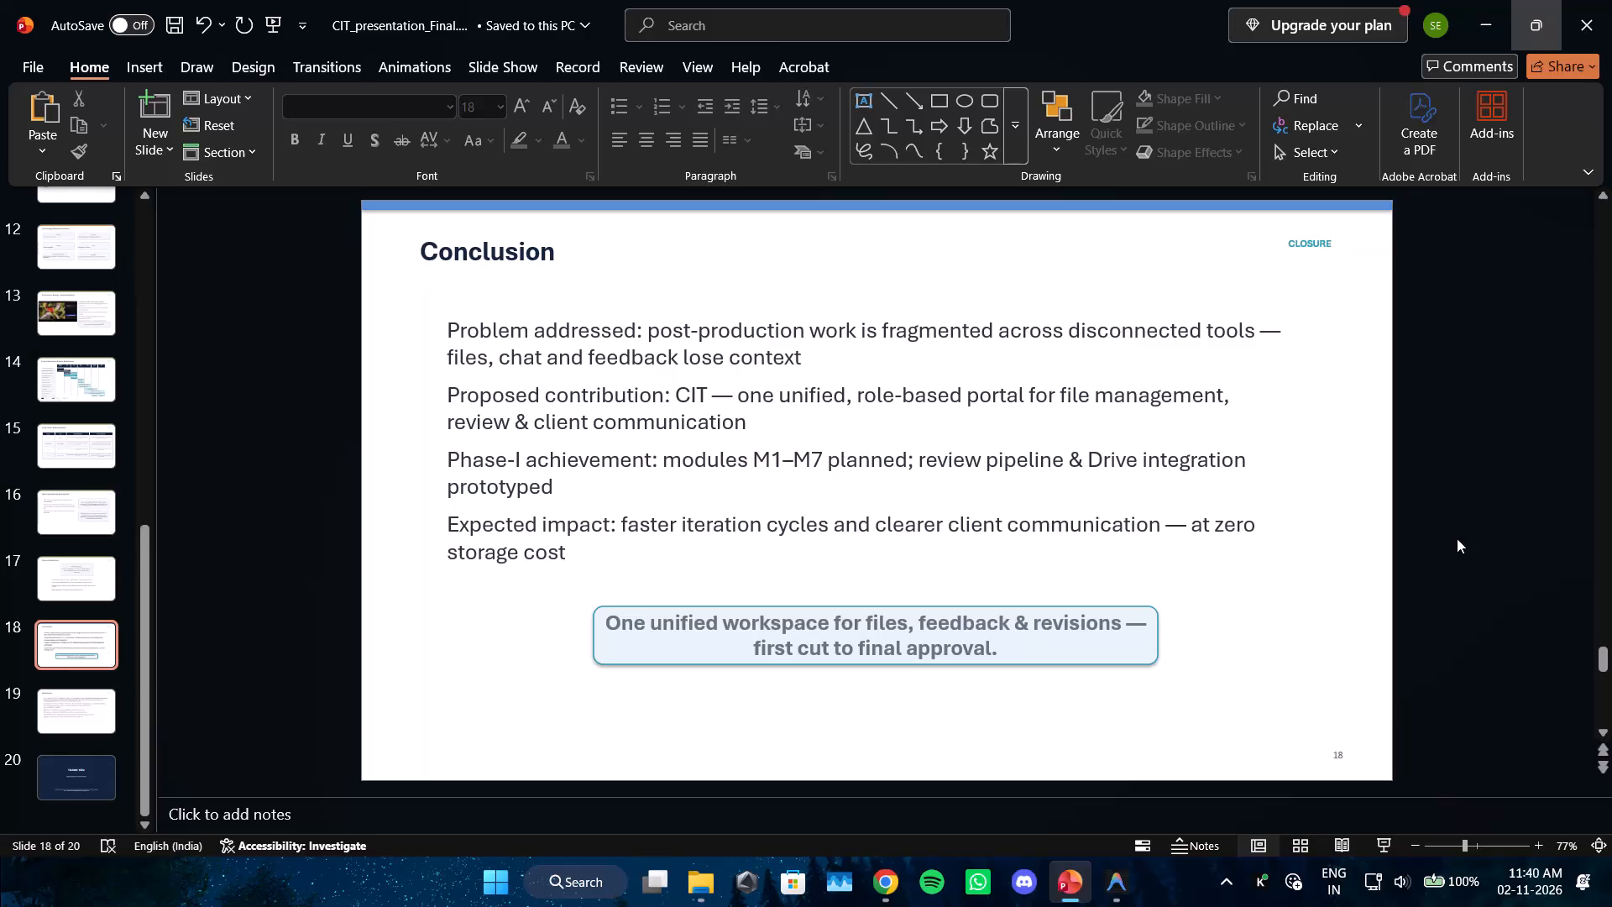
Review the closing slides, from Conclusion, References and Thank You back to Risks, Constraints & Mitigation, ending on Conclusion.
{"action": "key", "text": "Down"}
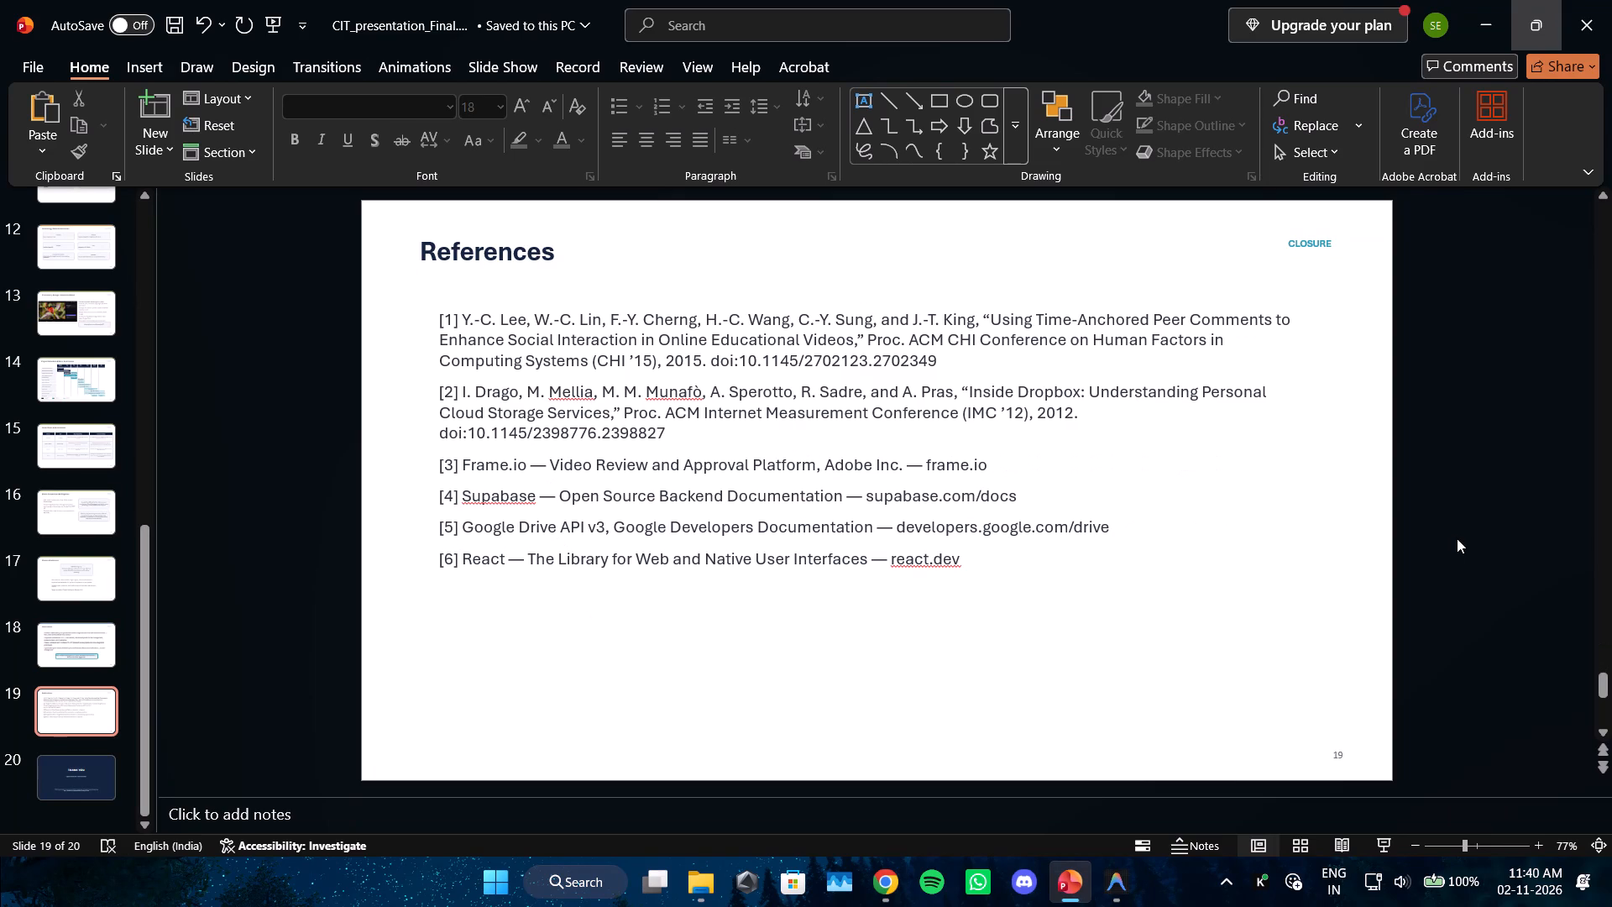
{"action": "key", "text": "Down"}
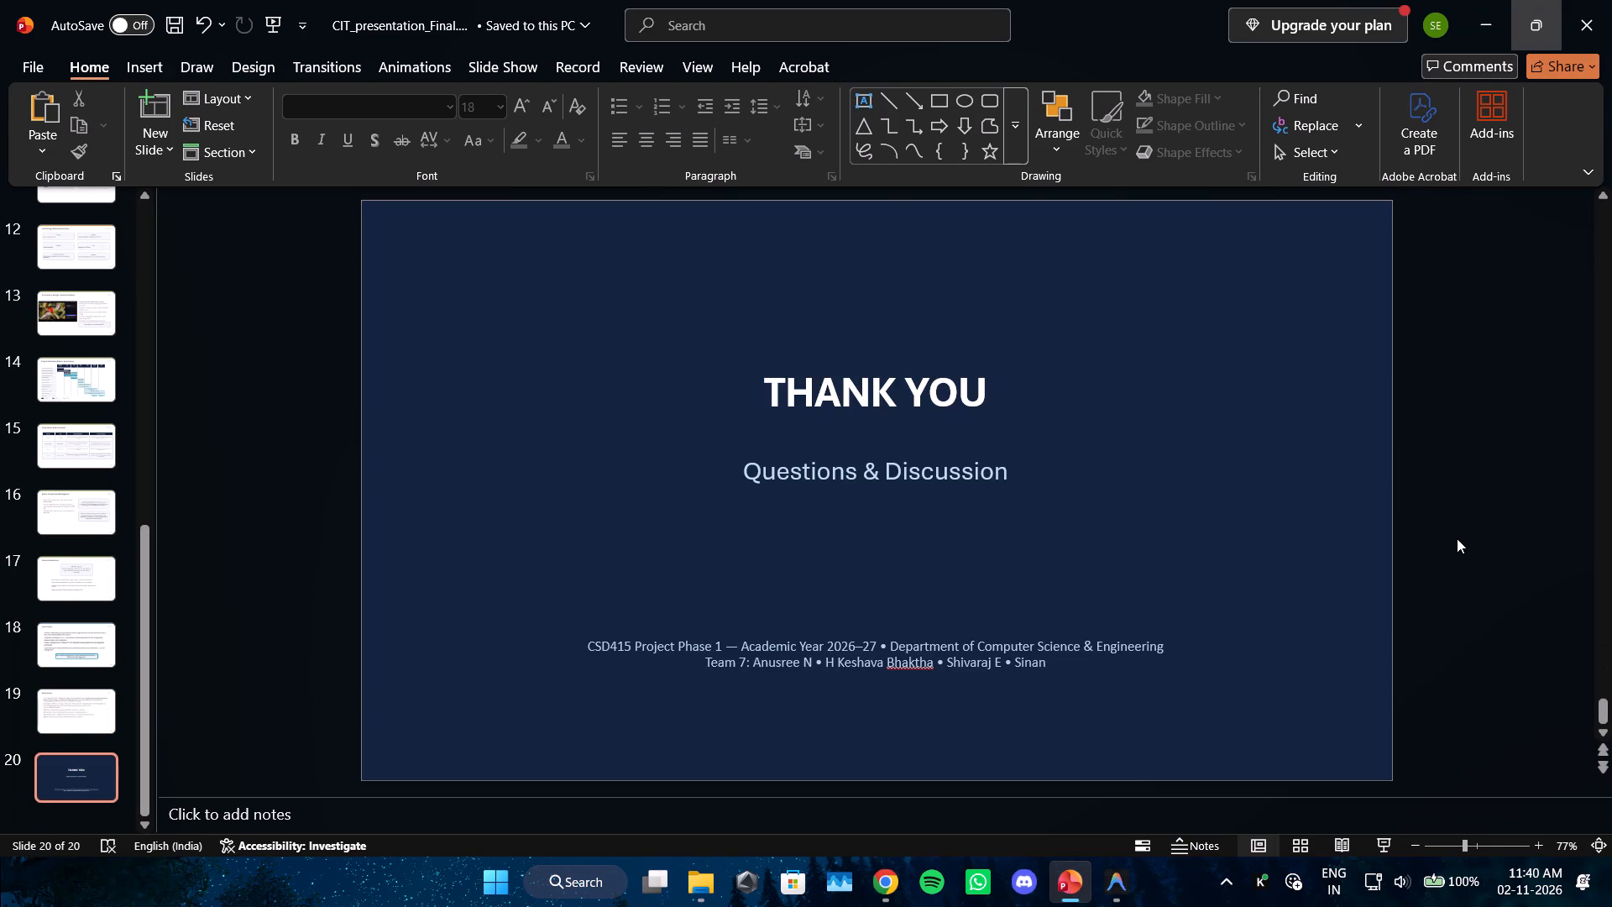
{"action": "key", "text": "Up"}
{"action": "key", "text": "Up"}
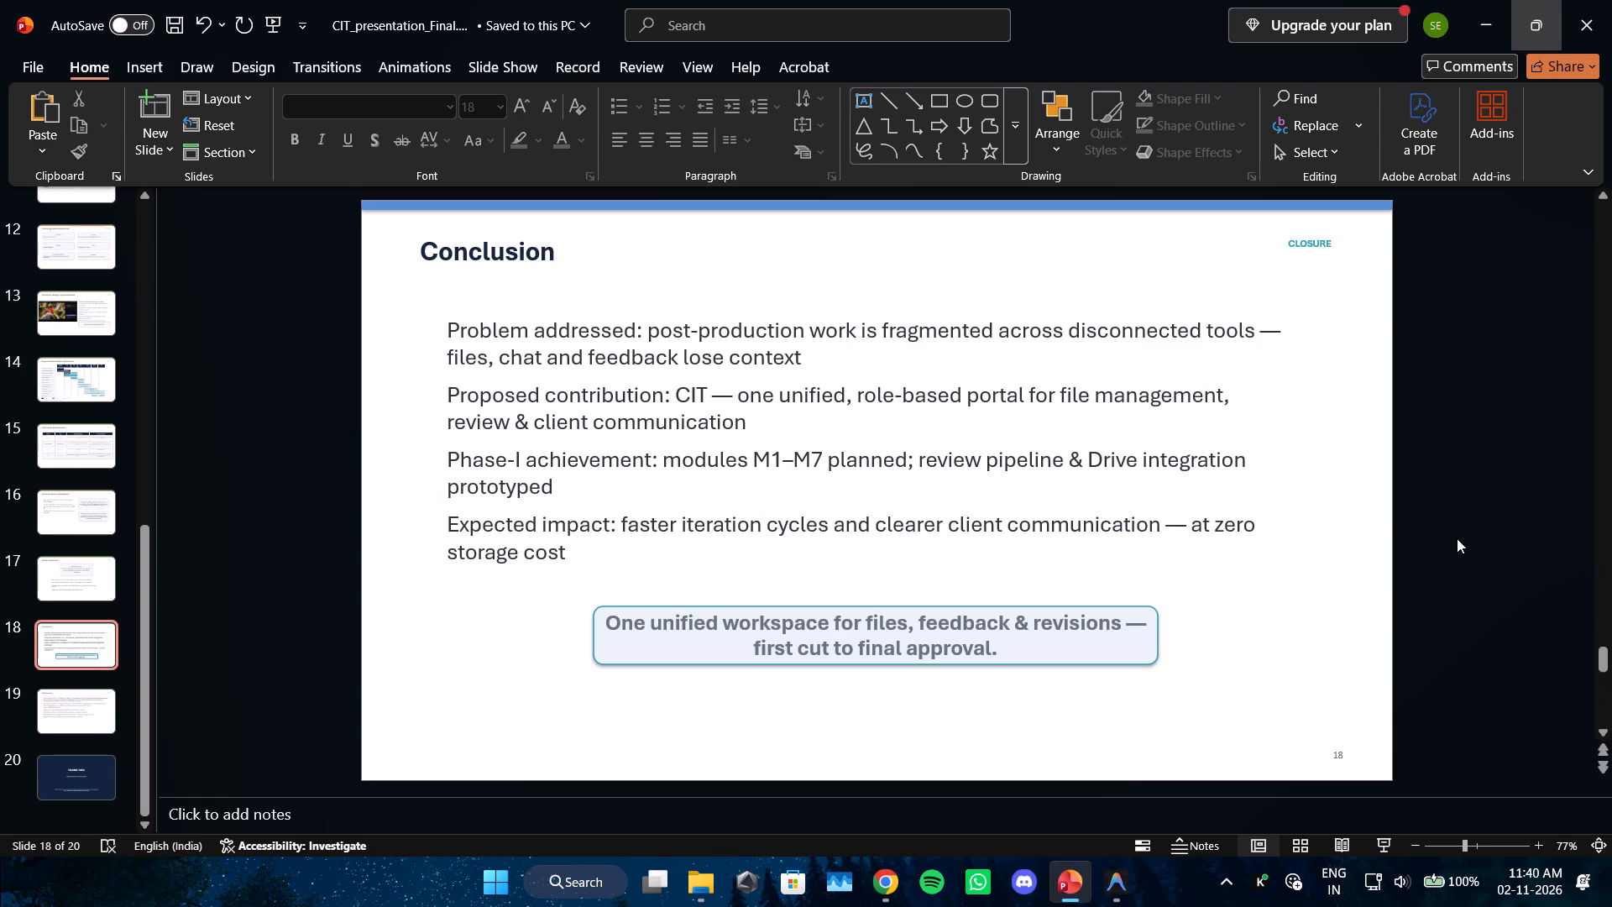
{"action": "key", "text": "Down"}
{"action": "key", "text": "Up"}
{"action": "key", "text": "Up"}
{"action": "key", "text": "Up"}
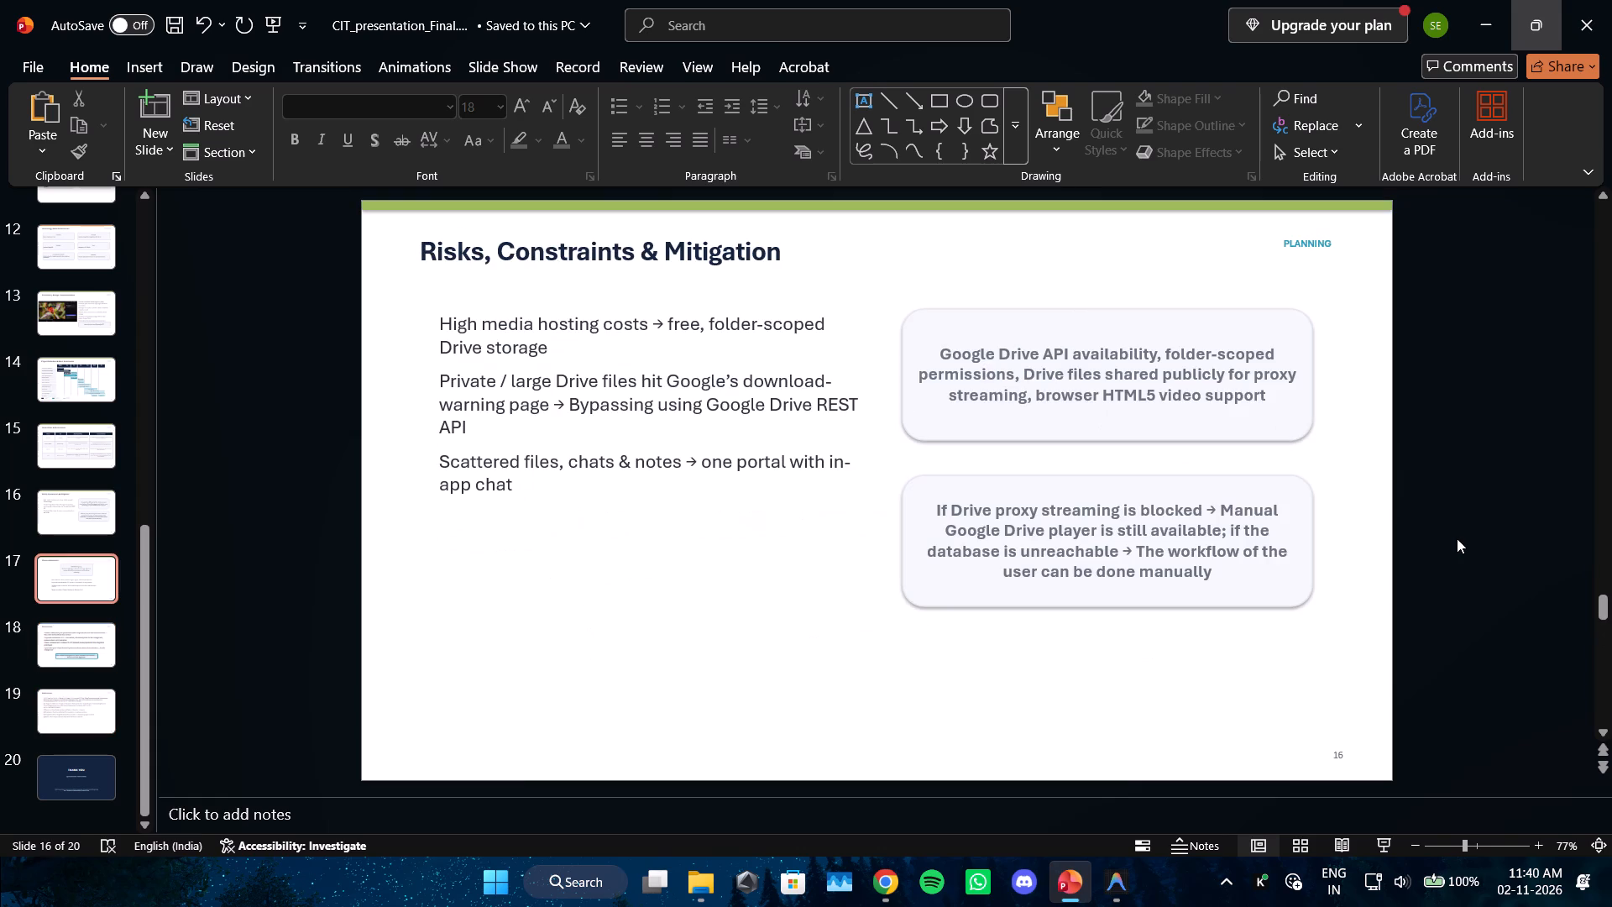
{"action": "key", "text": "Down"}
{"action": "key", "text": "Down"}
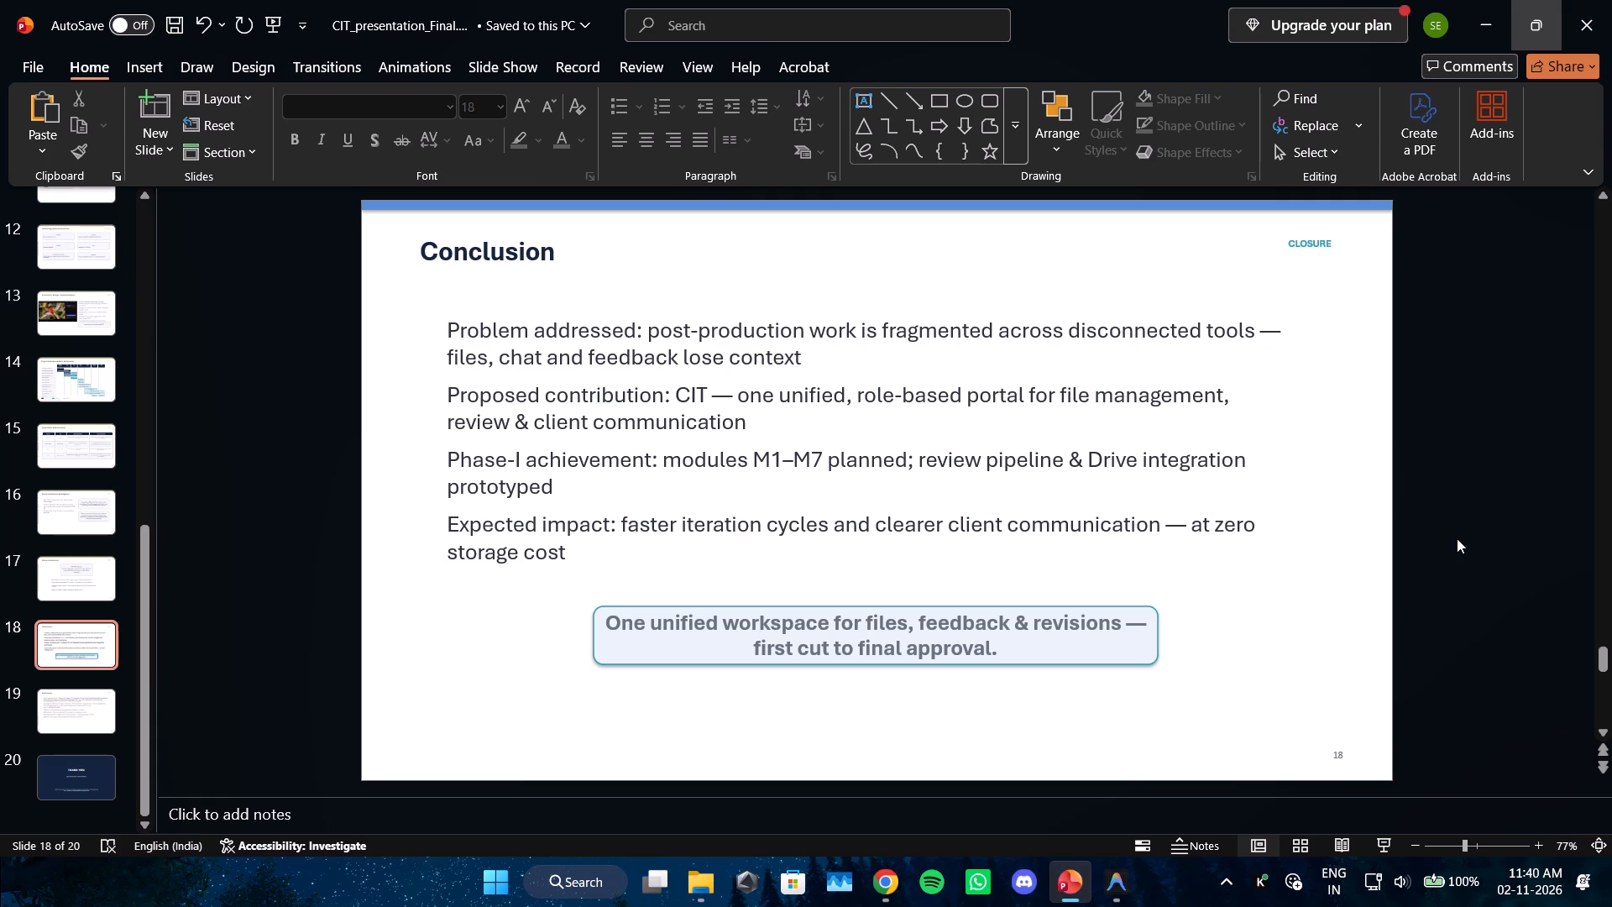
Skim back from Conclusion through Team Roles, System Architecture and Existing System vs Proposed System to slide 5.
{"action": "key", "text": "Up"}
{"action": "key", "text": "Up"}
{"action": "key", "text": "Up"}
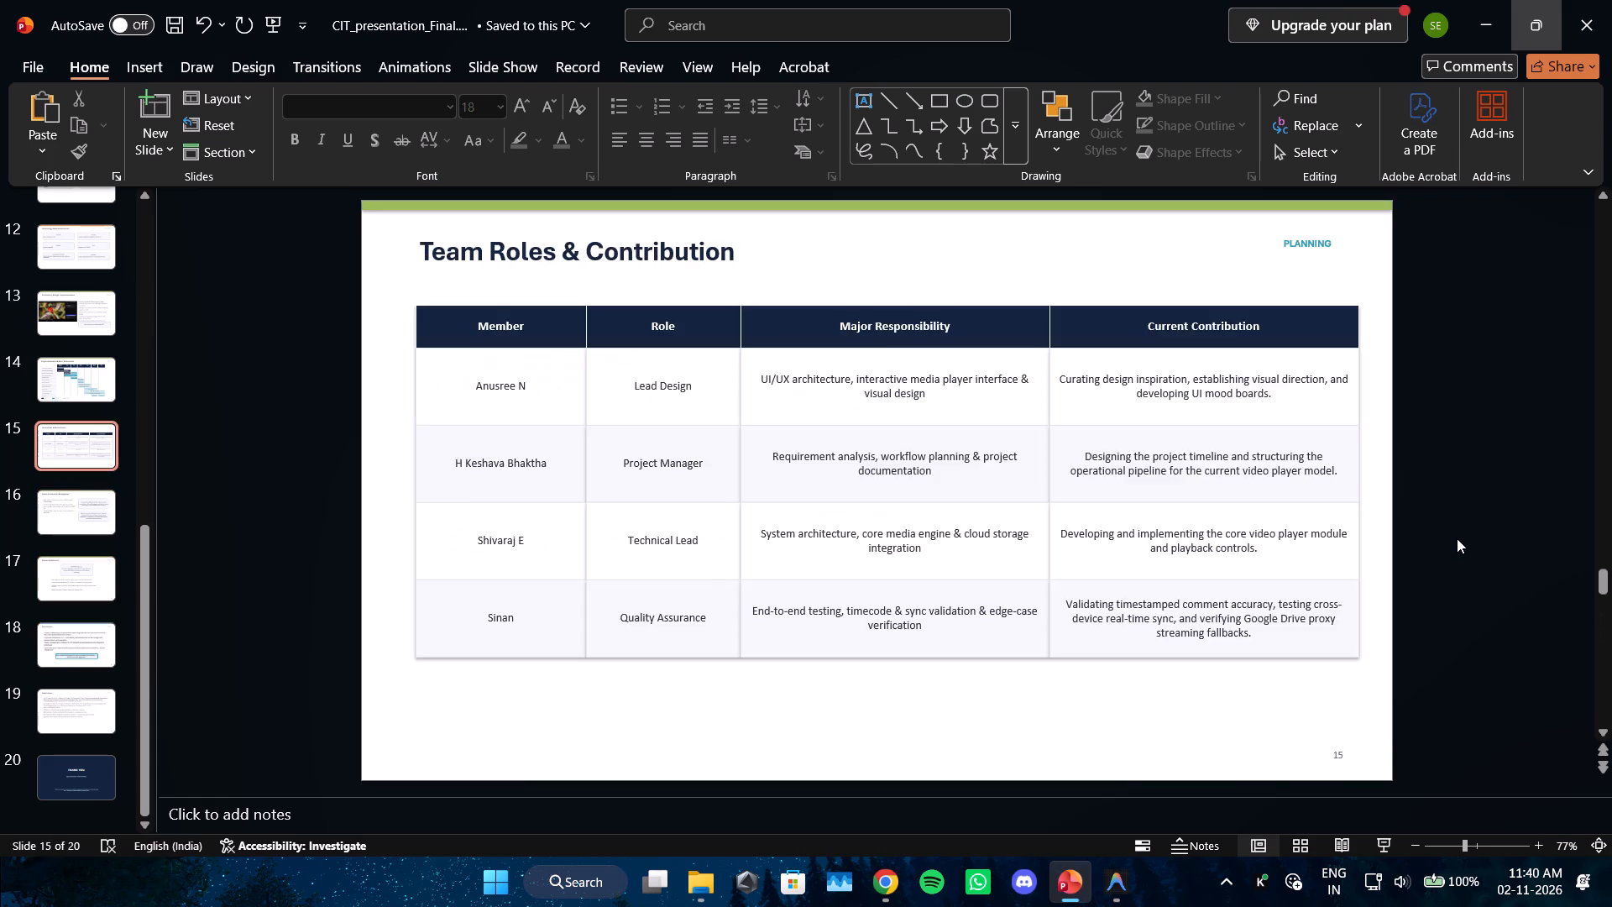
{"action": "key", "text": "Up"}
{"action": "key", "text": "Up"}
{"action": "key", "text": "Up"}
{"action": "key", "text": "Up"}
{"action": "key", "text": "Up"}
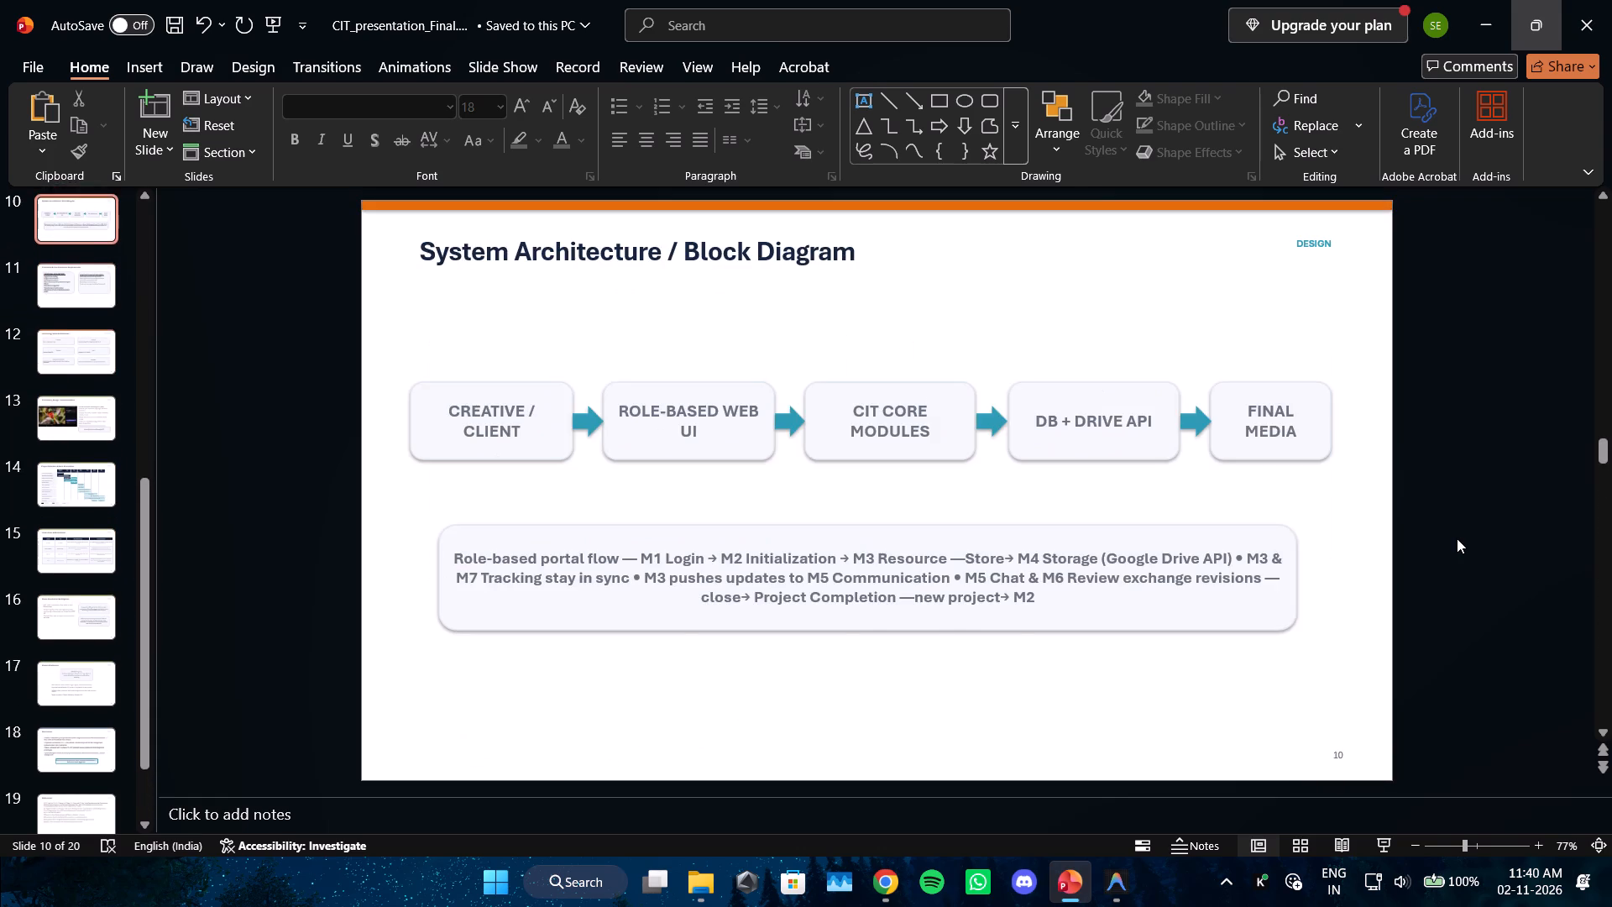
{"action": "key", "text": "Up"}
{"action": "key", "text": "Up"}
{"action": "key", "text": "Up"}
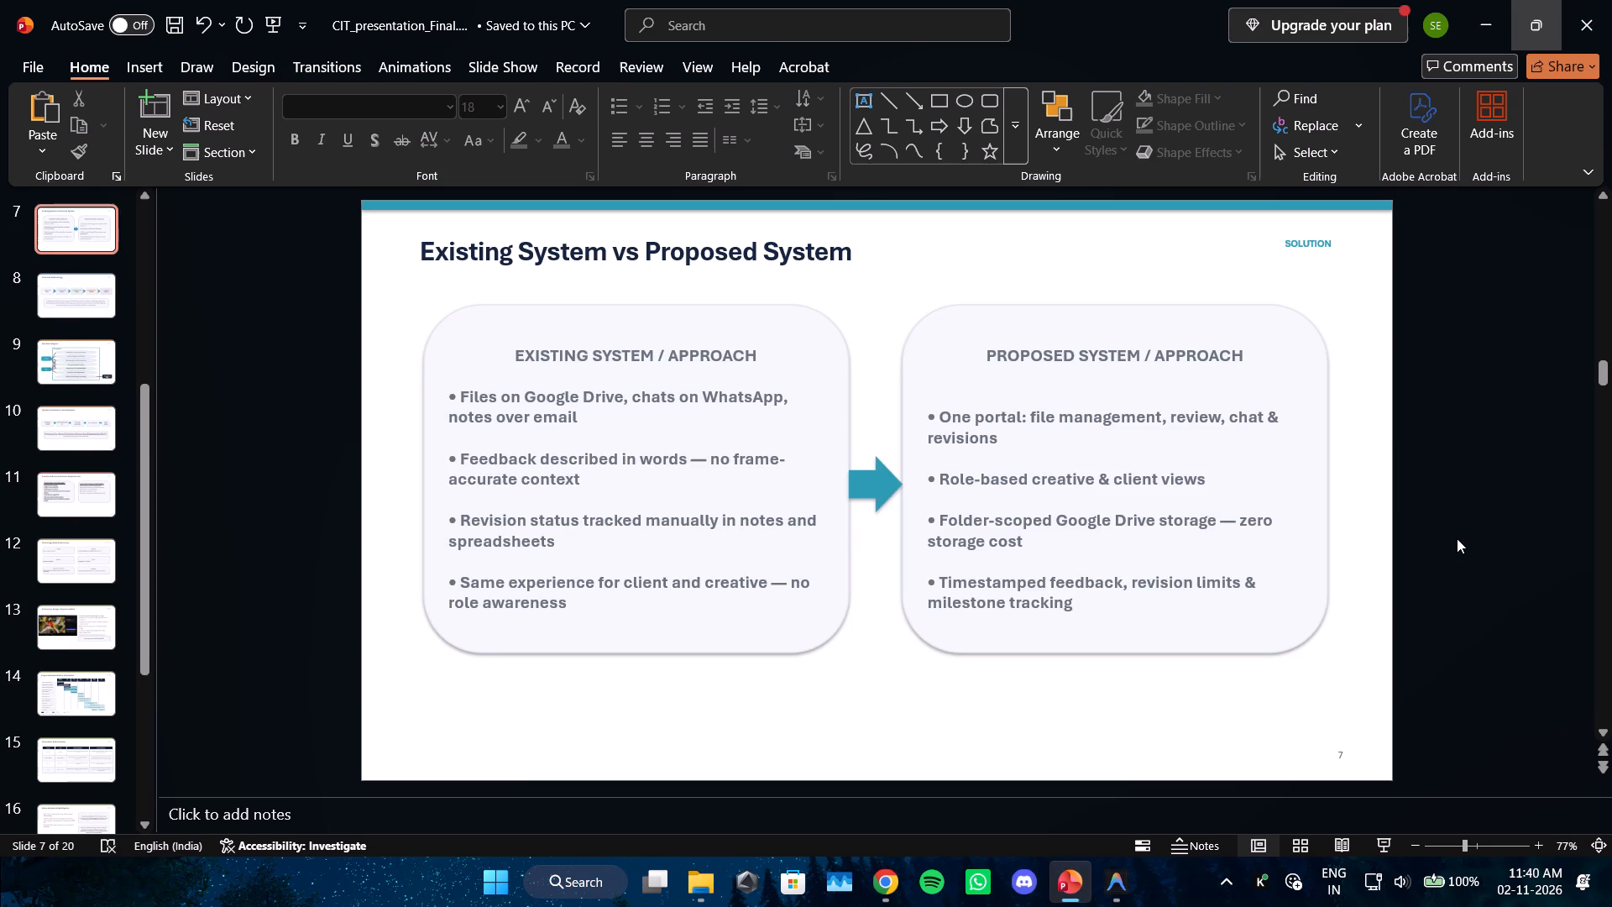
{"action": "key", "text": "Up"}
{"action": "key", "text": "Up"}
Compare the Proposed Methodology flow with the System Architecture / Block Diagram slide, passing Literature Survey on the way.
{"action": "key", "text": "Down"}
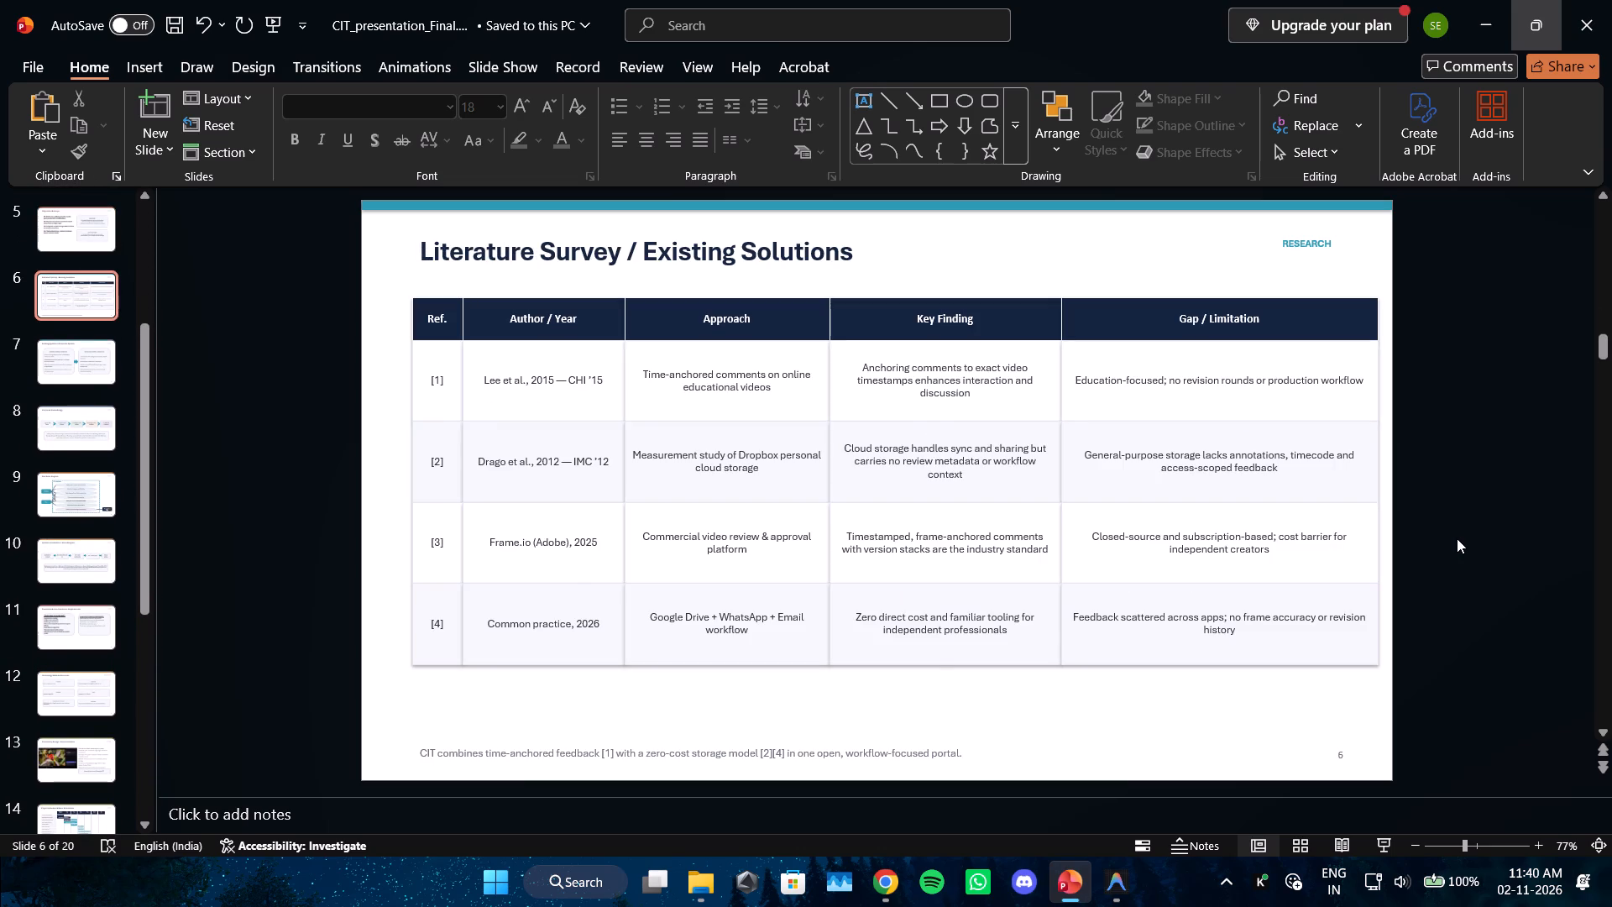
{"action": "key", "text": "Down"}
{"action": "key", "text": "Down"}
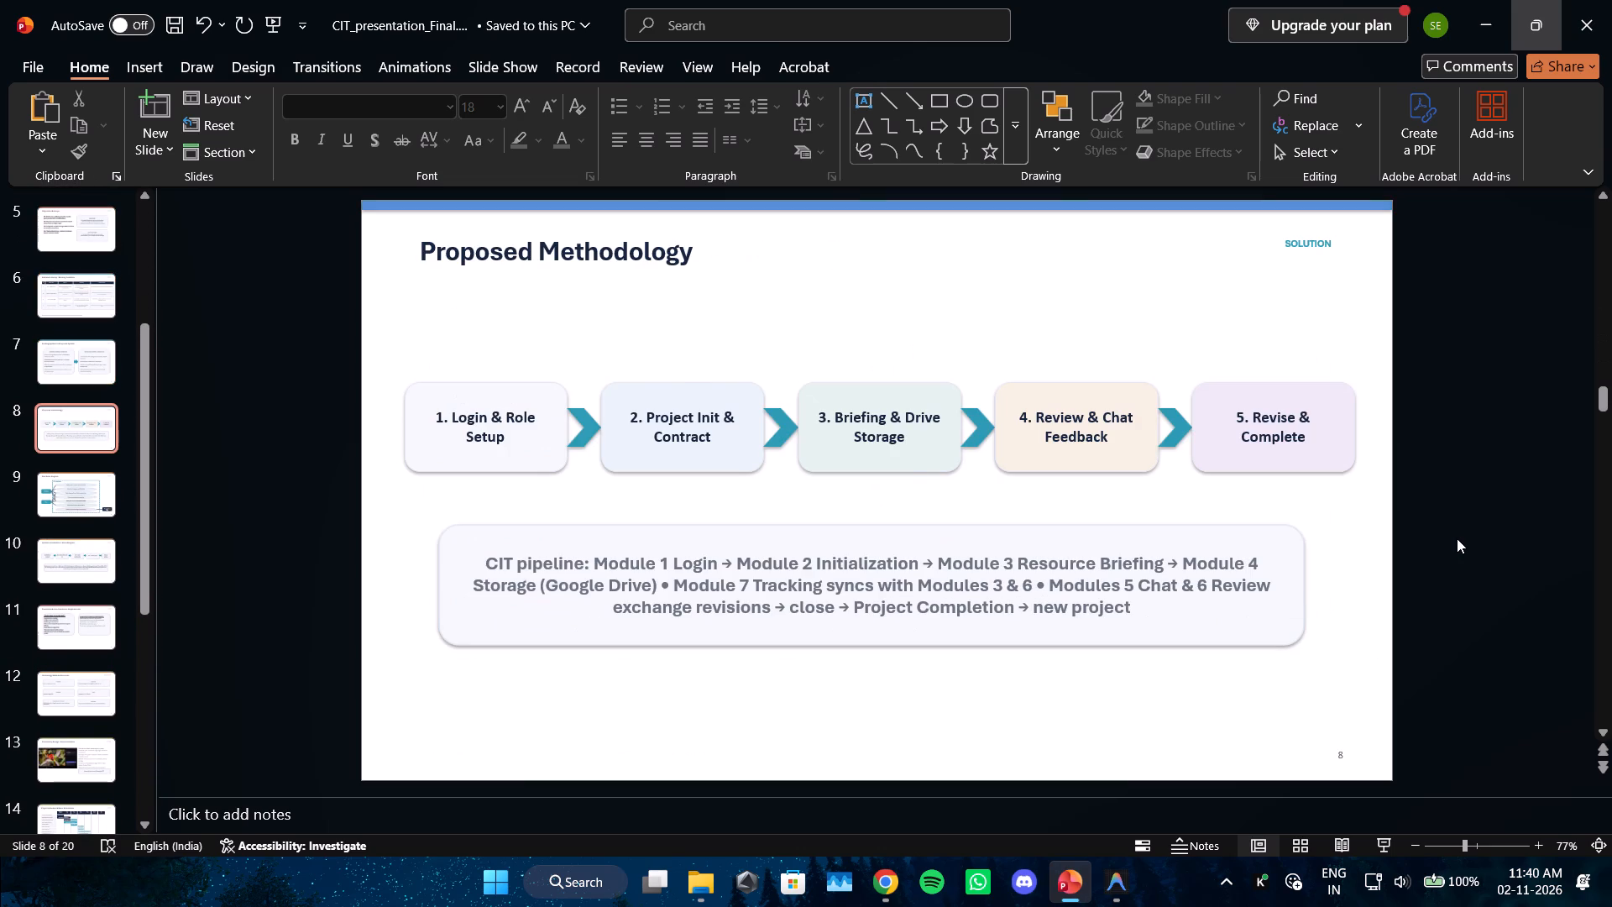
{"action": "key", "text": "Down"}
{"action": "key", "text": "Down"}
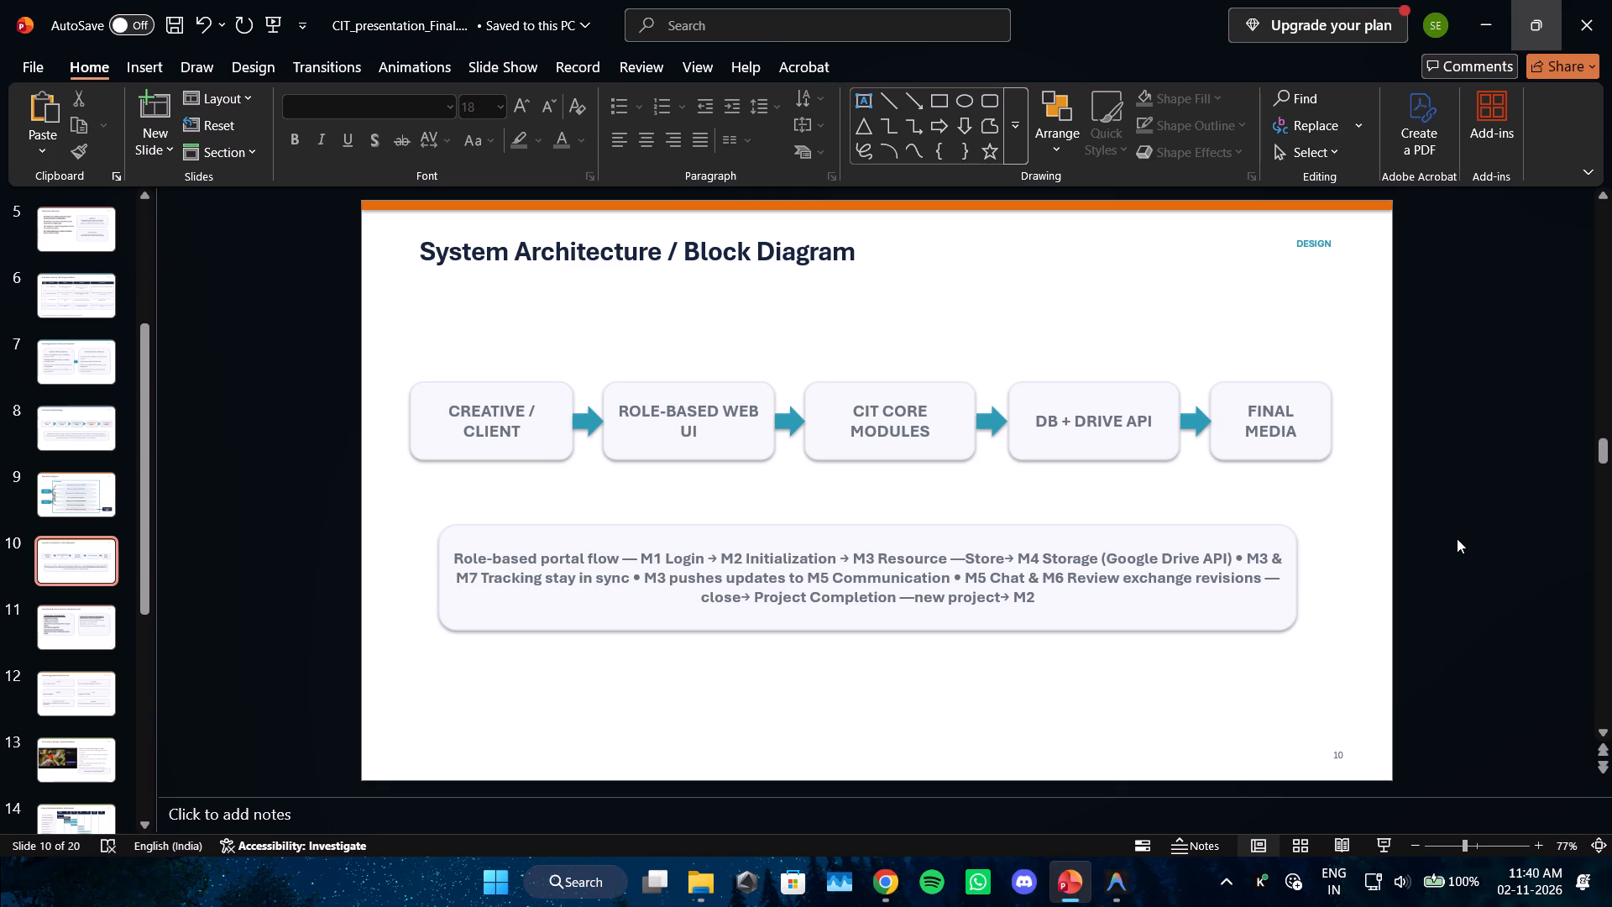
{"action": "key", "text": "Up"}
{"action": "key", "text": "Up"}
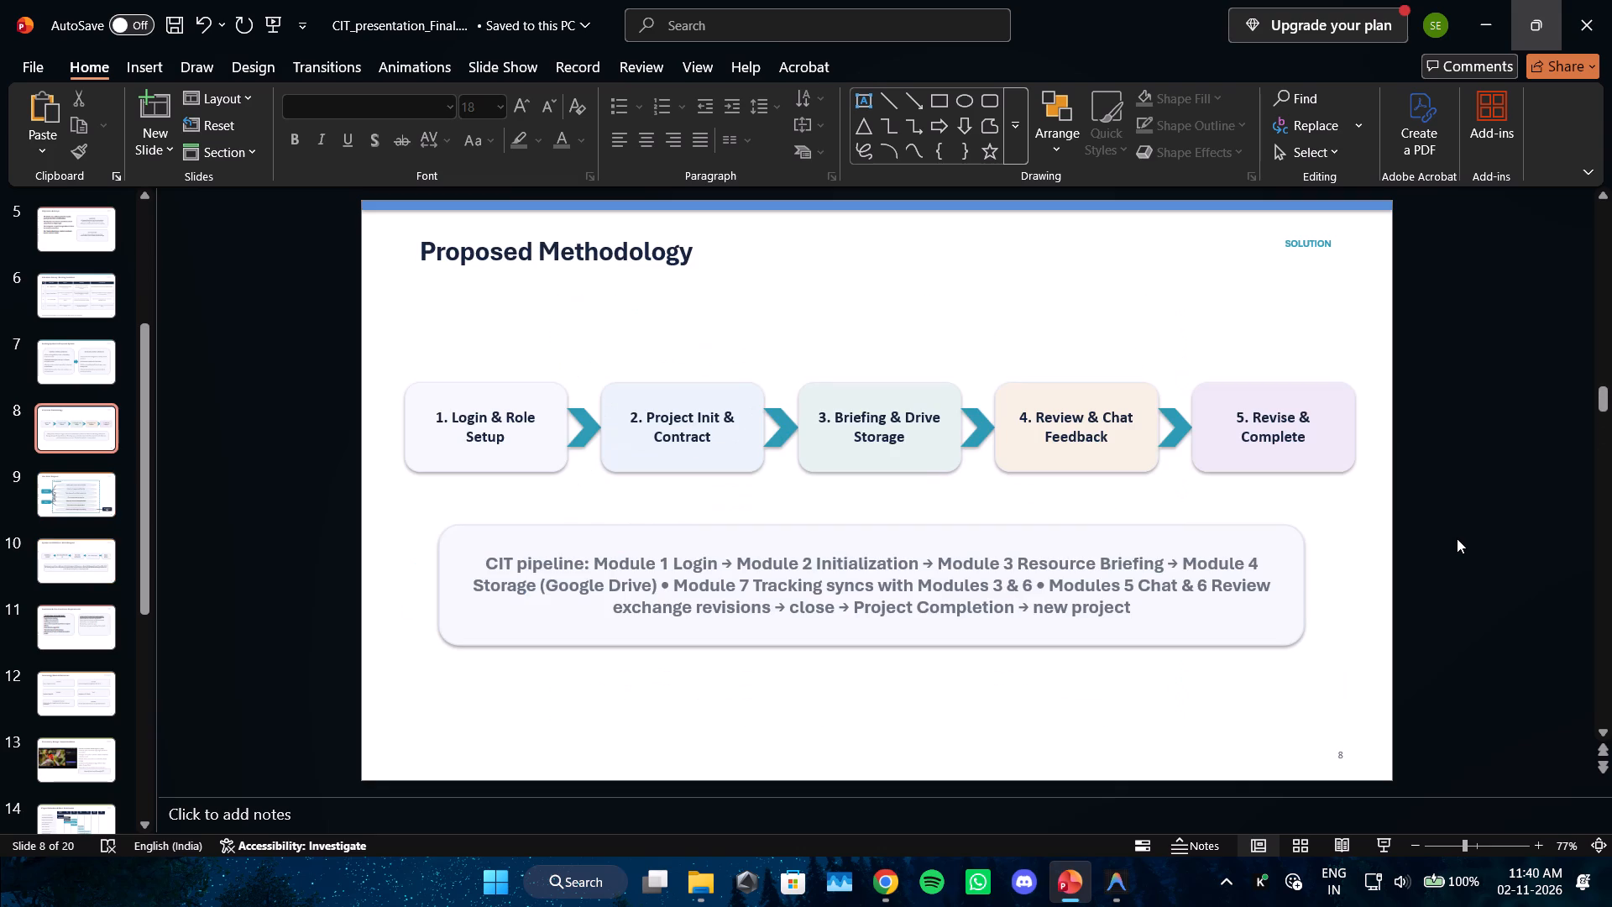
{"action": "key", "text": "Down"}
{"action": "key", "text": "Down"}
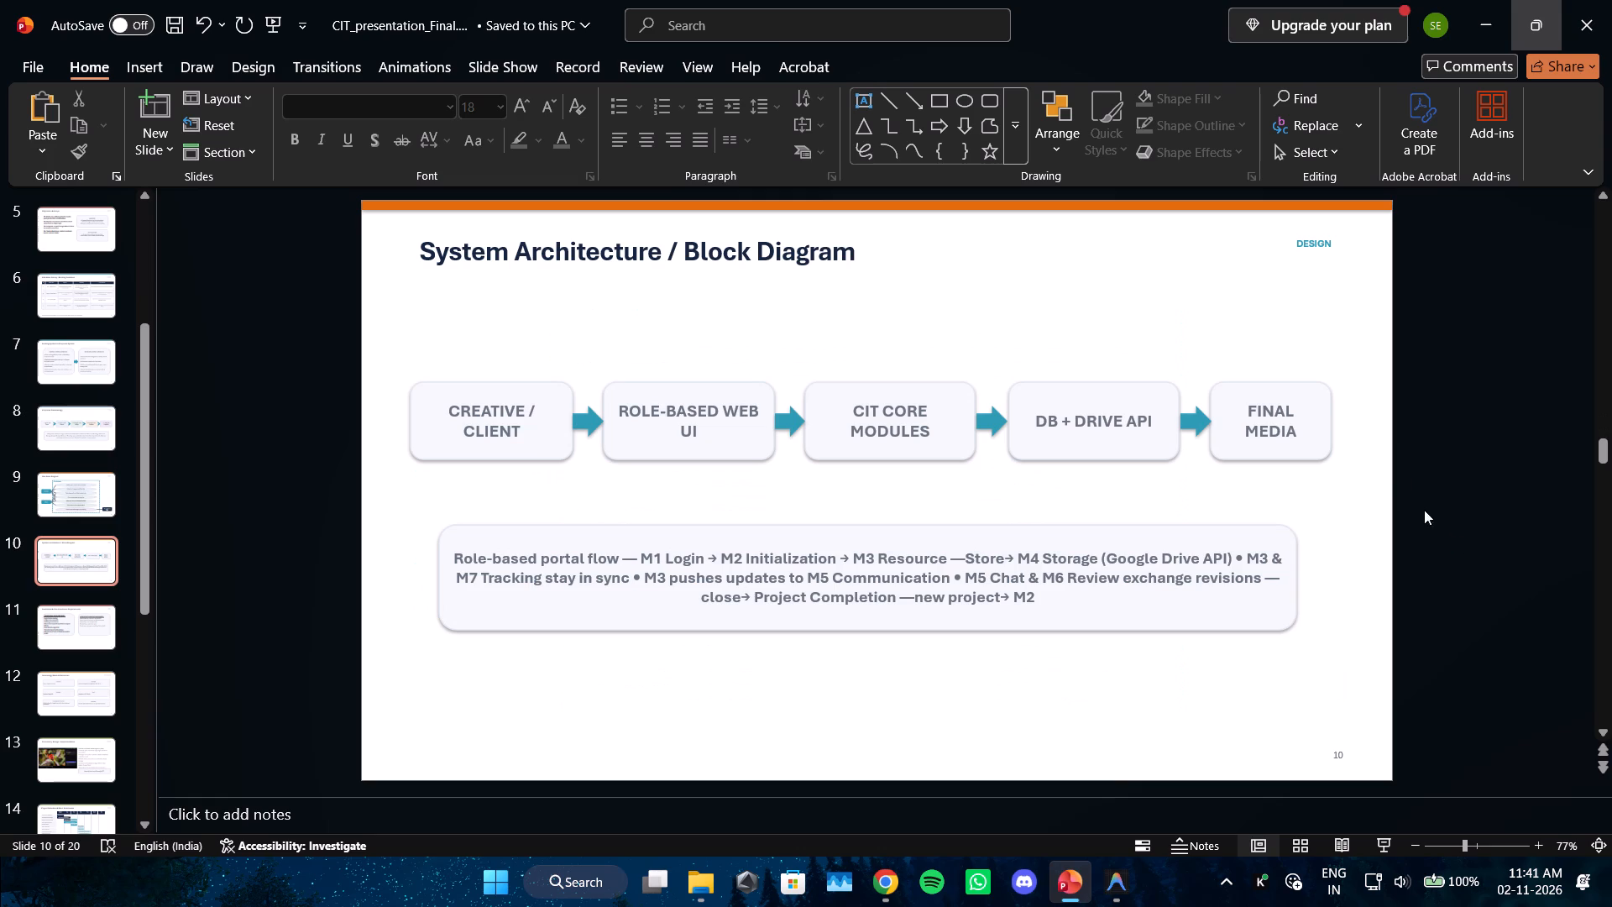
Review the deck from Existing System vs Proposed System through Preliminary Design and Team Roles up to the Conclusion slide.
{"action": "scroll", "coordinate": [1183, 453], "scroll_direction": "up", "scroll_amount": 1}
{"action": "key", "text": "Down"}
{"action": "key", "text": "Down"}
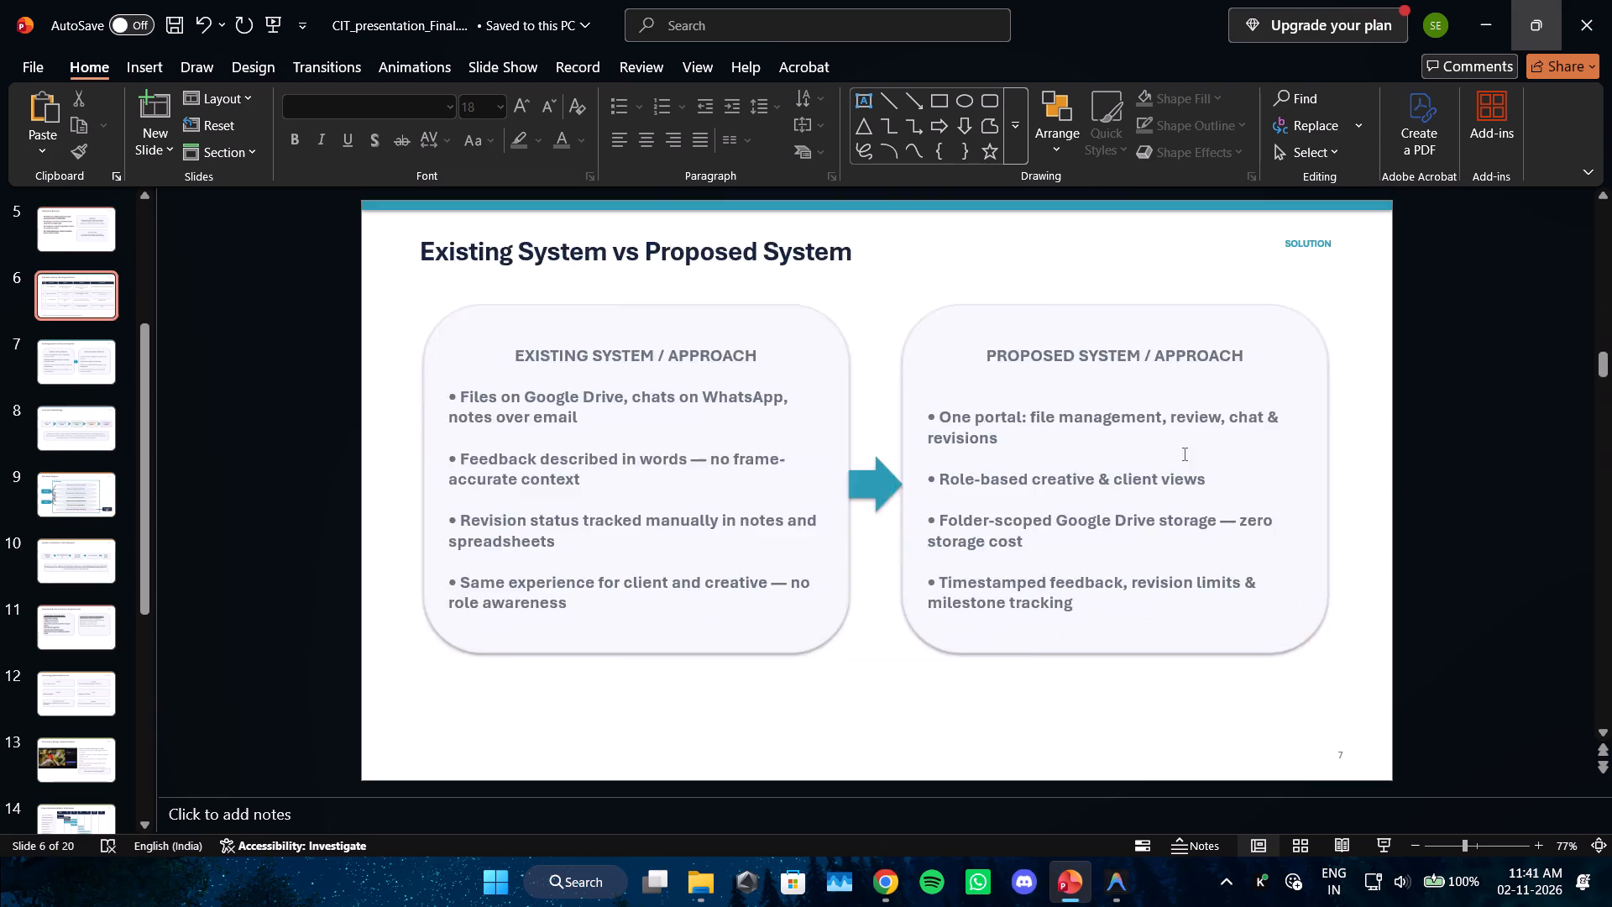
{"action": "key", "text": "Down"}
{"action": "key", "text": "Down"}
{"action": "key", "text": "Down"}
{"action": "key", "text": "Down"}
{"action": "key", "text": "Down"}
{"action": "key", "text": "Down"}
{"action": "key", "text": "Down"}
{"action": "key", "text": "Up"}
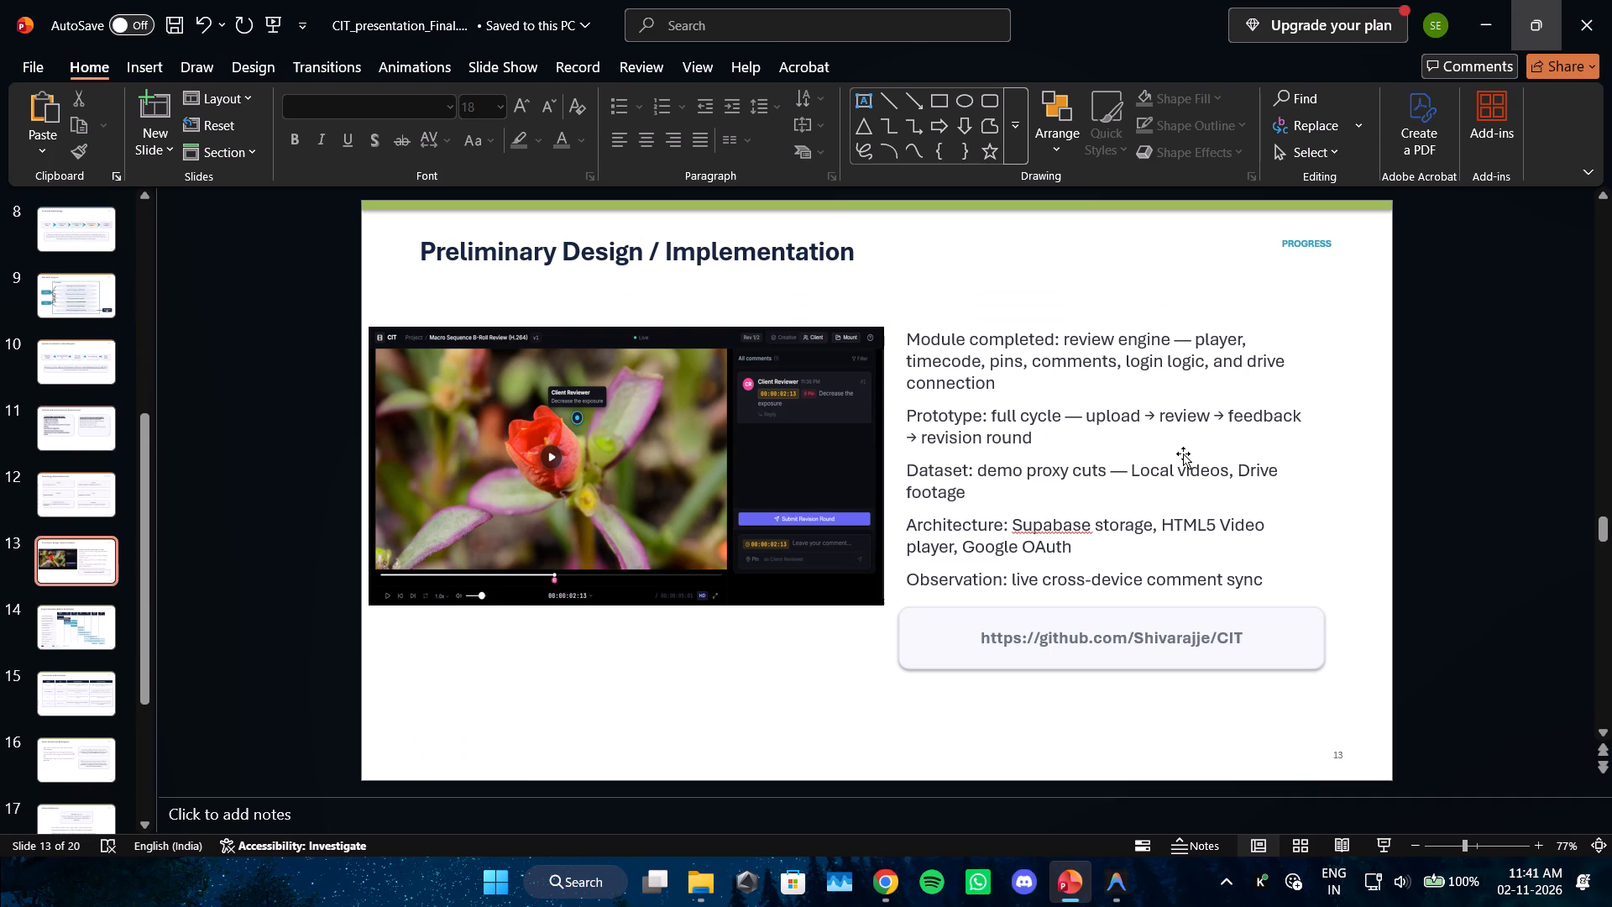
{"action": "key", "text": "Down"}
{"action": "key", "text": "Down"}
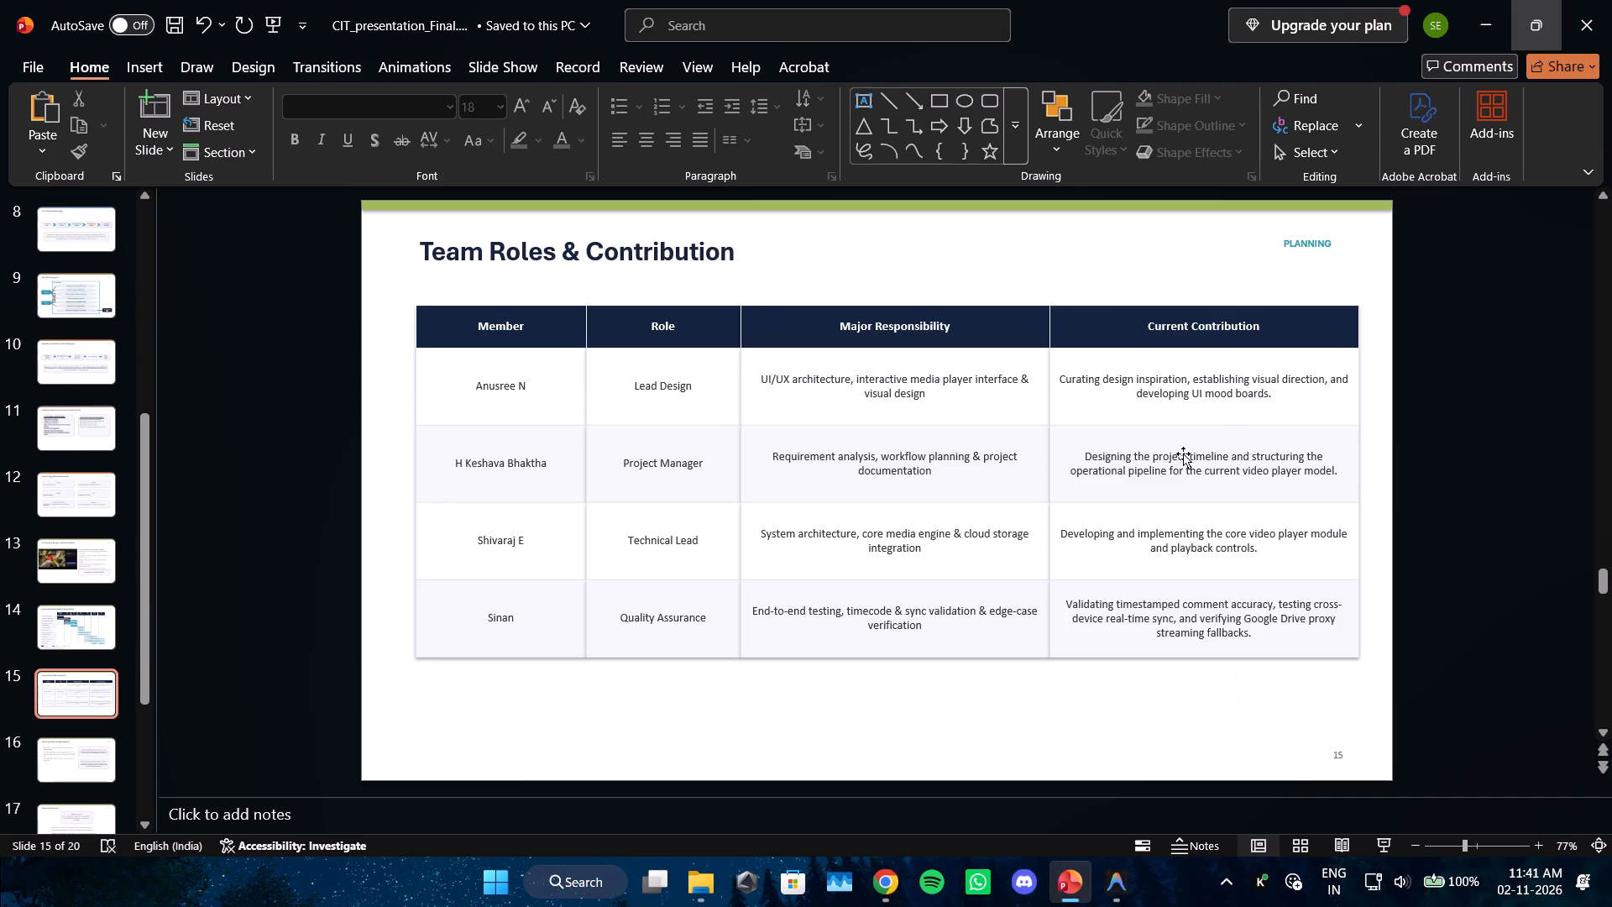
{"action": "key", "text": "Down"}
{"action": "key", "text": "Down"}
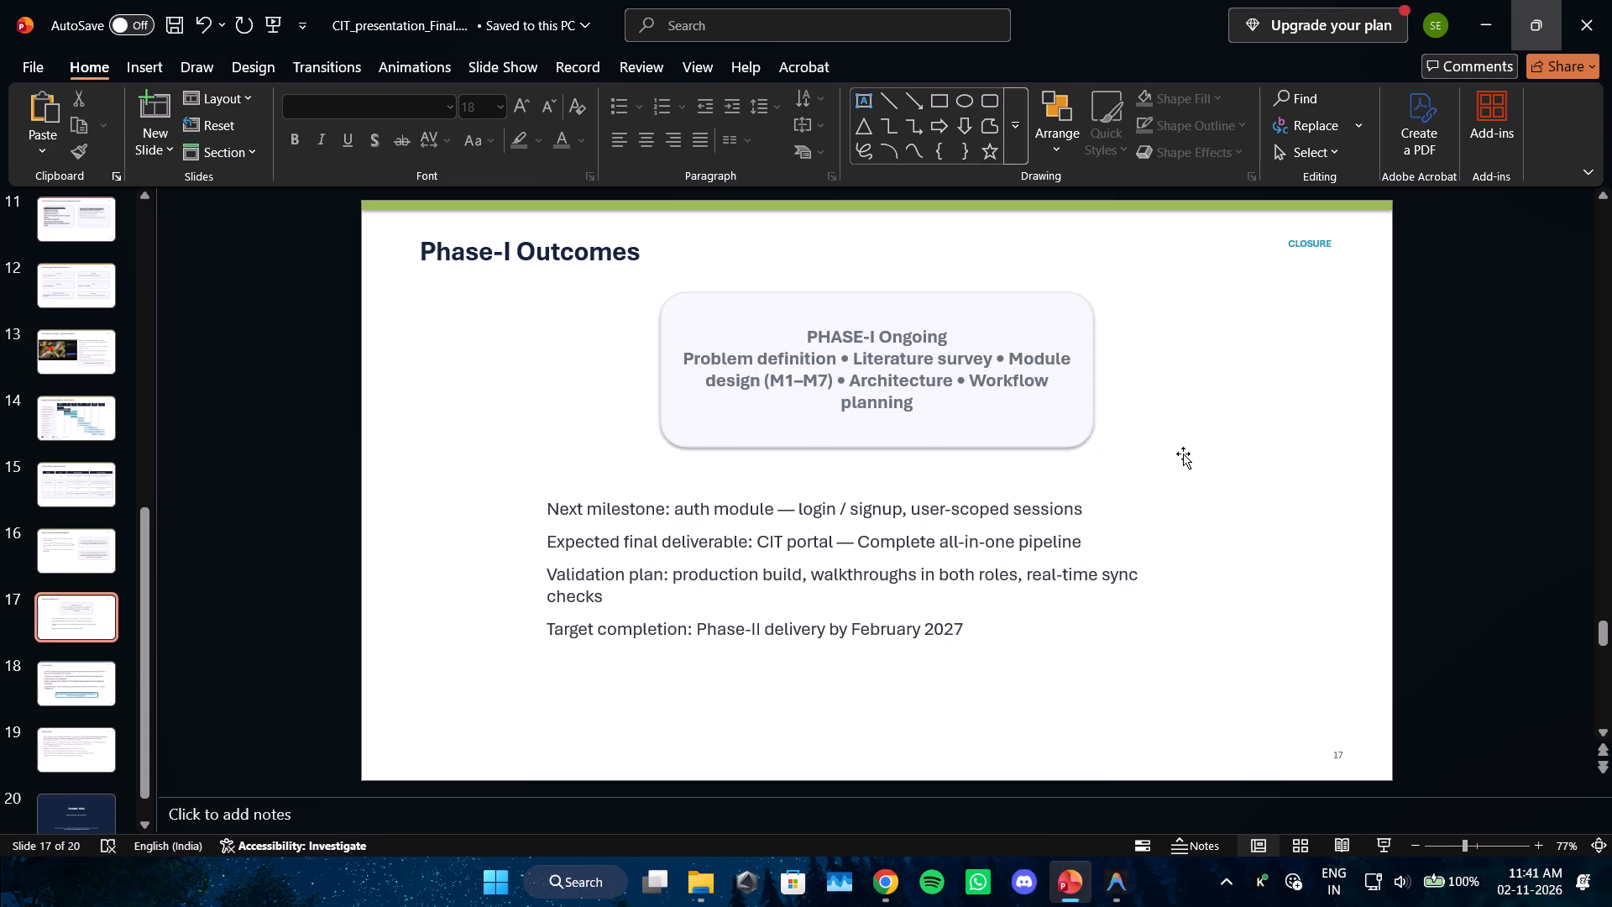
{"action": "key", "text": "Down"}
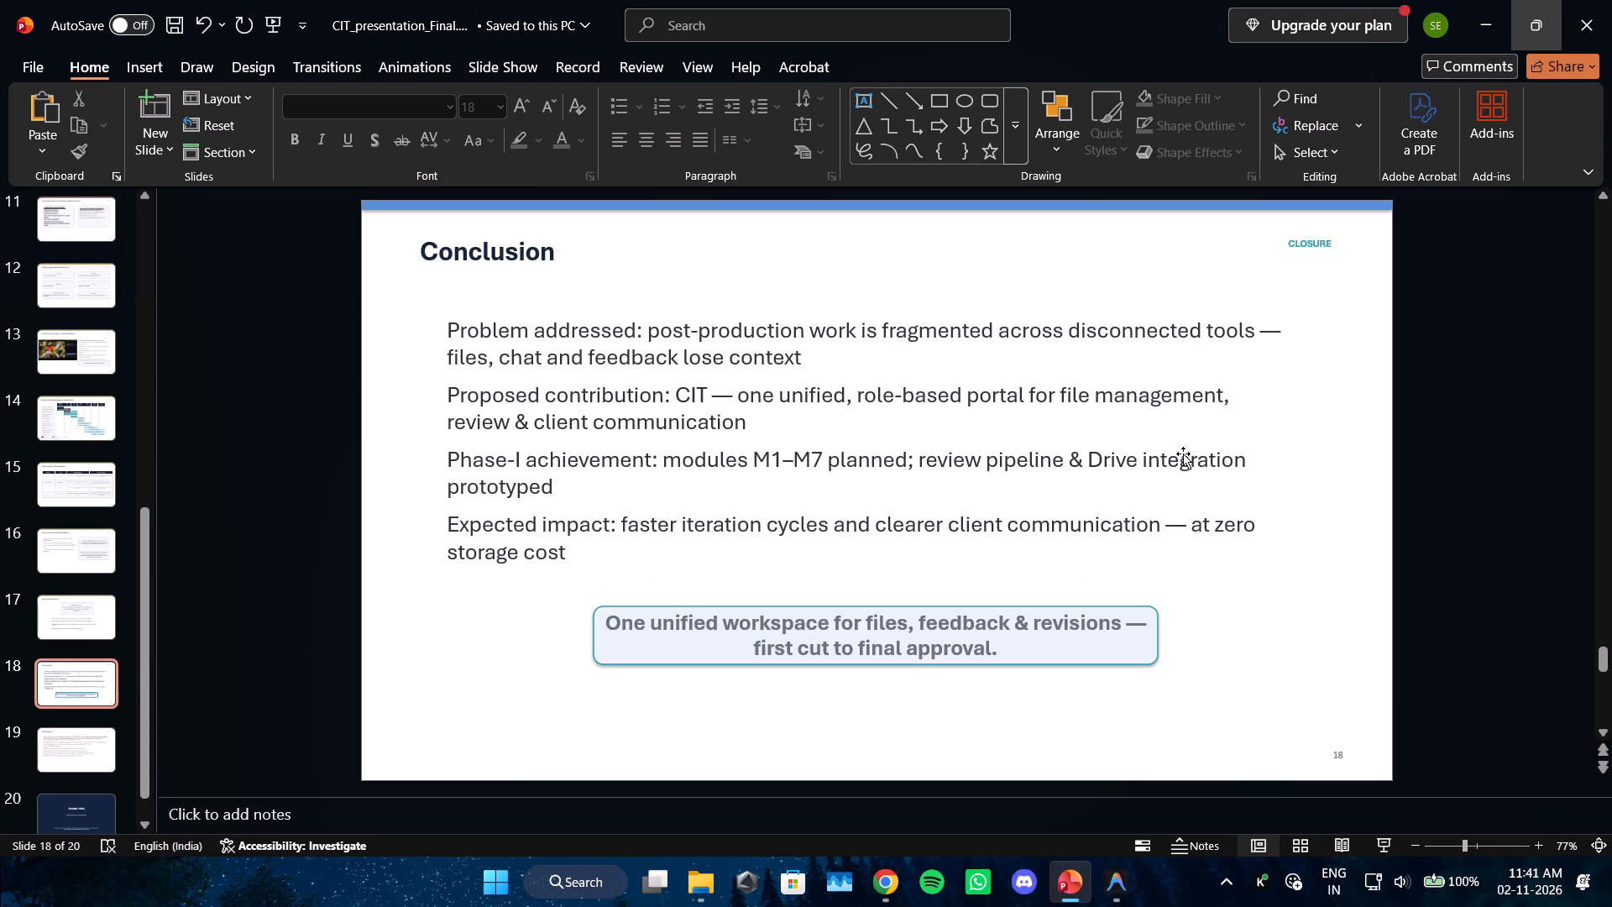
Go back to Preliminary Design / Implementation and examine it, followed by Project Schedule & Work Distribution and Team Roles & Contribution.
{"action": "key", "text": "Up"}
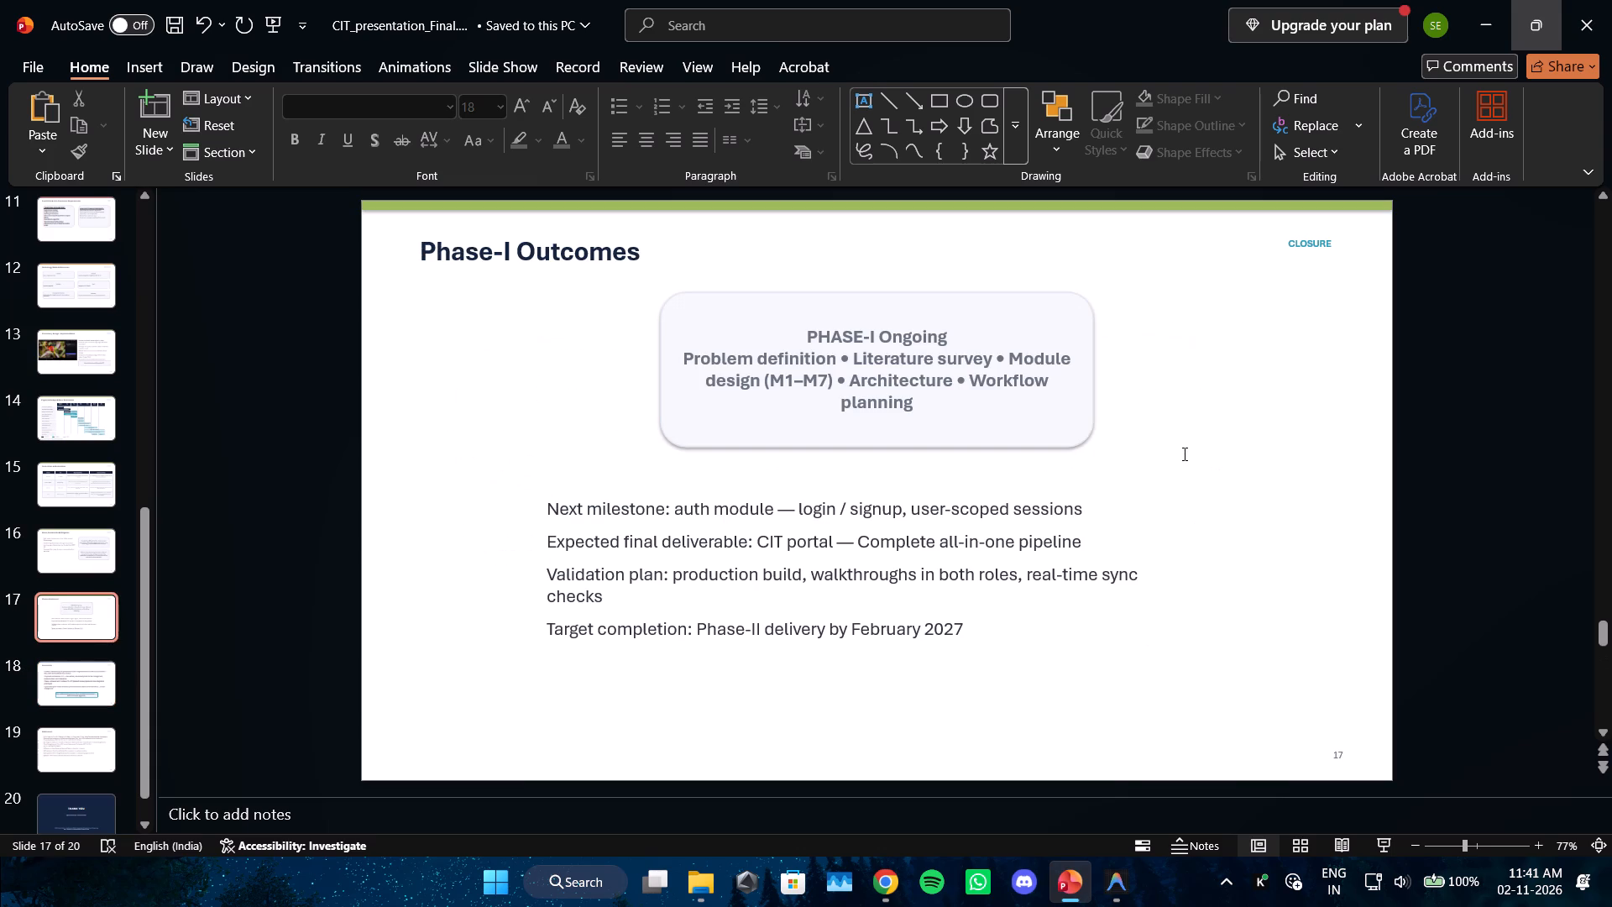
{"action": "key", "text": "Up"}
{"action": "key", "text": "Up"}
{"action": "key", "text": "Up"}
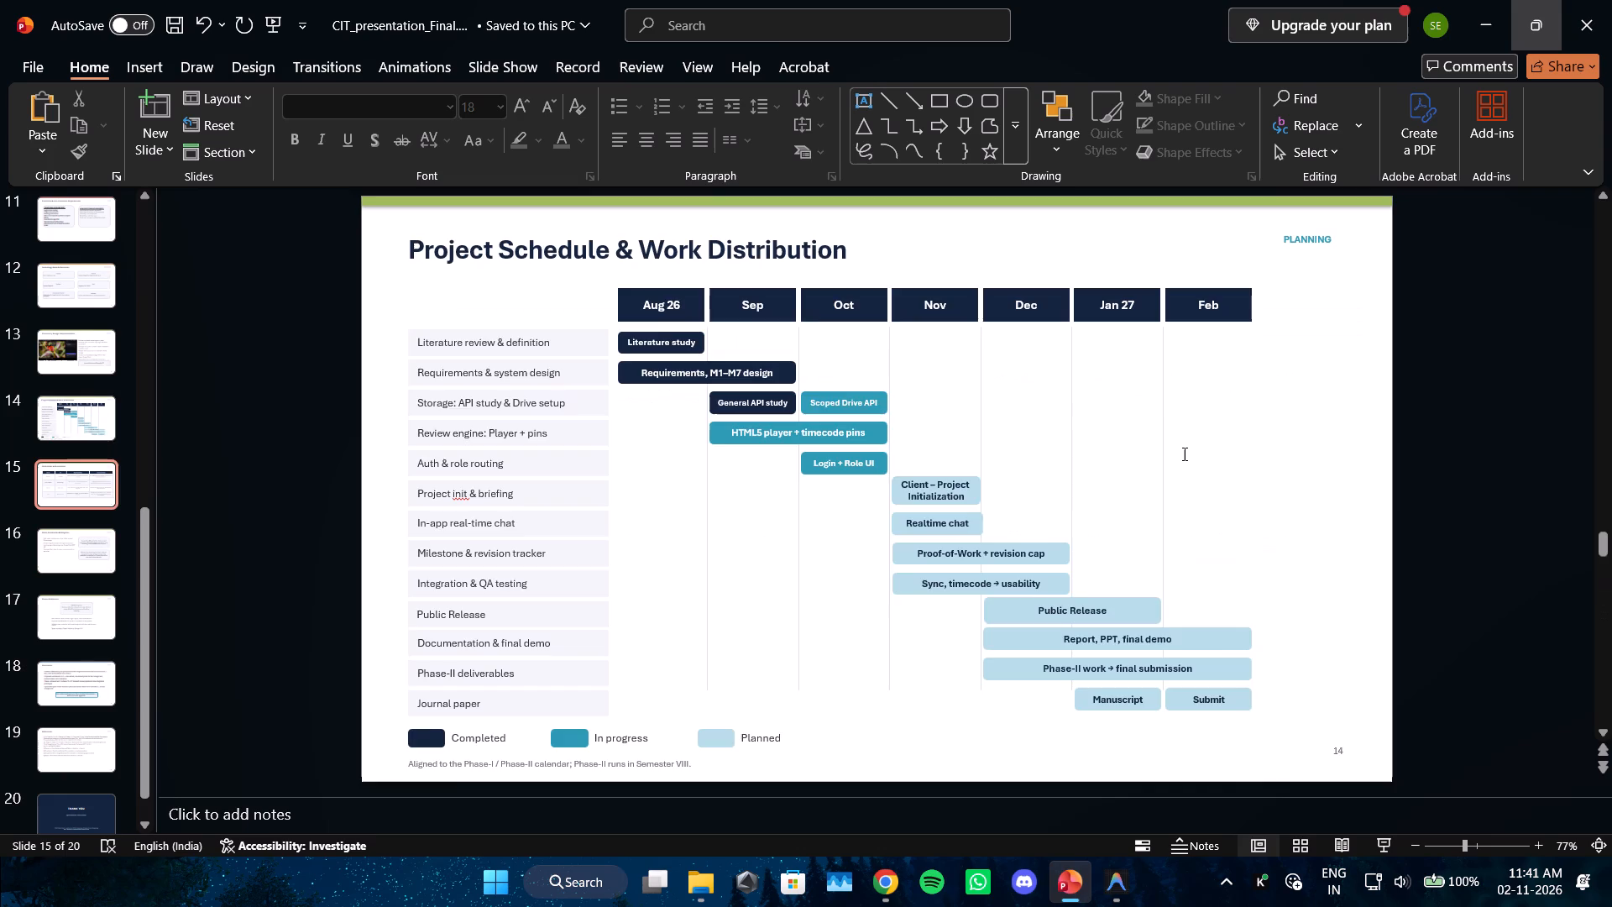
{"action": "key", "text": "Up"}
{"action": "key", "text": "Up"}
{"action": "key", "text": "Down"}
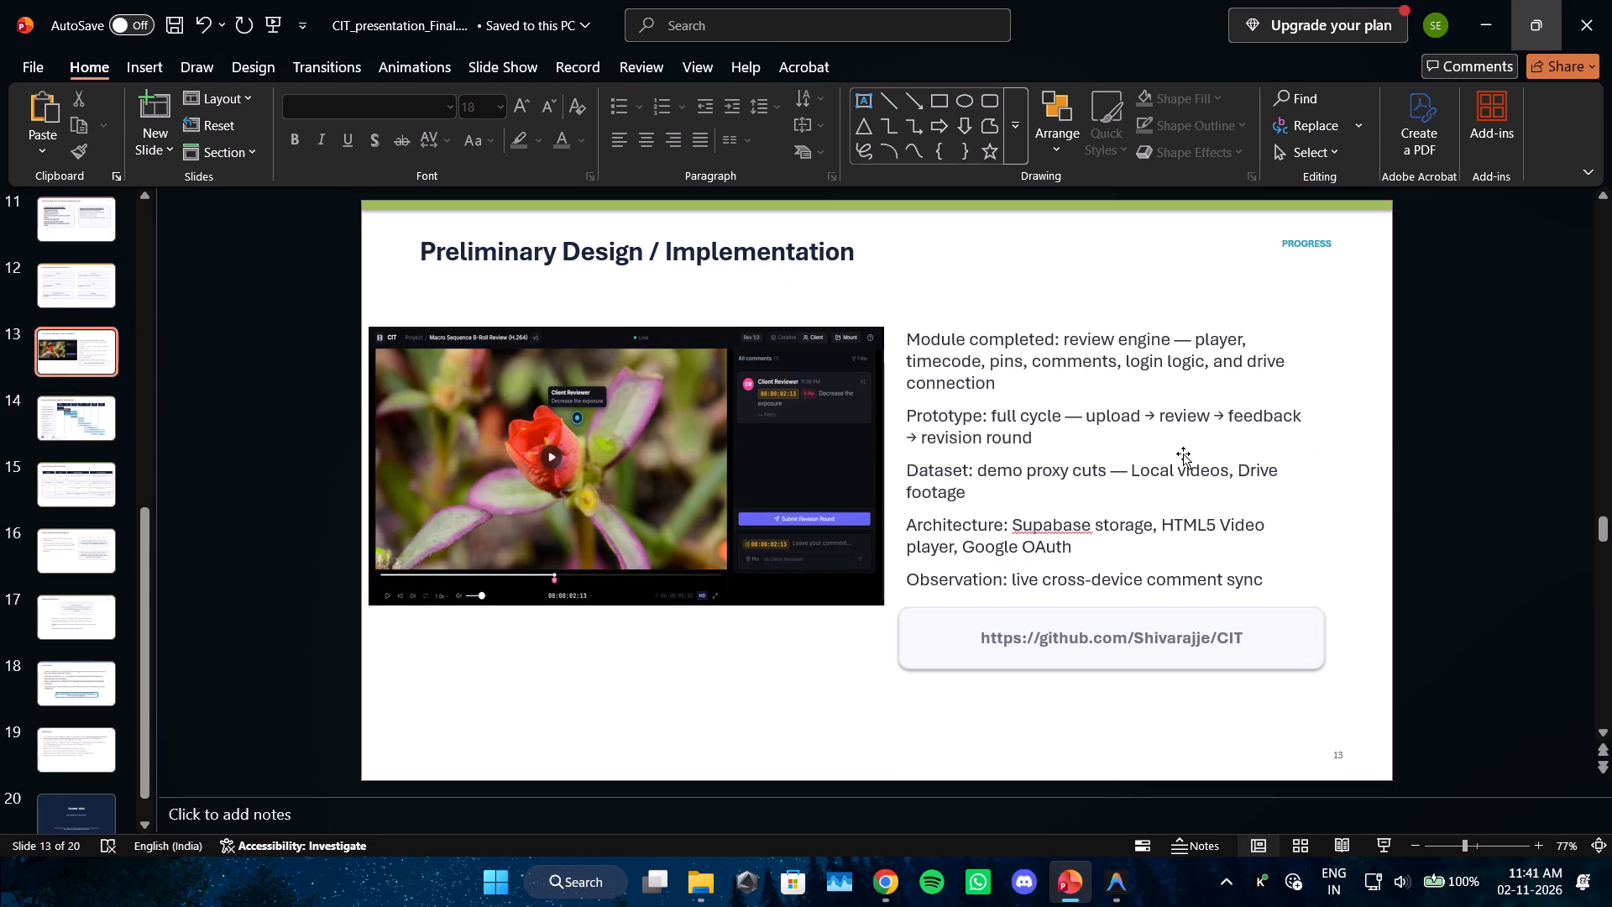
{"action": "key", "text": "Down"}
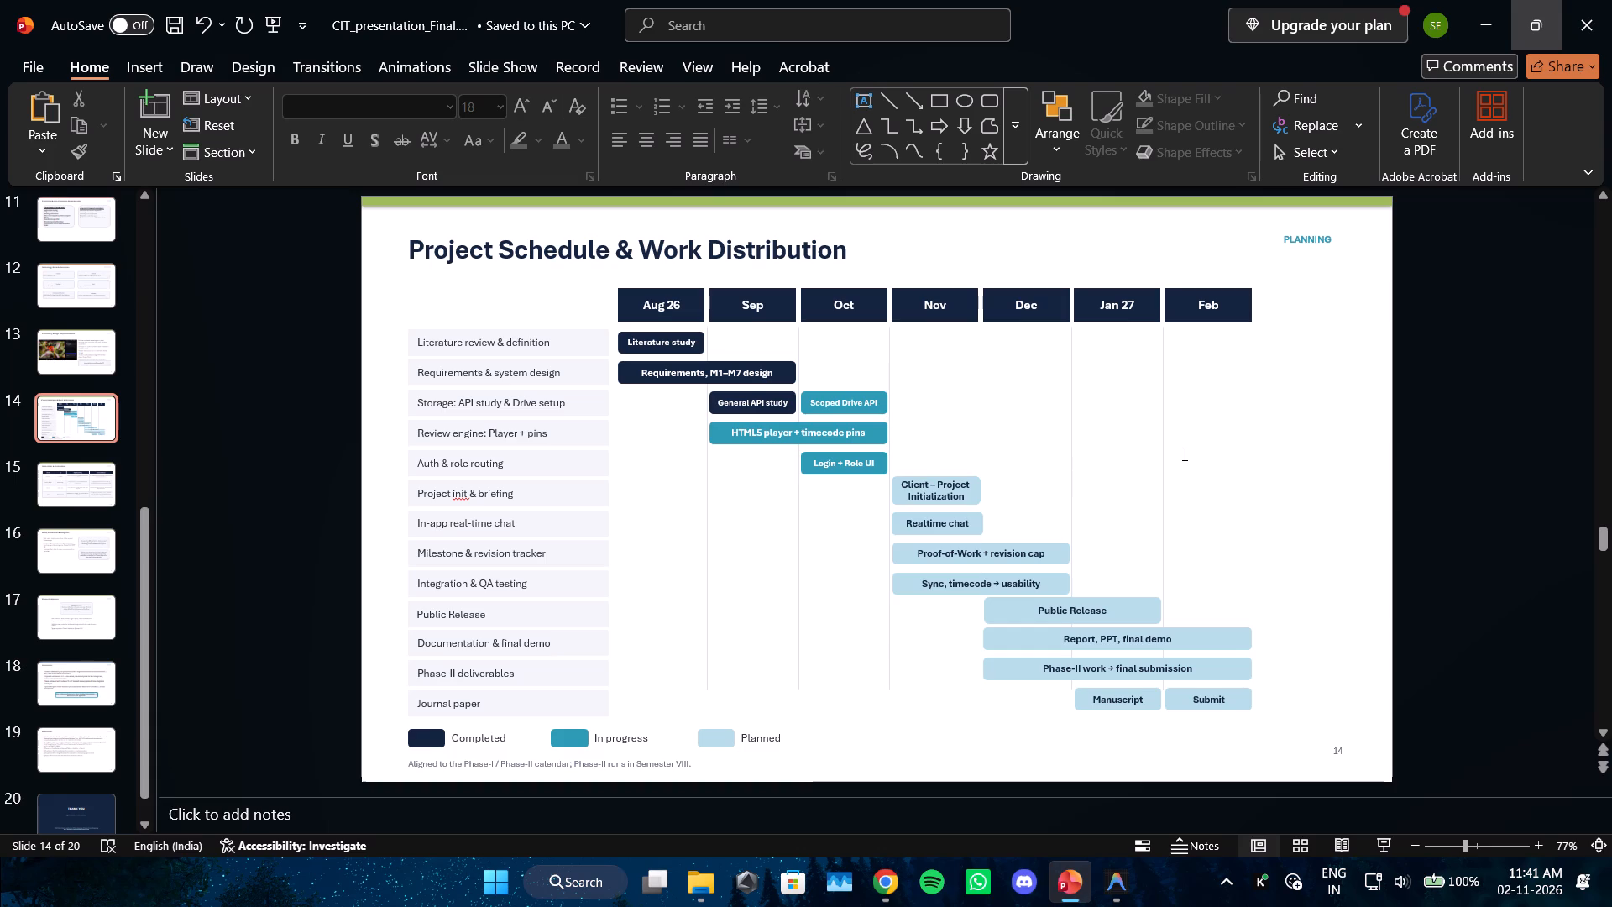
{"action": "key", "text": "Down"}
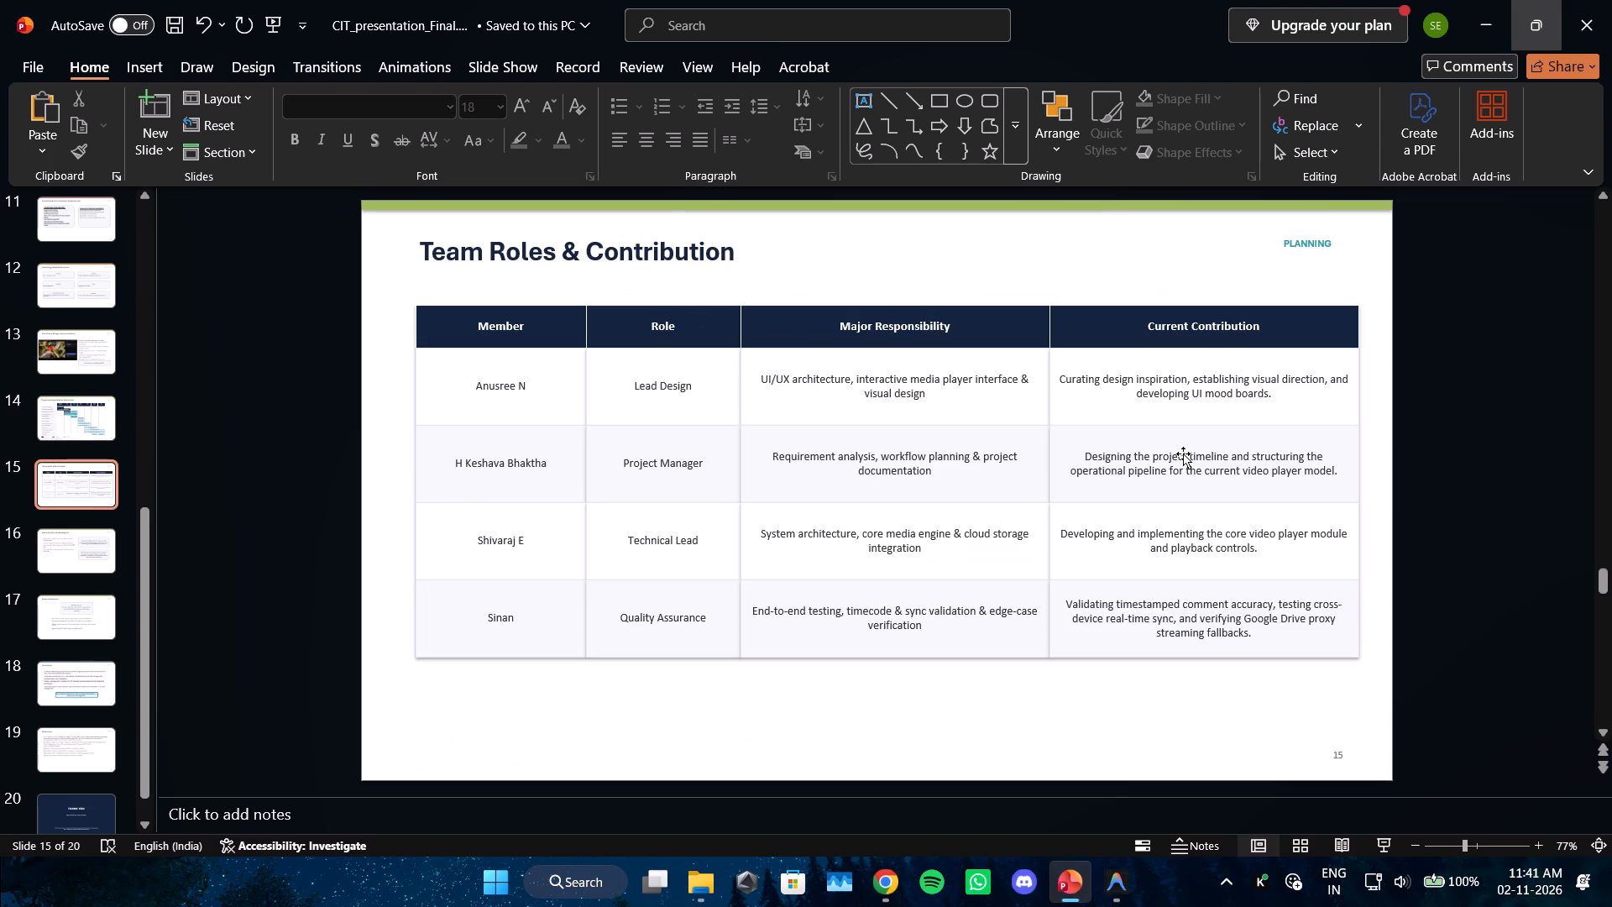
Move on through Risks and Phase-I Outcomes to the closing slides and reread the Conclusion.
{"action": "key", "text": "Down"}
{"action": "key", "text": "Down"}
{"action": "key", "text": "Down"}
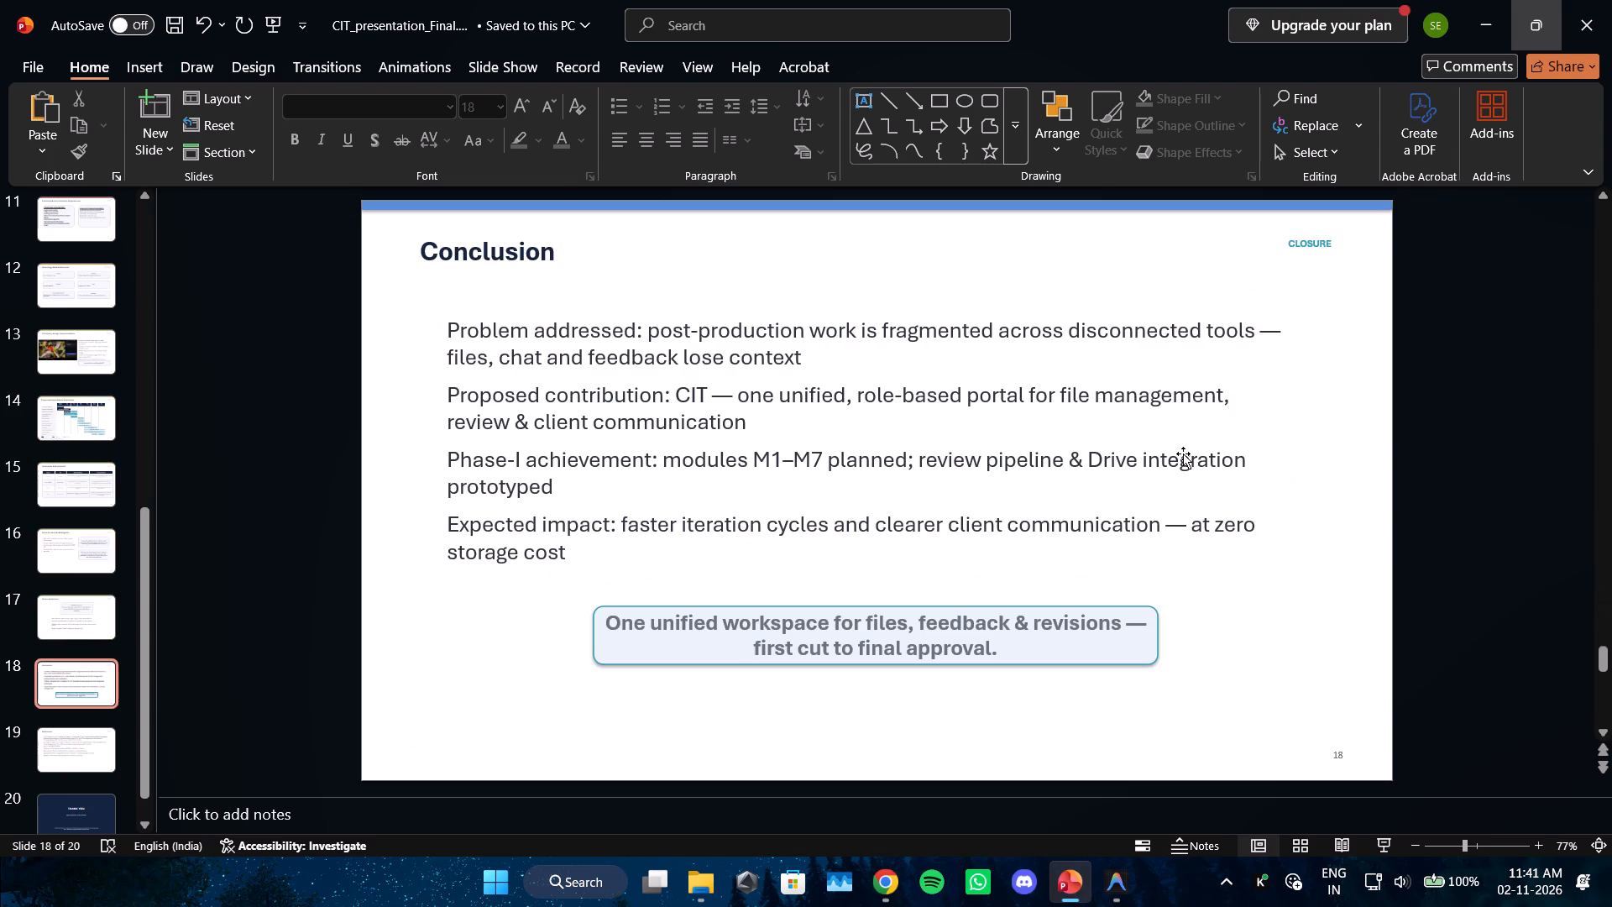
{"action": "key", "text": "Down"}
{"action": "key", "text": "Up"}
Recheck the slides back to Preliminary Design, then Team Roles and Risks, Constraints & Mitigation, ending on Phase-I Outcomes.
{"action": "key", "text": "Up"}
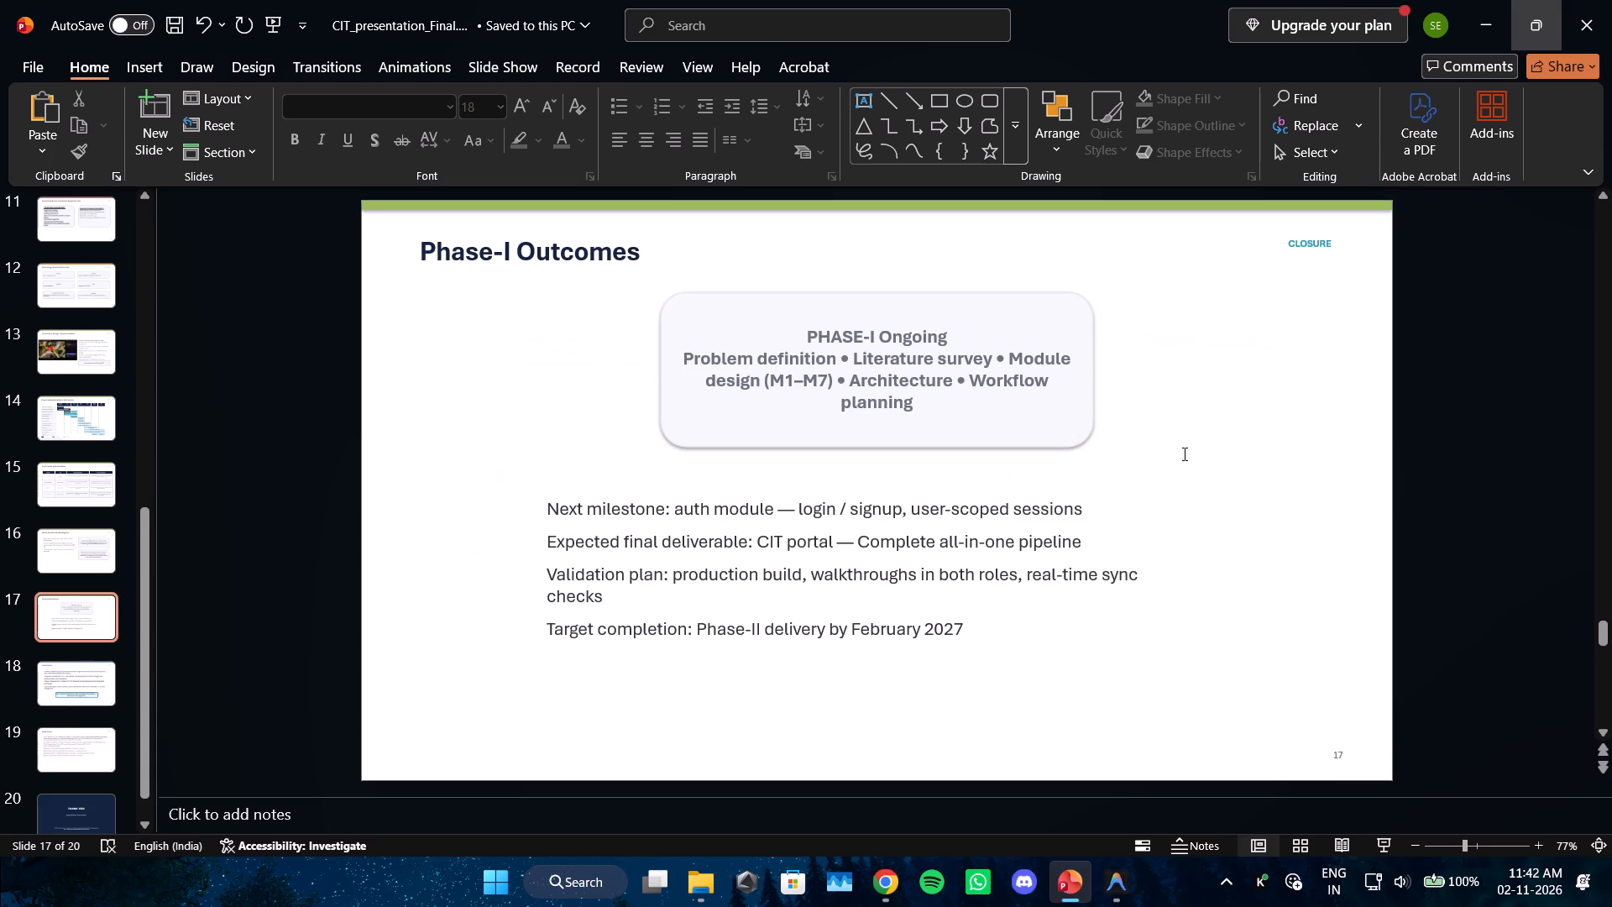
{"action": "key", "text": "Up"}
{"action": "key", "text": "Up"}
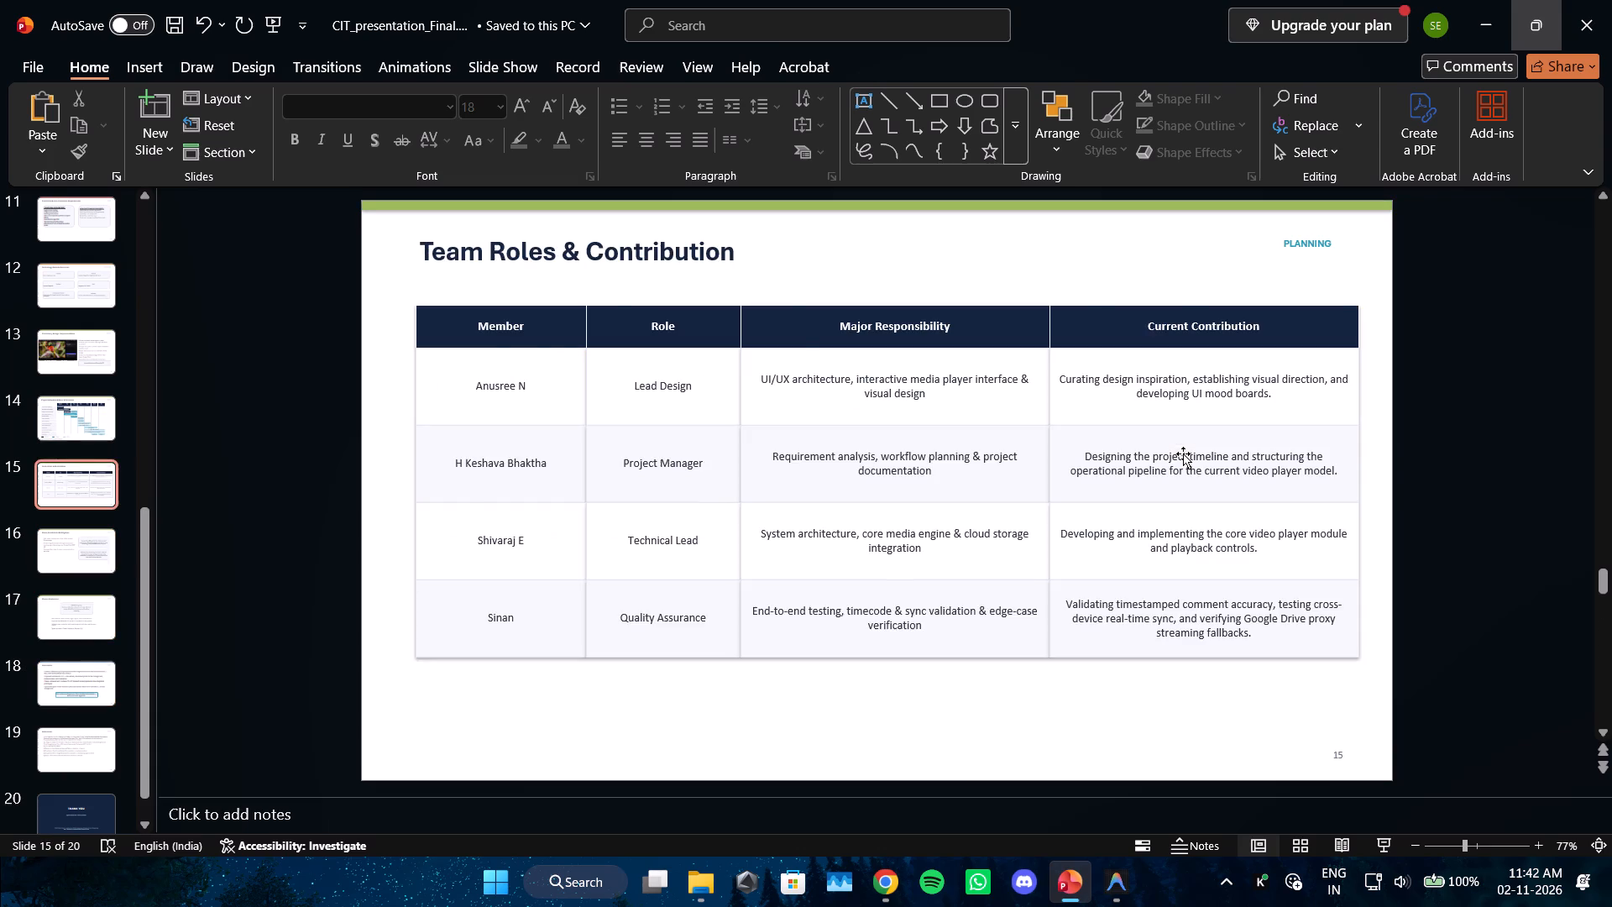
{"action": "key", "text": "Up"}
{"action": "key", "text": "Up"}
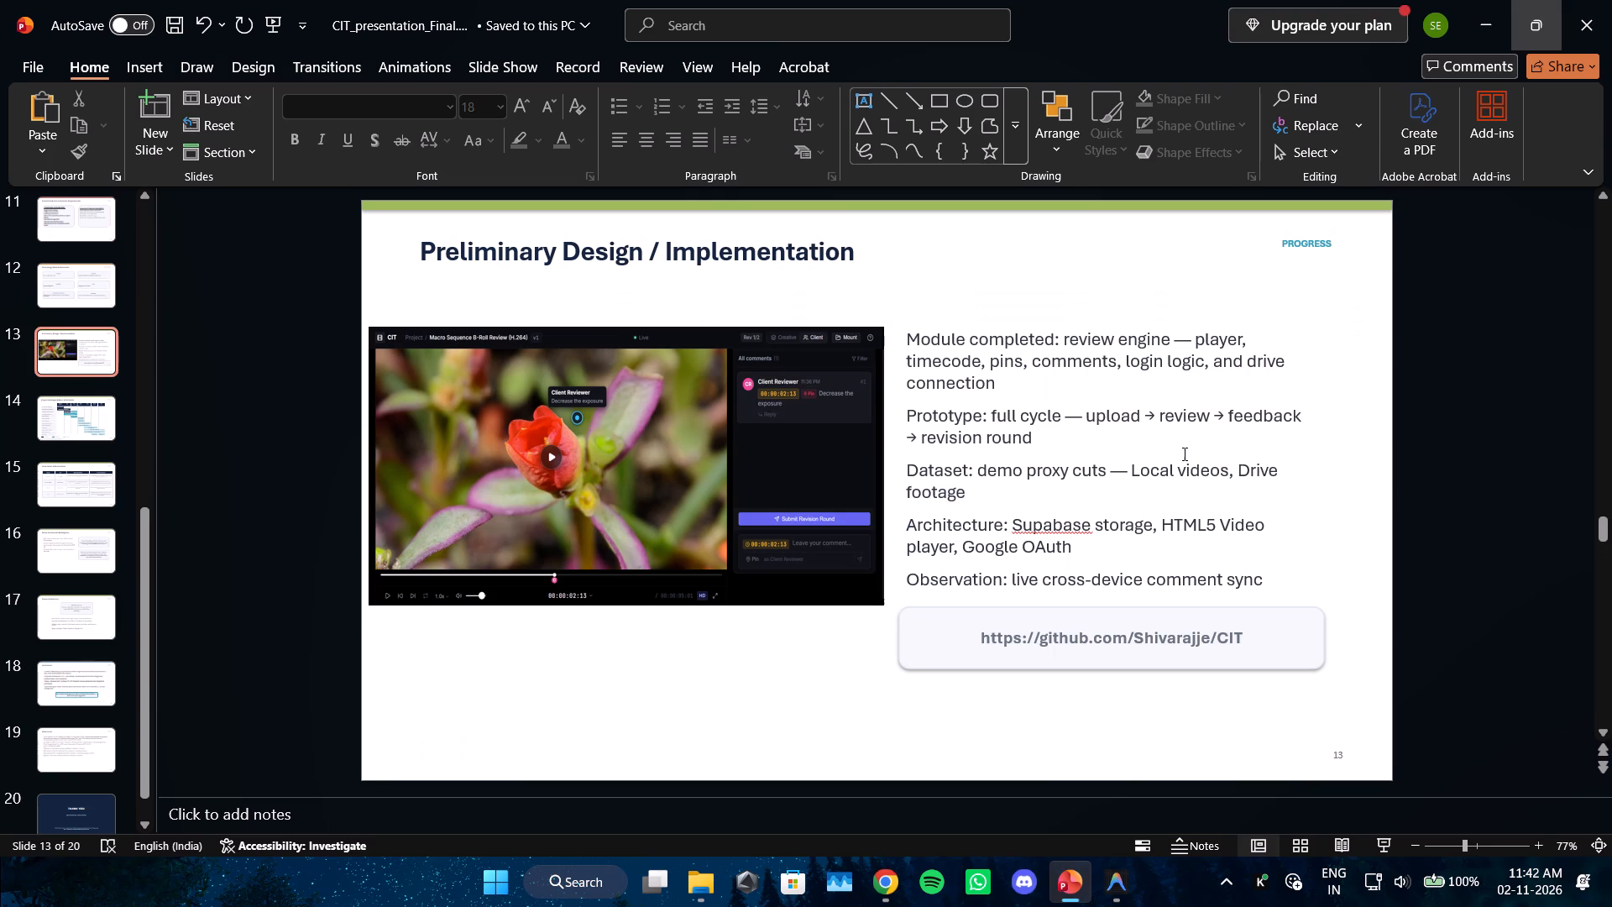
{"action": "key", "text": "Down"}
{"action": "key", "text": "Down"}
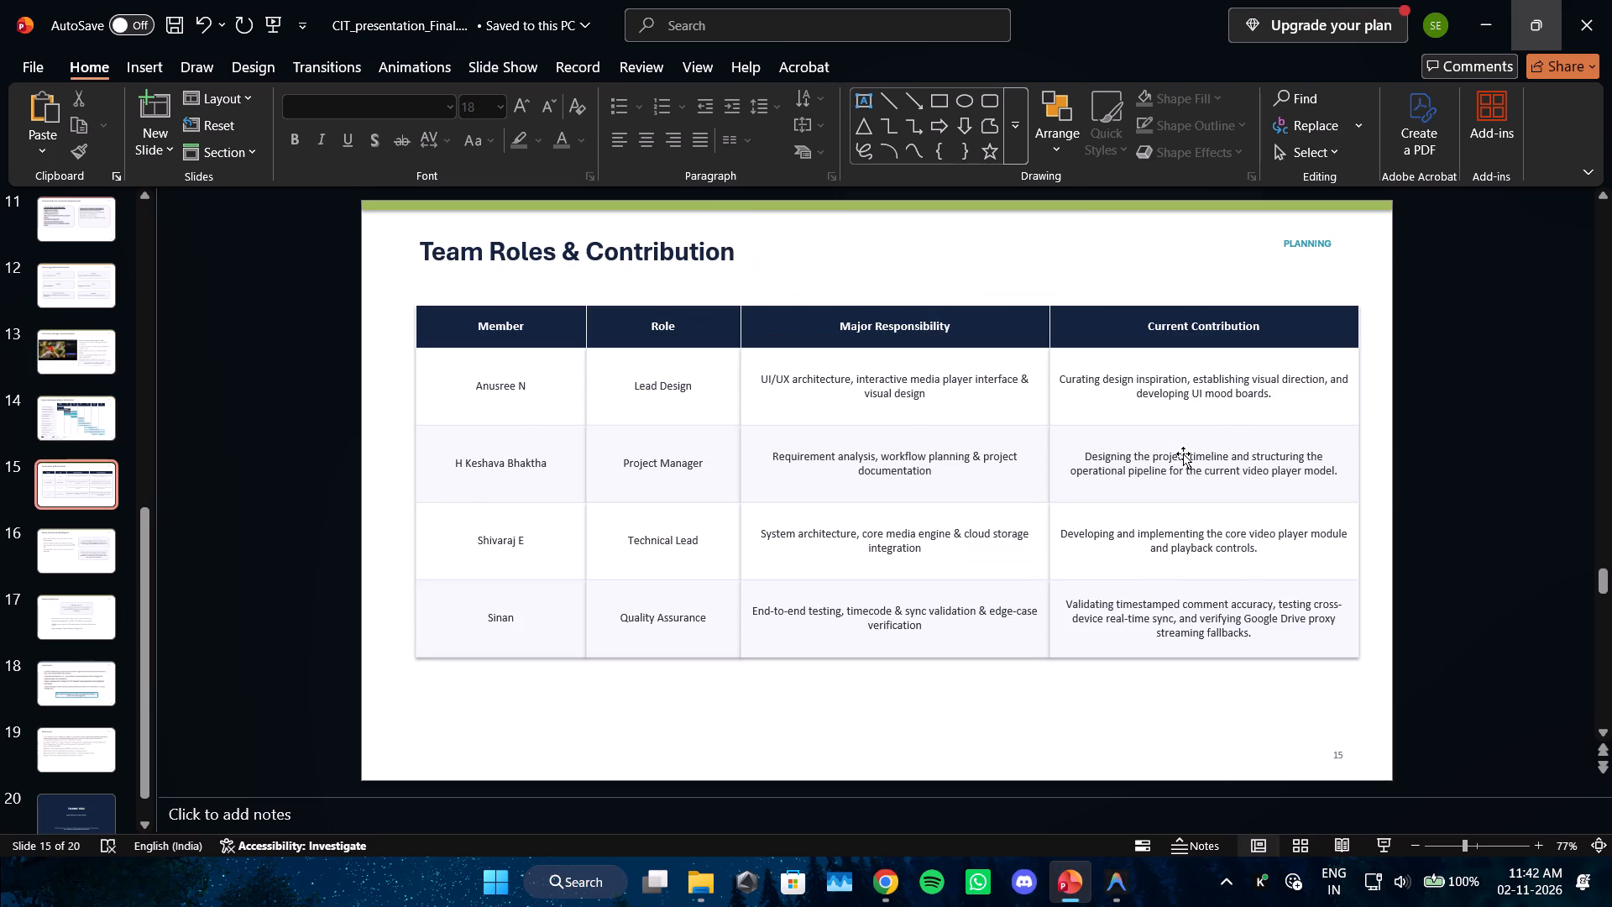
{"action": "key", "text": "Down"}
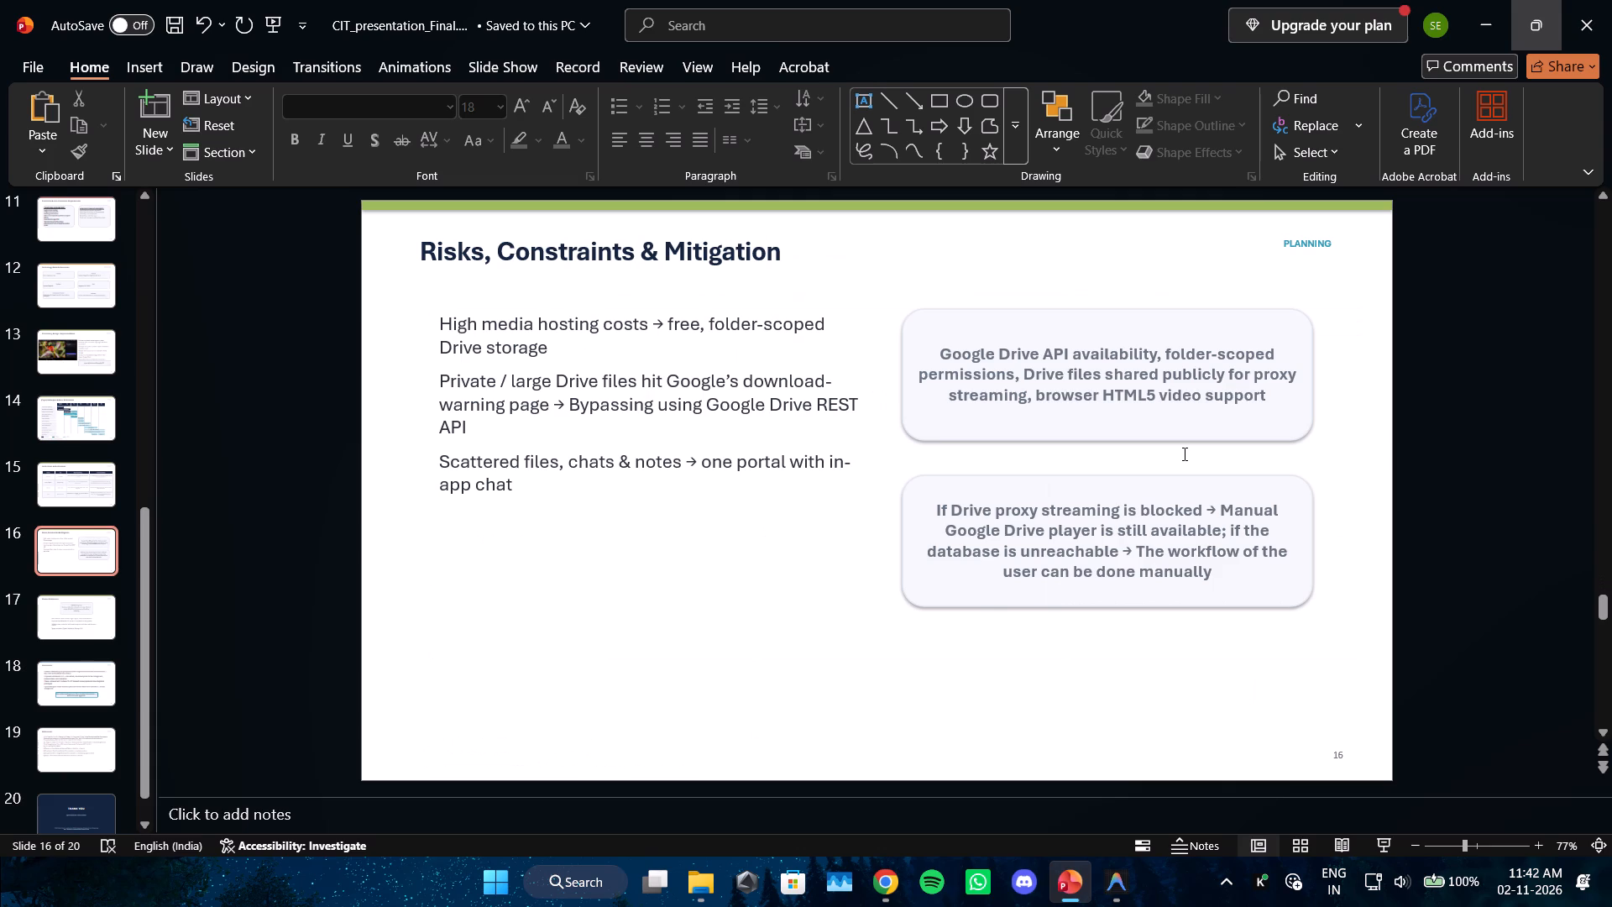
{"action": "key", "text": "Down"}
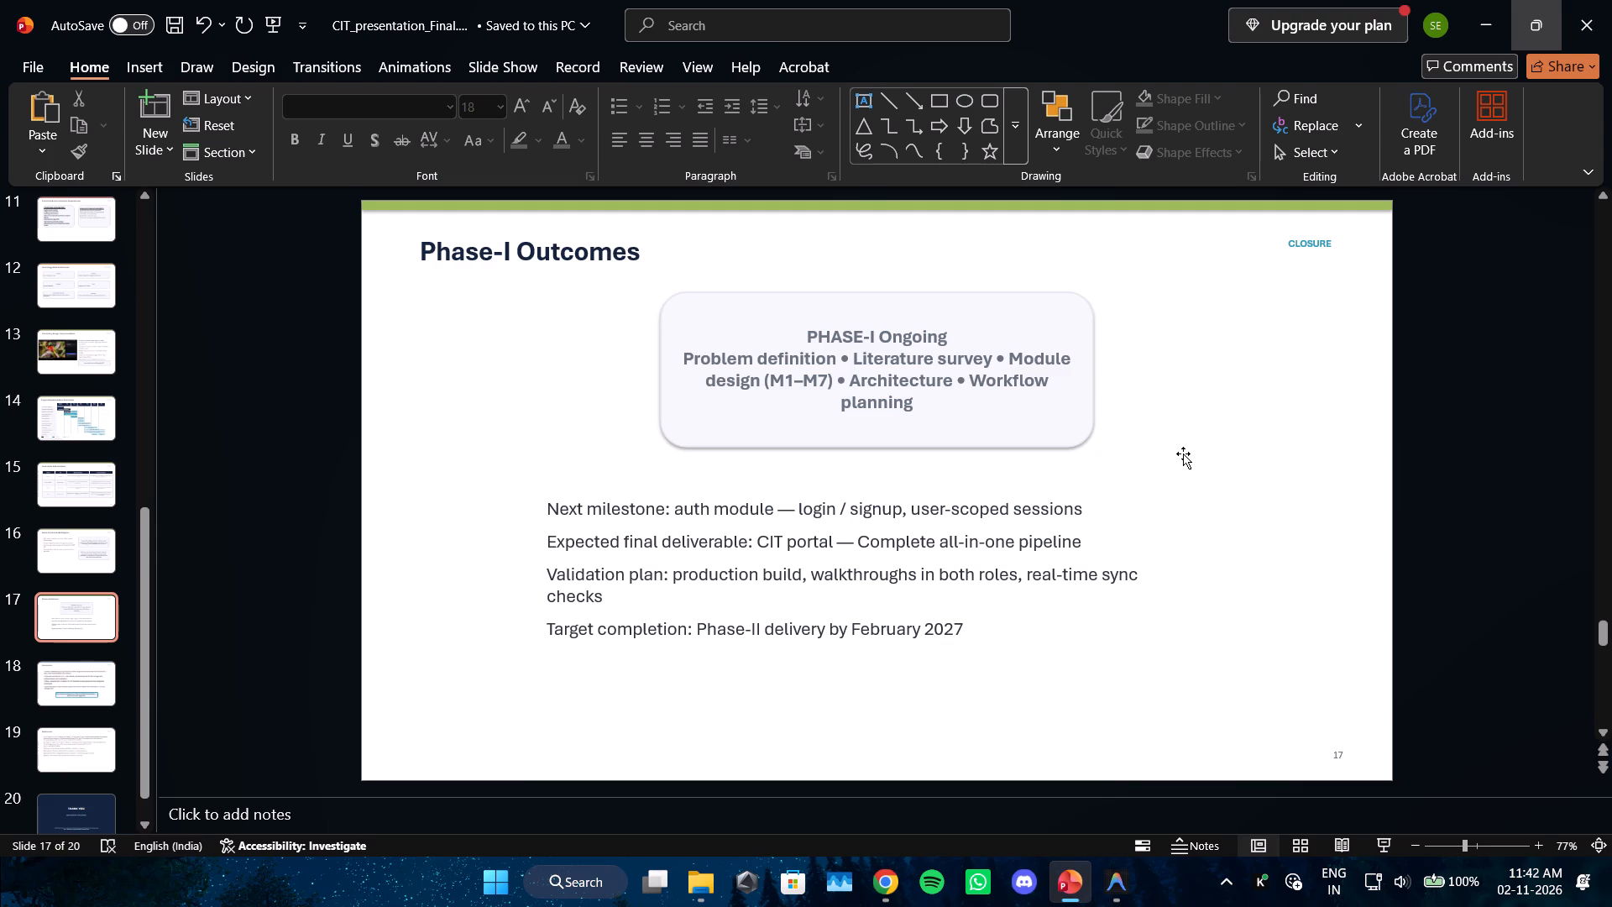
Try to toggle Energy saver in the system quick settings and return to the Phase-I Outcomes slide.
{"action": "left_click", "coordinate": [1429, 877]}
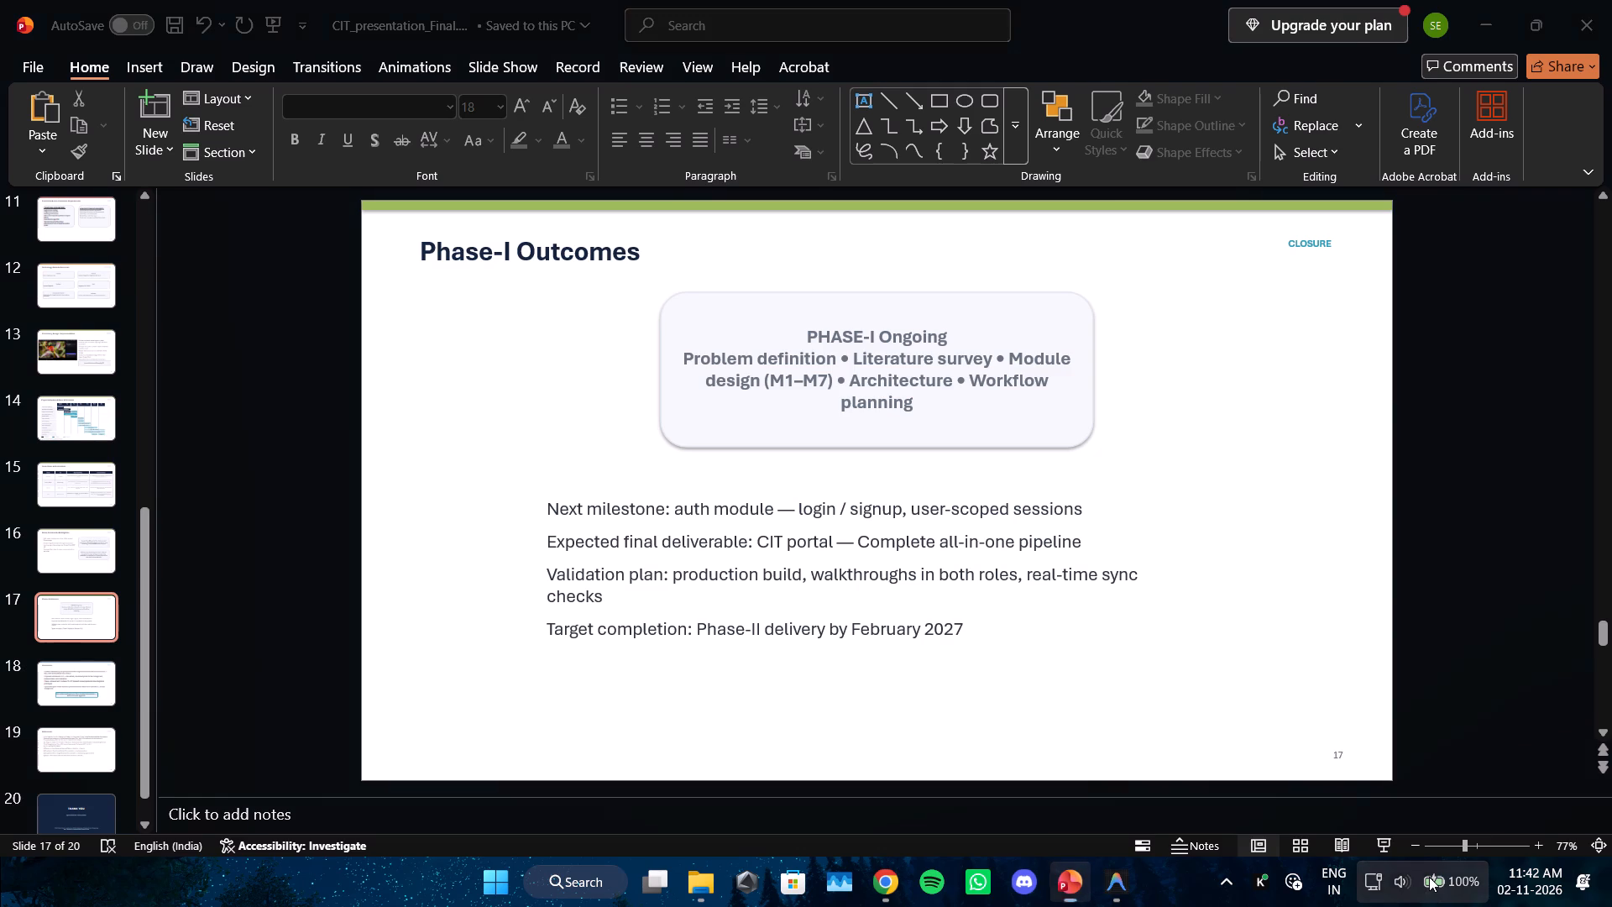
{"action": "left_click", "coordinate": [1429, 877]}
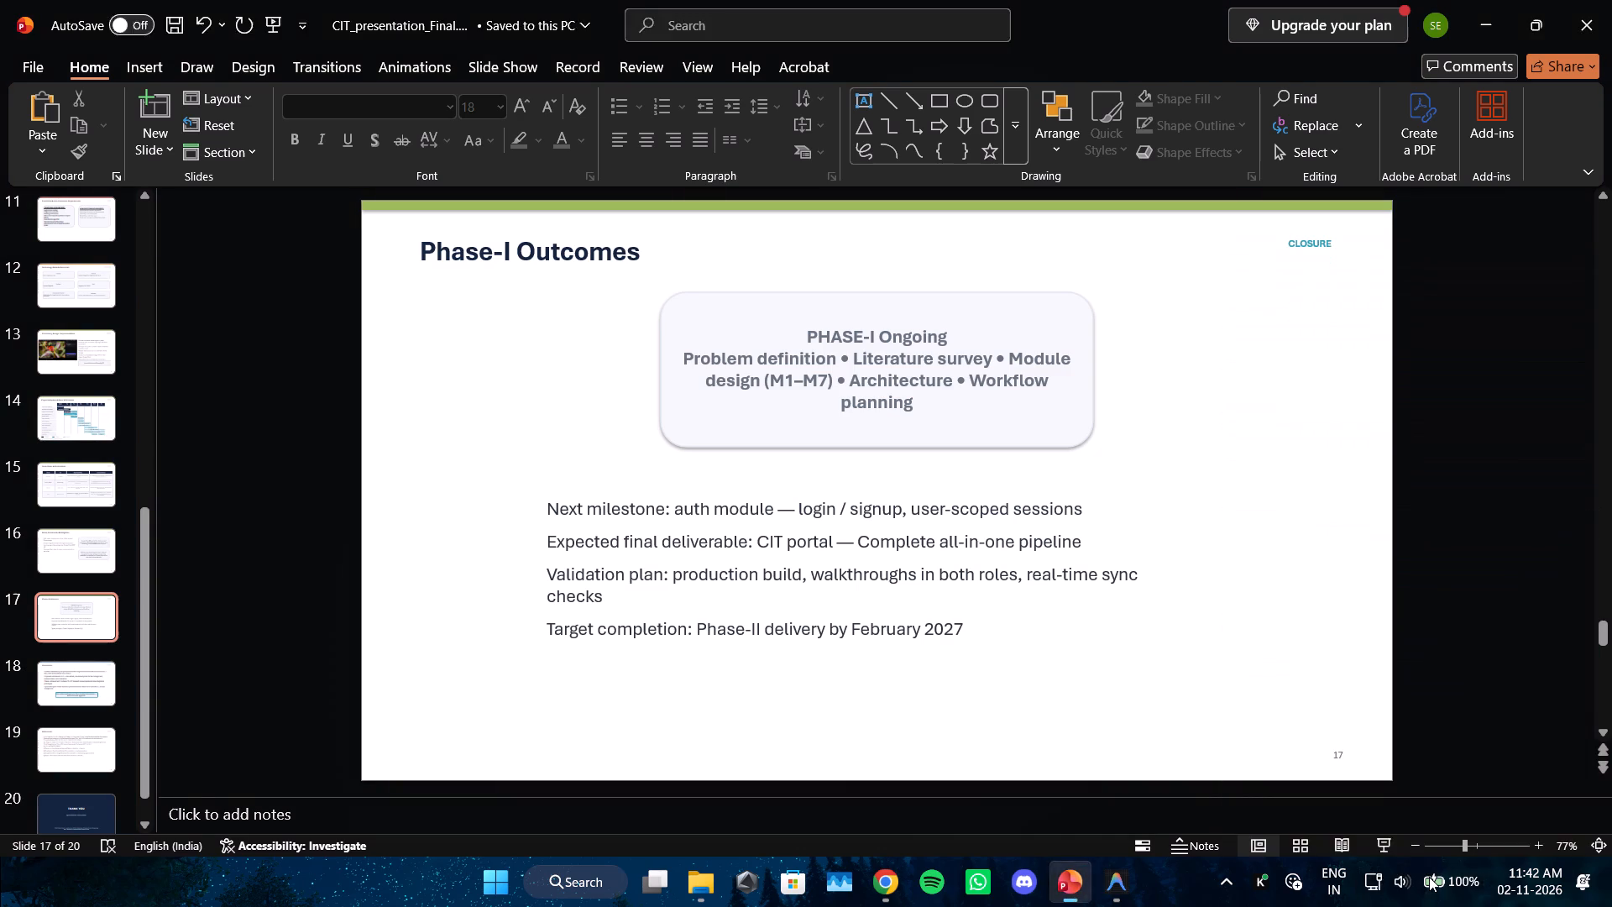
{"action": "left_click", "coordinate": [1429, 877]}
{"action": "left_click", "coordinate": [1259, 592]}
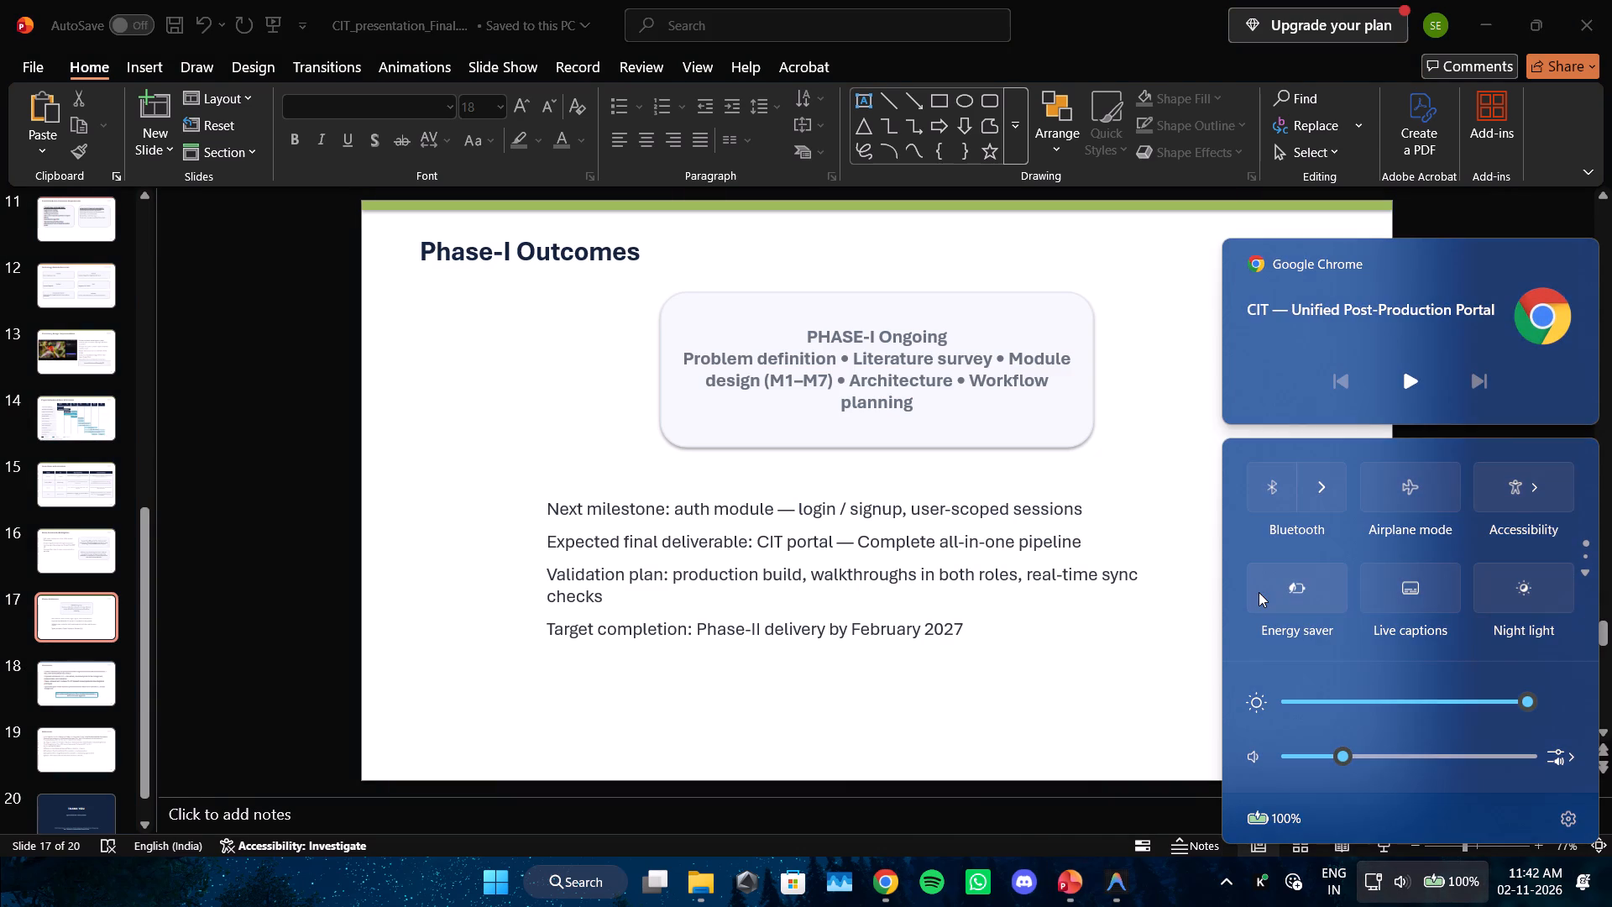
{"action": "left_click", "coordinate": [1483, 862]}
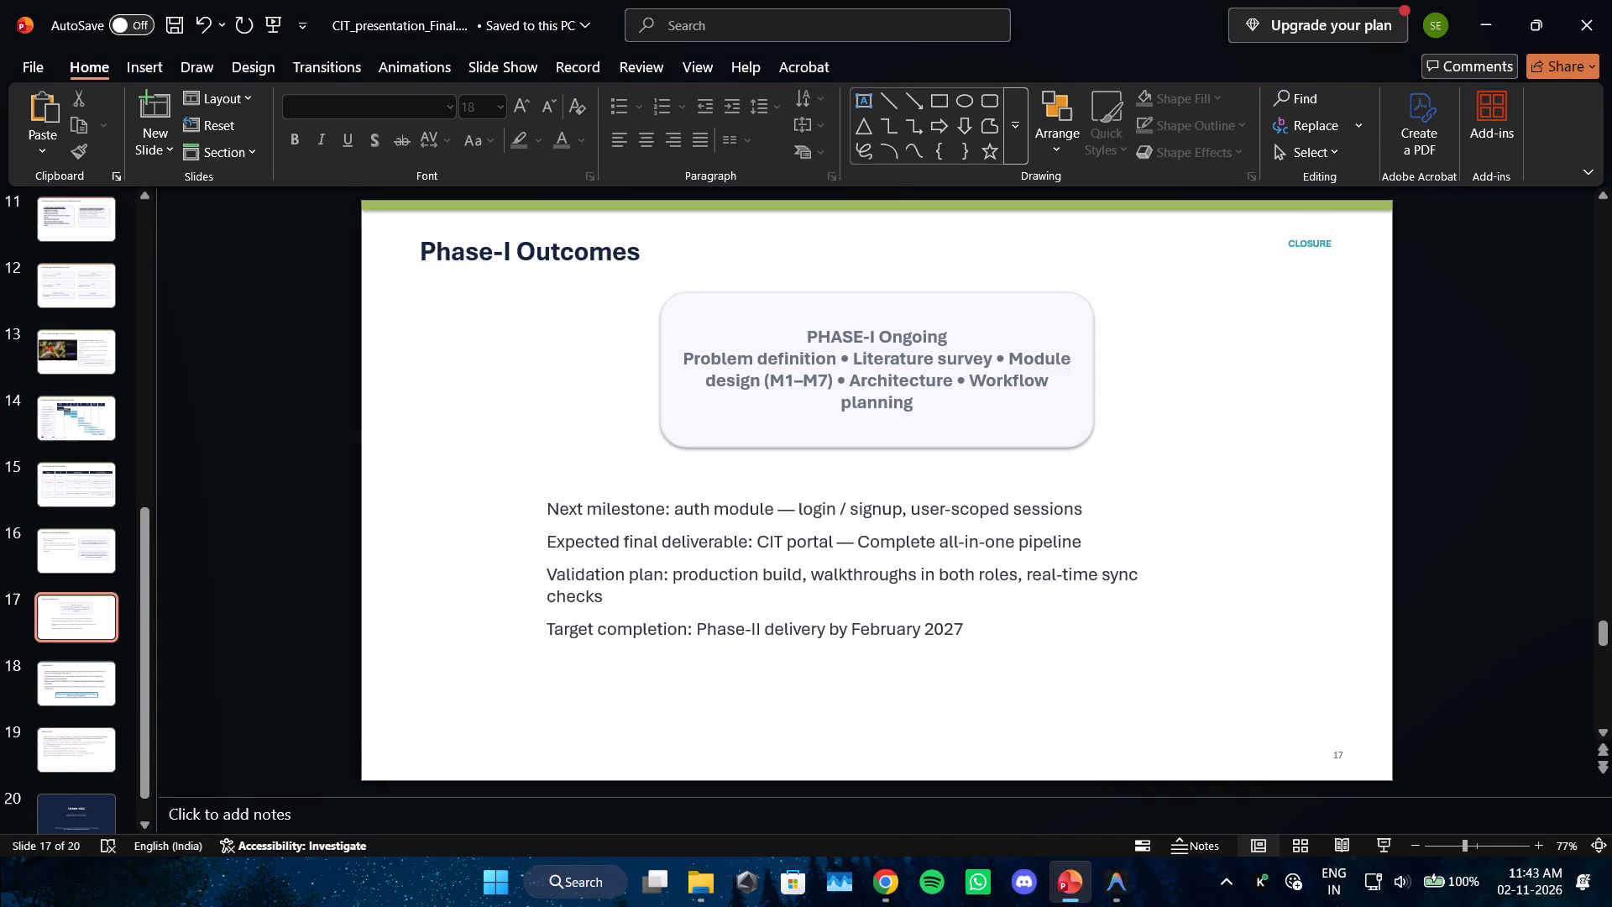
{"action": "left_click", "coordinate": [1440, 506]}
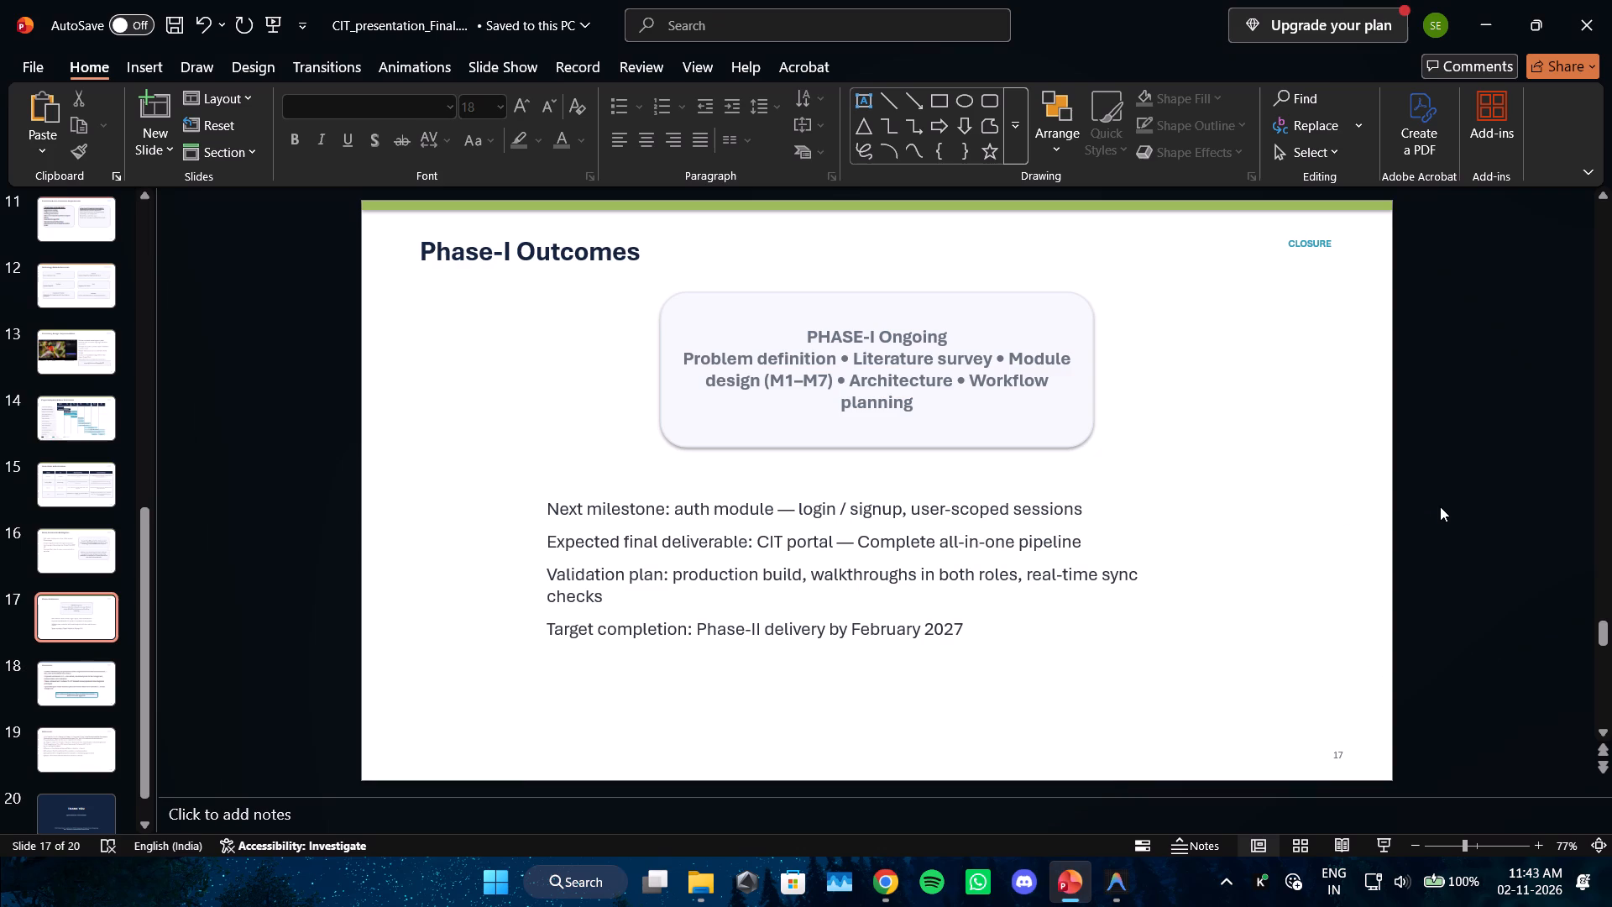
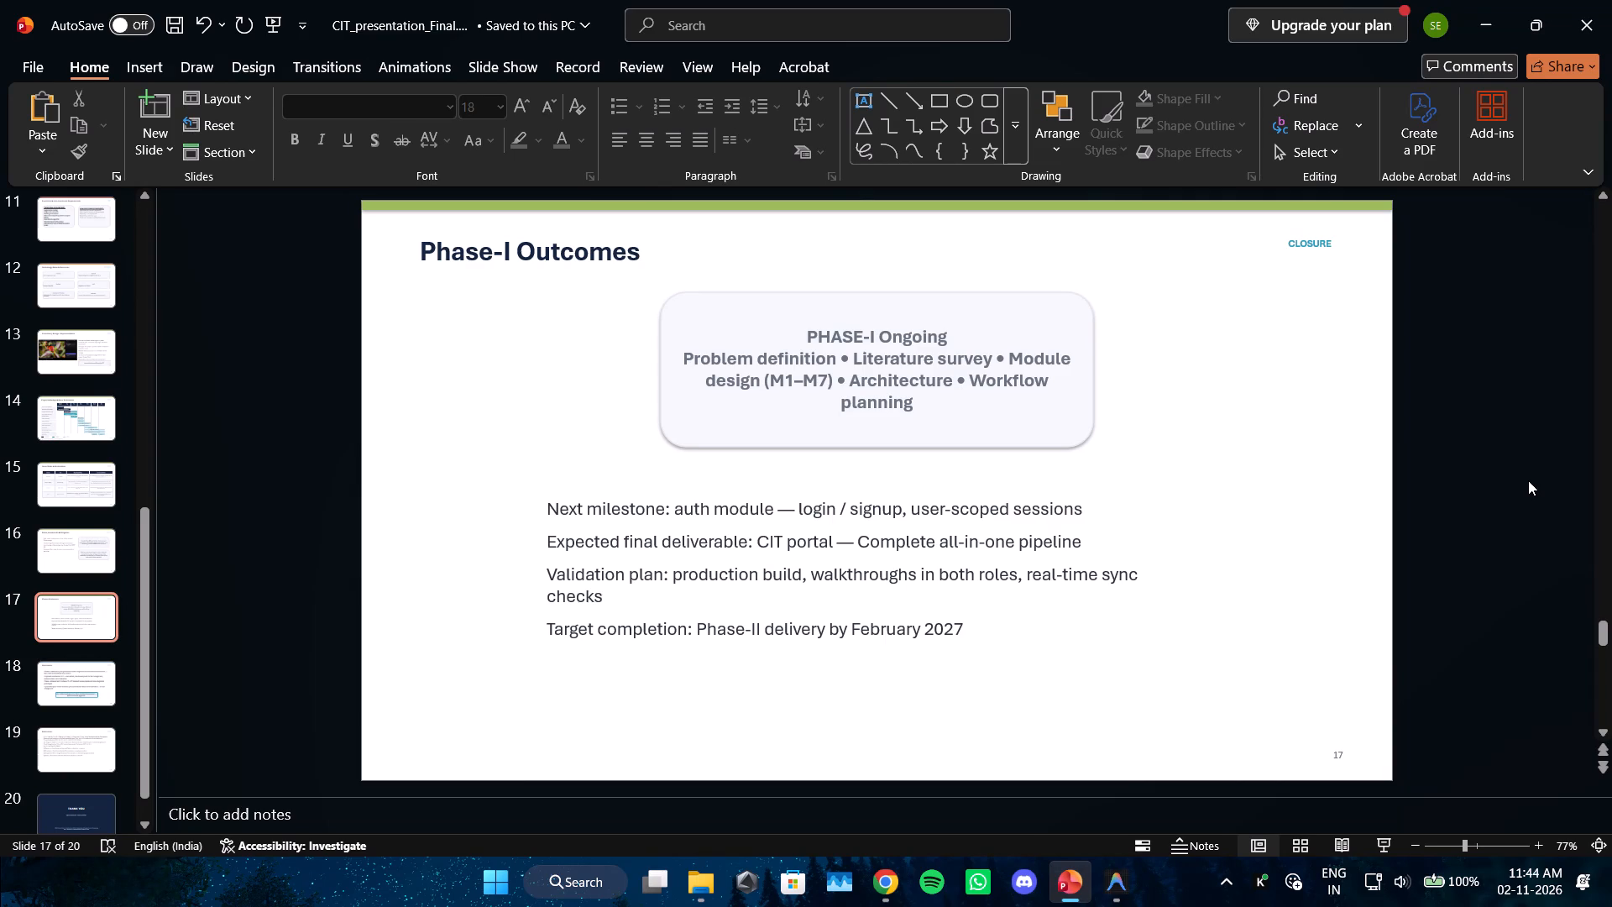
Go back through the deck from Phase-I Outcomes to the opening title slide and reread its project and team details.
{"action": "key", "text": "Up"}
{"action": "key", "text": "Up"}
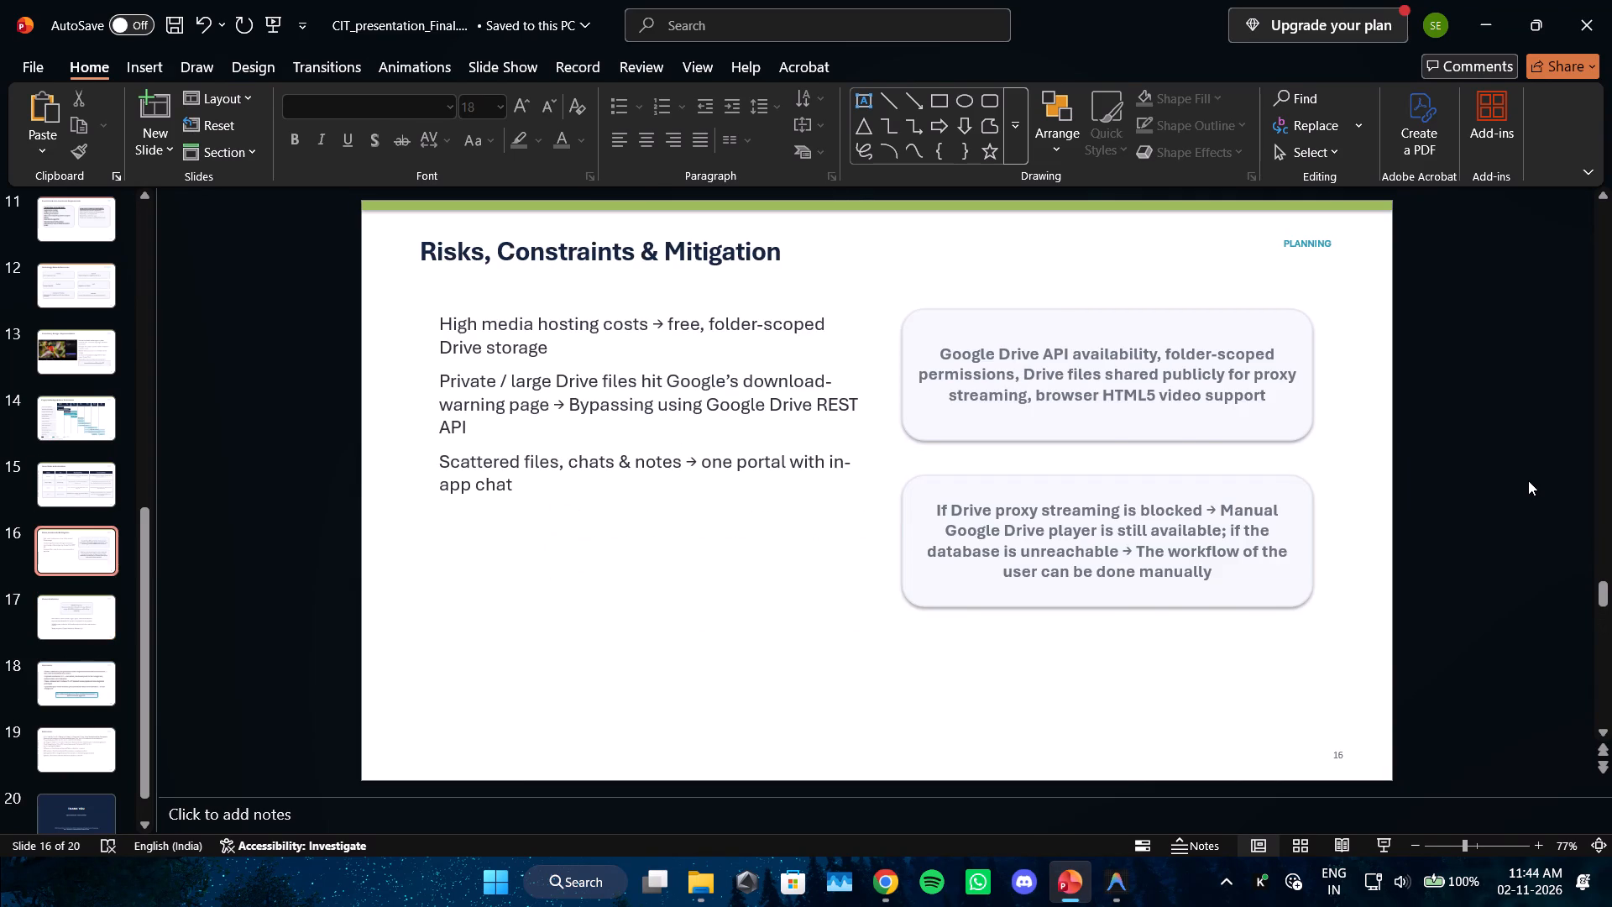
{"action": "key", "text": "Up"}
{"action": "key", "text": "Up"}
{"action": "key", "text": "Up"}
{"action": "key", "text": "Up"}
{"action": "key", "text": "Up"}
{"action": "key", "text": "Up"}
{"action": "key", "text": "Up"}
{"action": "key", "text": "Up"}
{"action": "key", "text": "Up"}
{"action": "key", "text": "Up"}
{"action": "key", "text": "Up"}
{"action": "key", "text": "Up"}
{"action": "key", "text": "Up"}
{"action": "key", "text": "Up"}
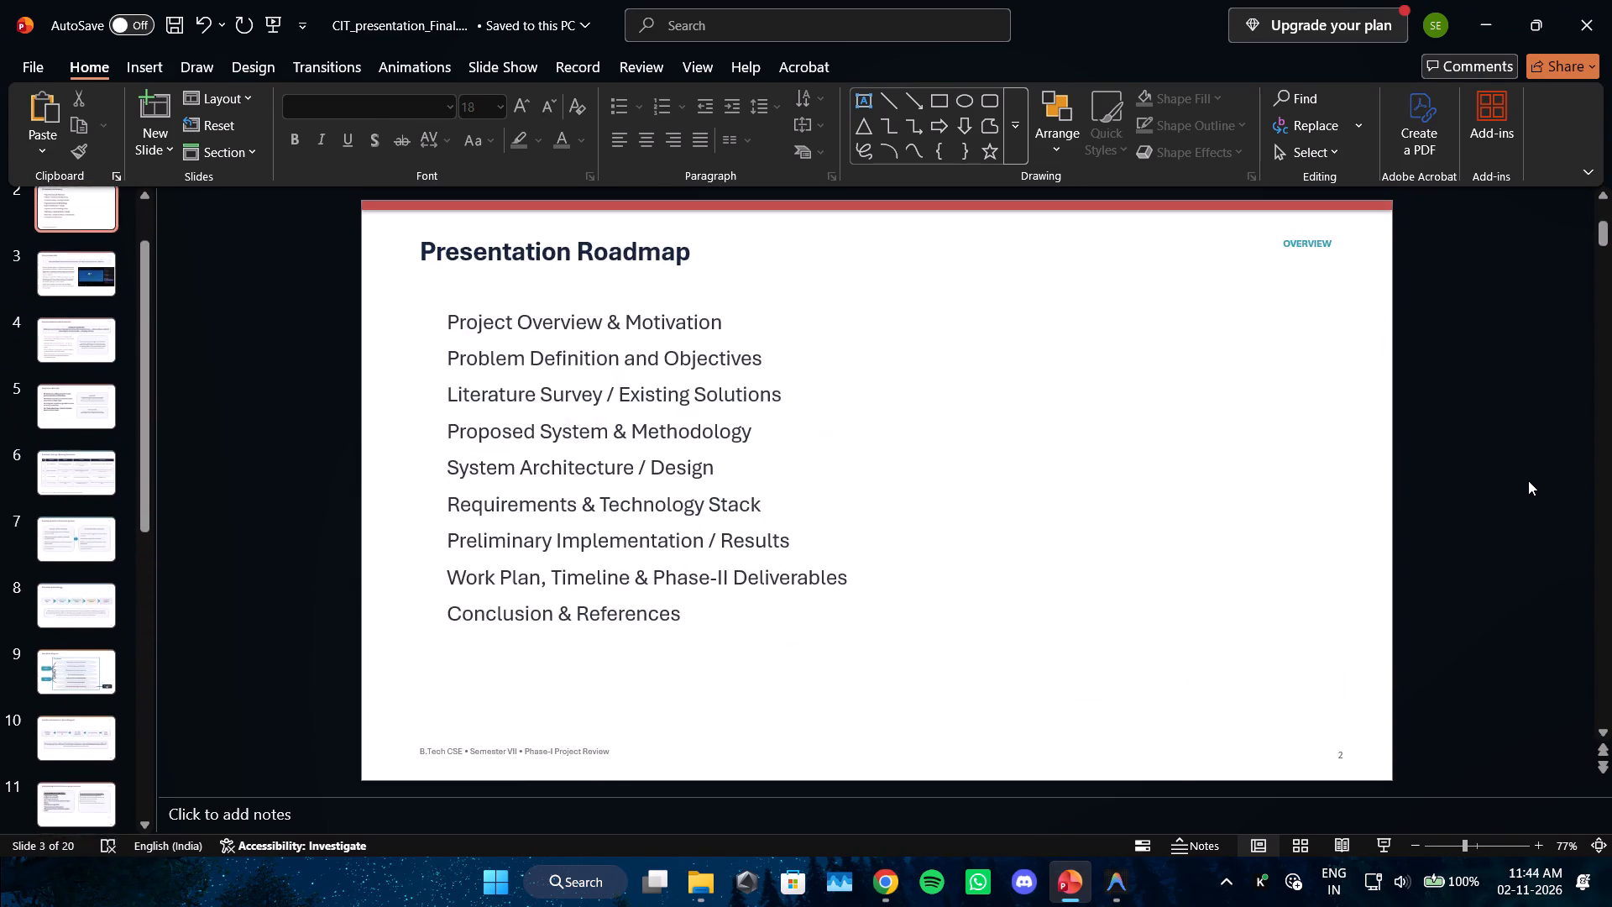
{"action": "key", "text": "Up"}
{"action": "key", "text": "Up"}
{"action": "key", "text": "Up"}
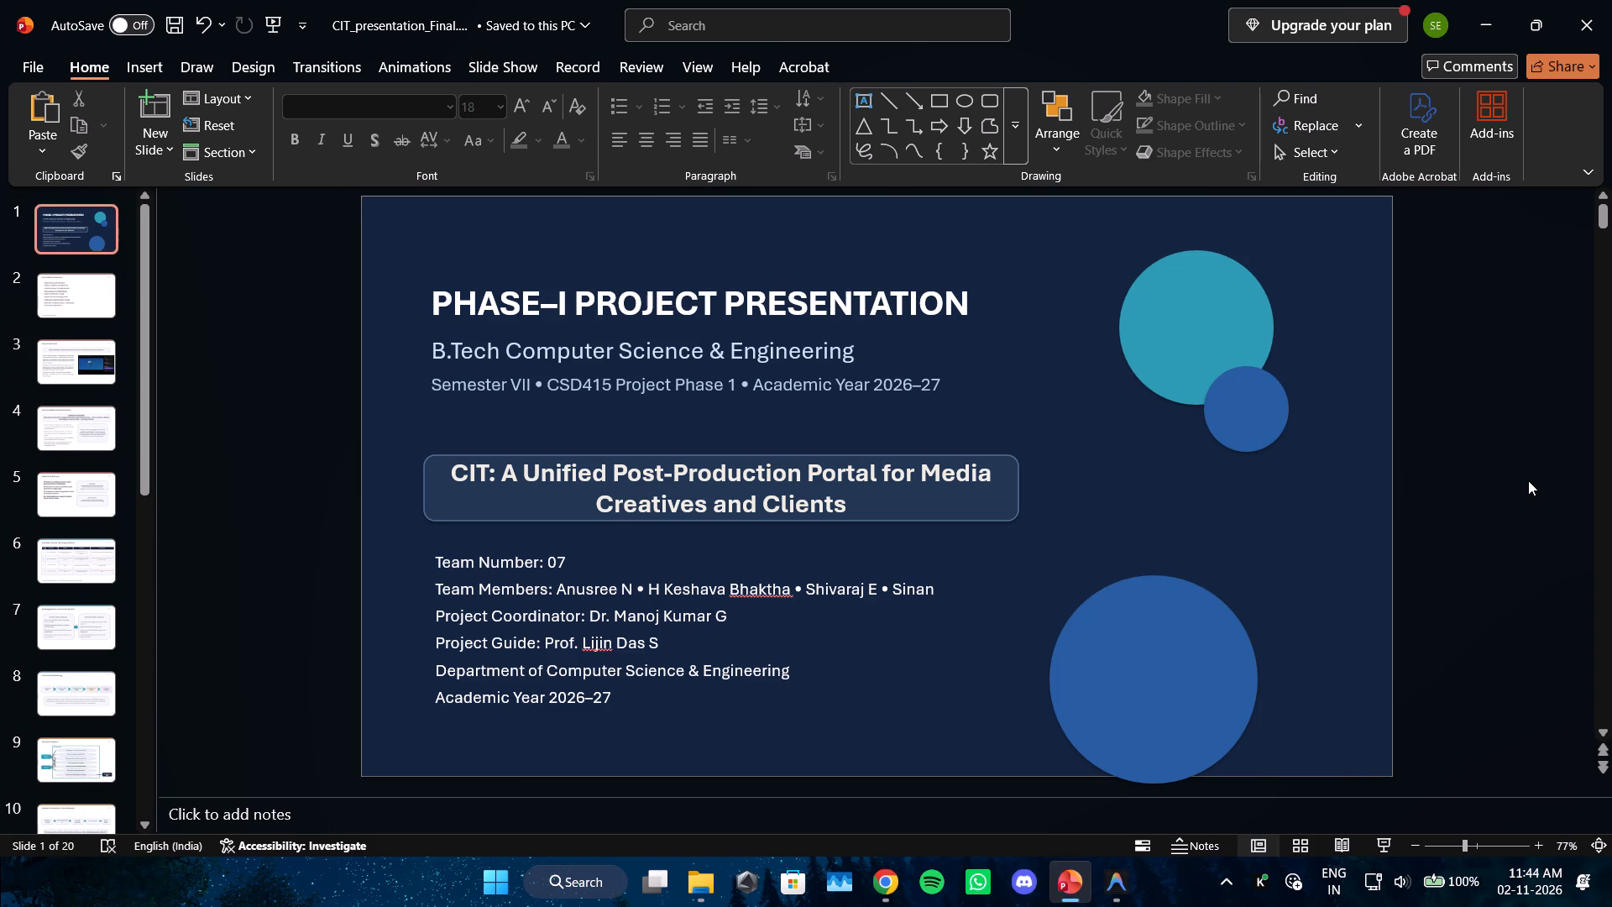
Reread the slides in order from Presentation Roadmap through Project Overview, Problem Statement & Motivation and Objectives & Scope to Literature Survey.
{"action": "key", "text": "Down"}
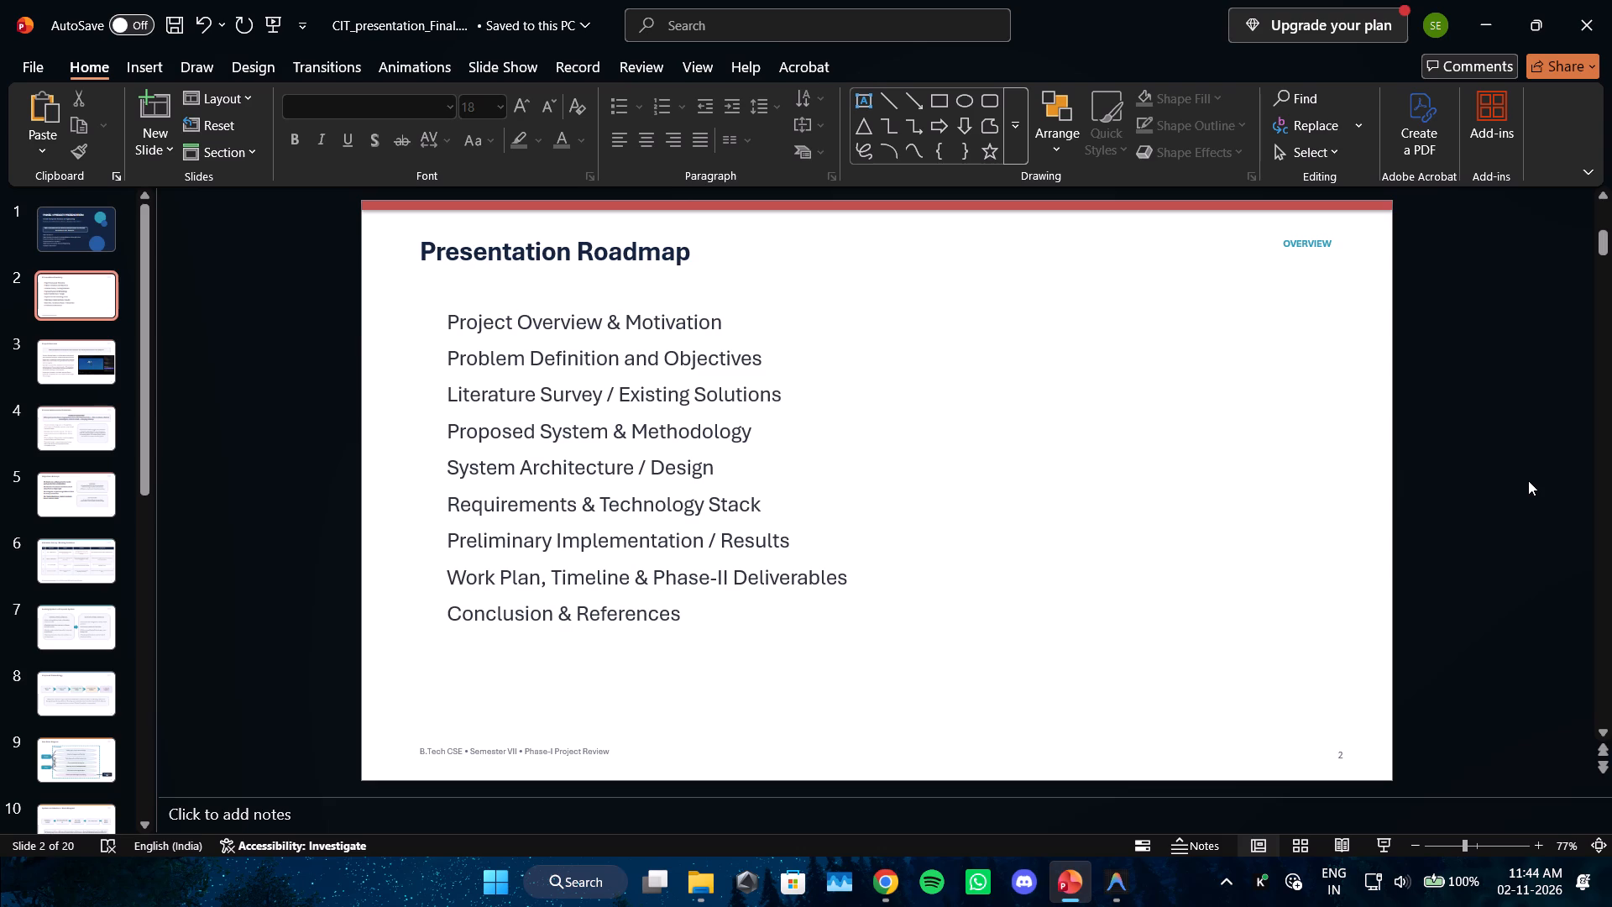
{"action": "key", "text": "Down"}
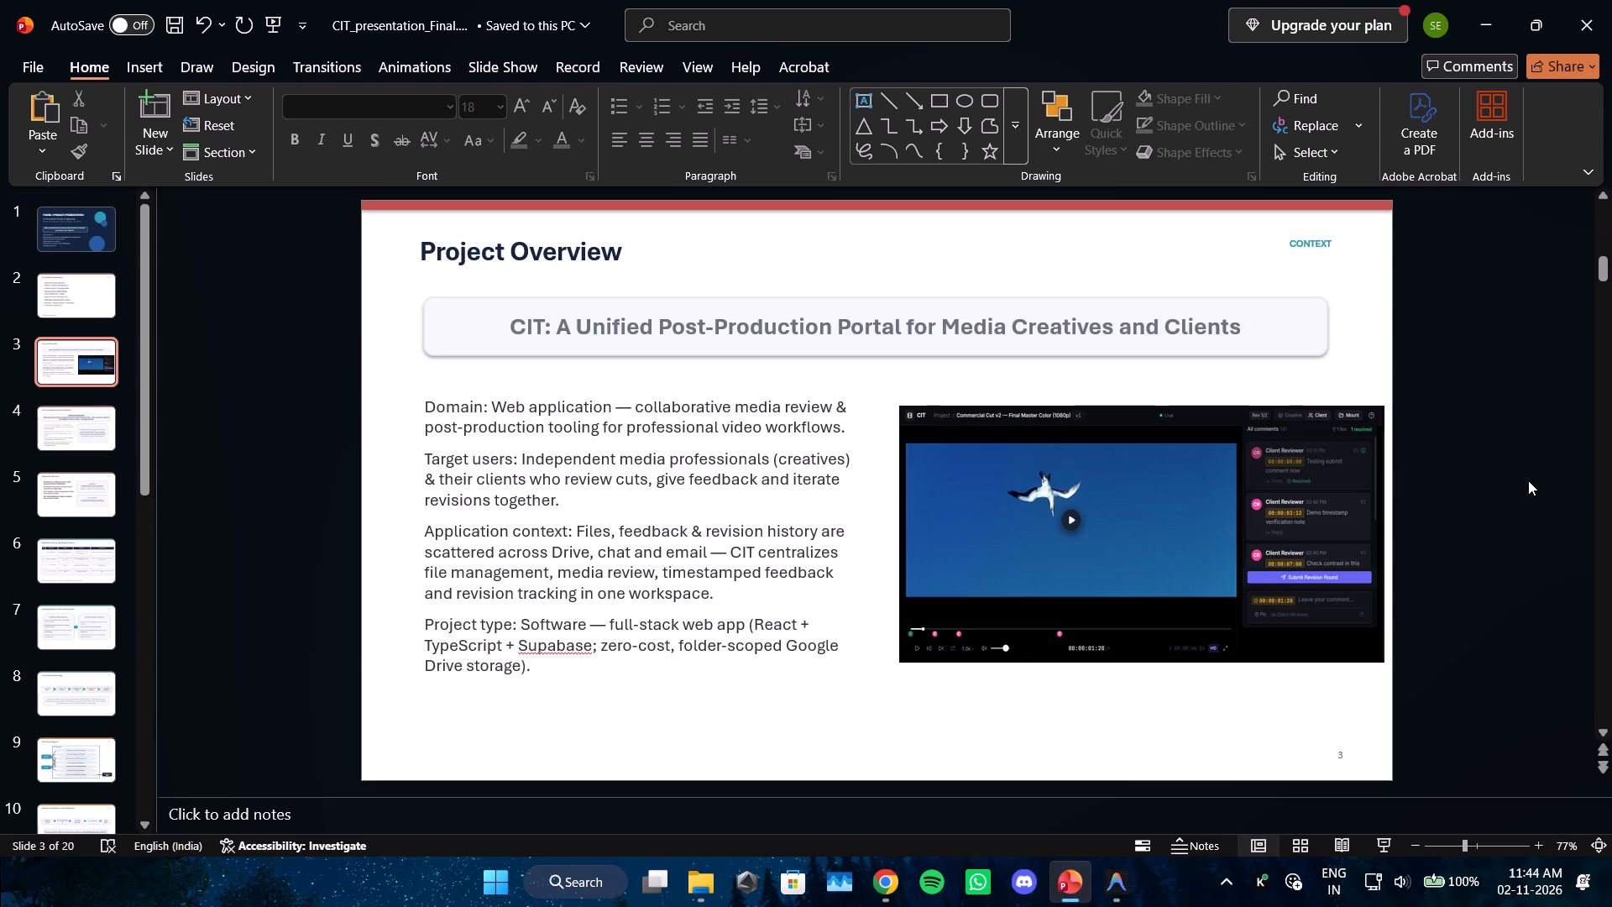
{"action": "key", "text": "Down"}
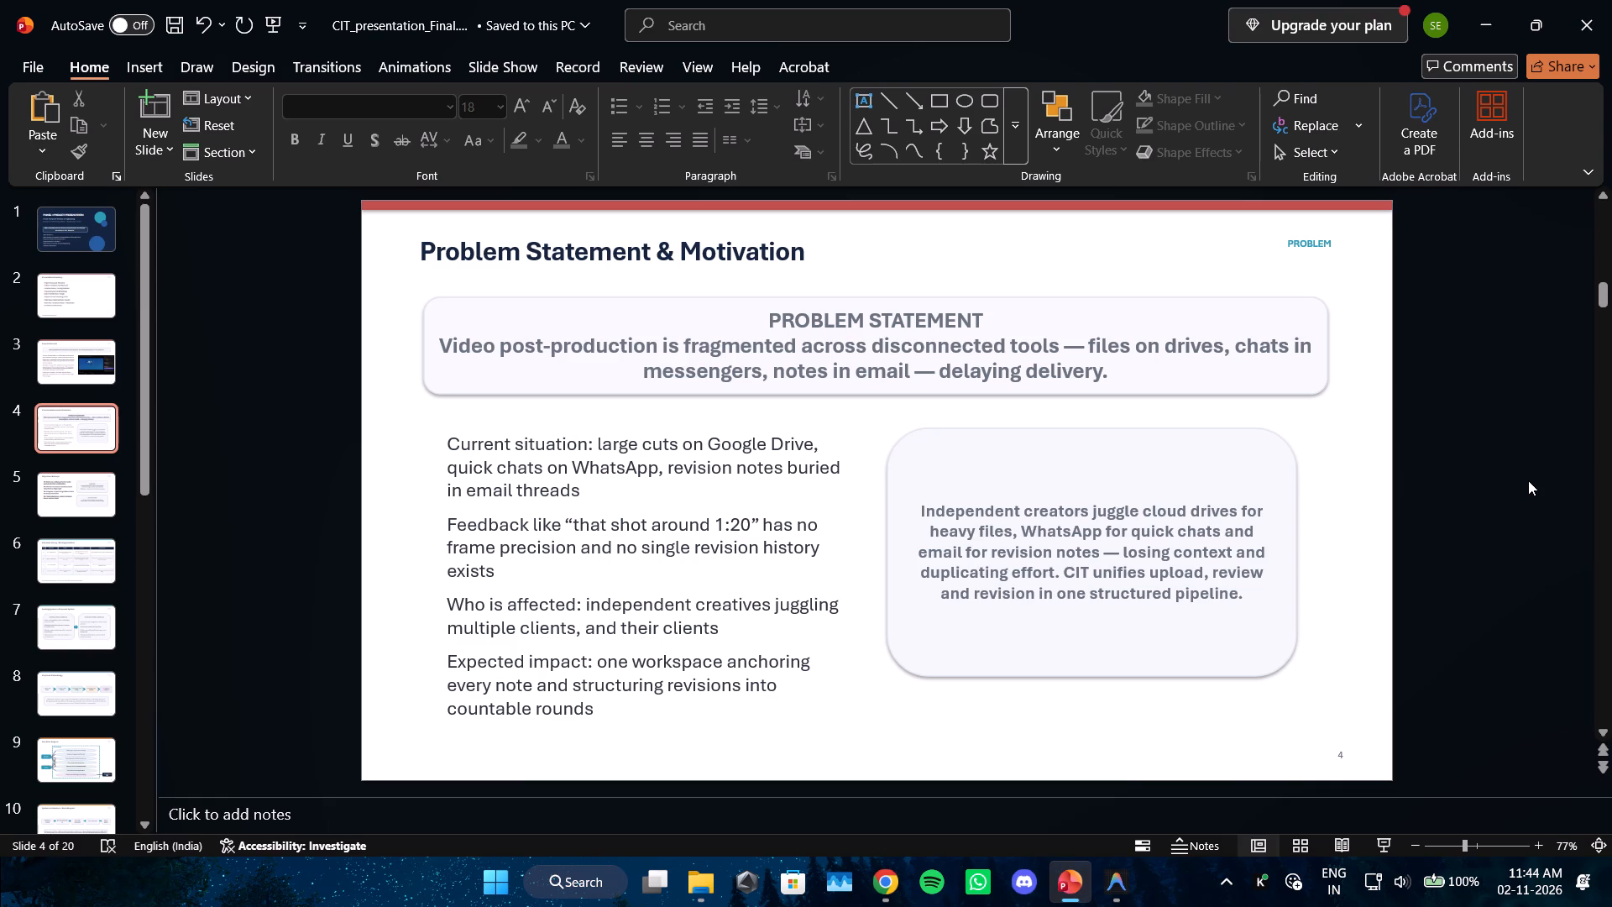
{"action": "key", "text": "Down"}
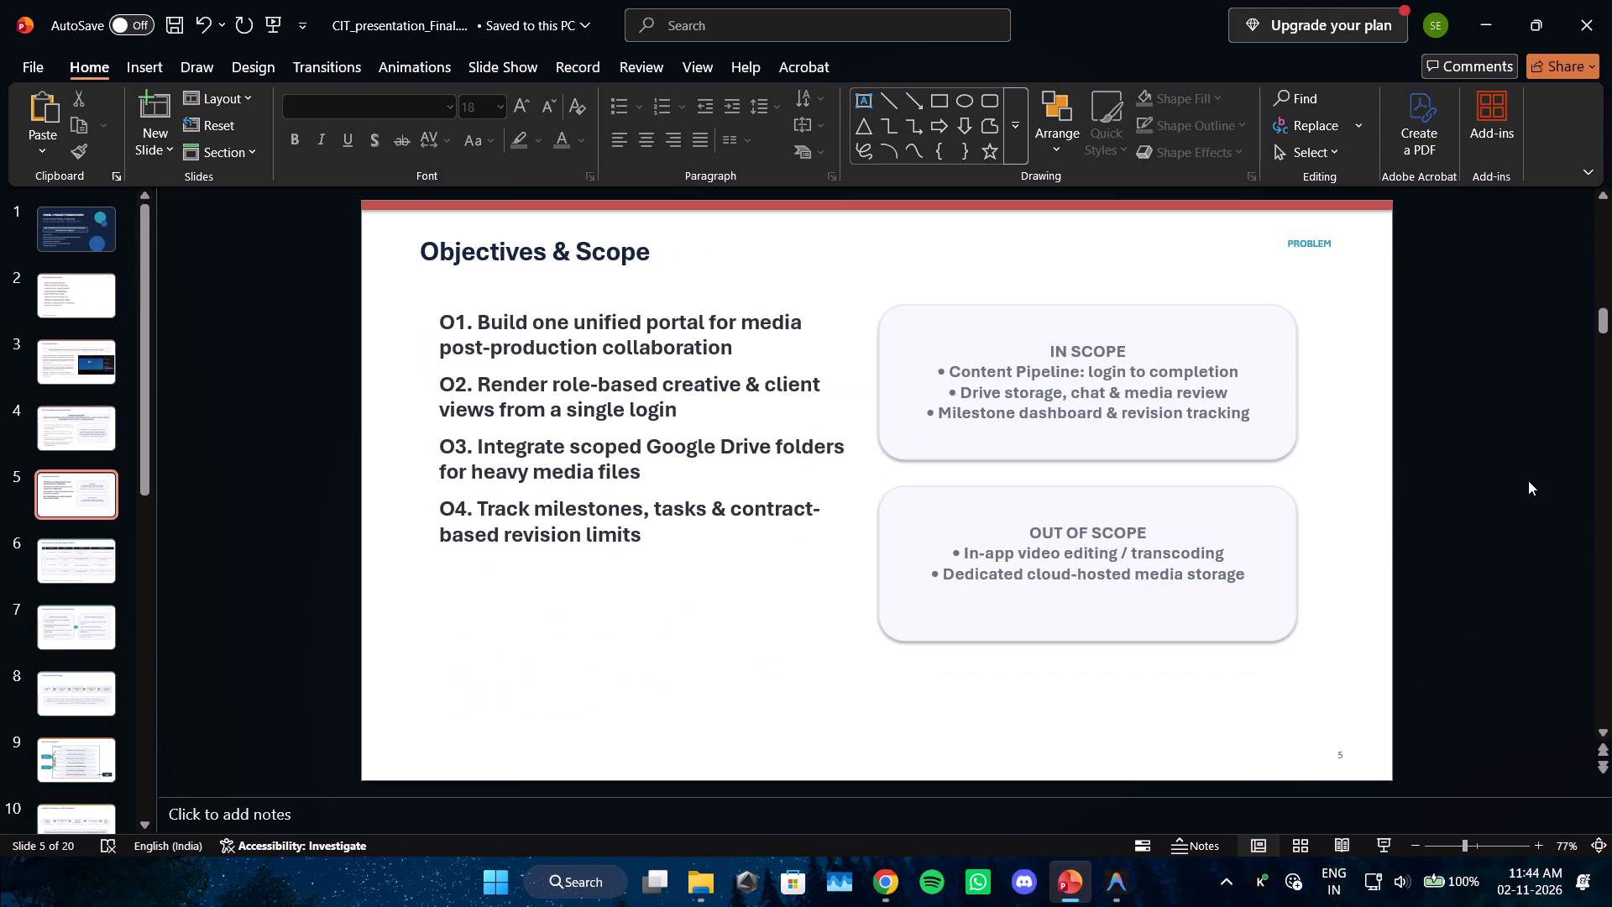
{"action": "key", "text": "Down"}
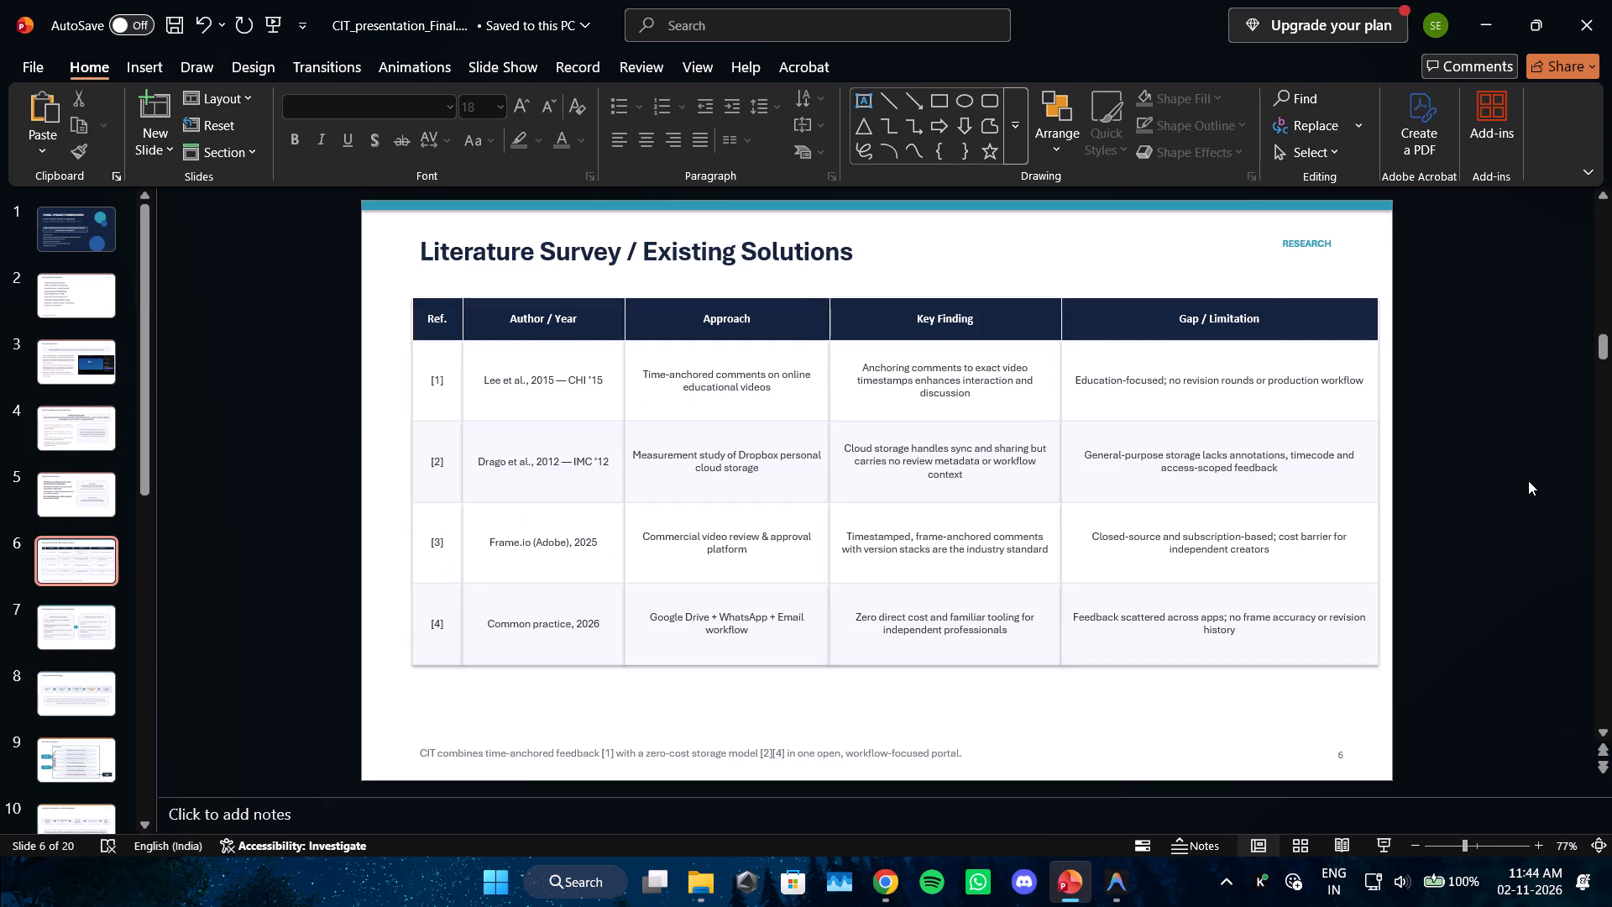
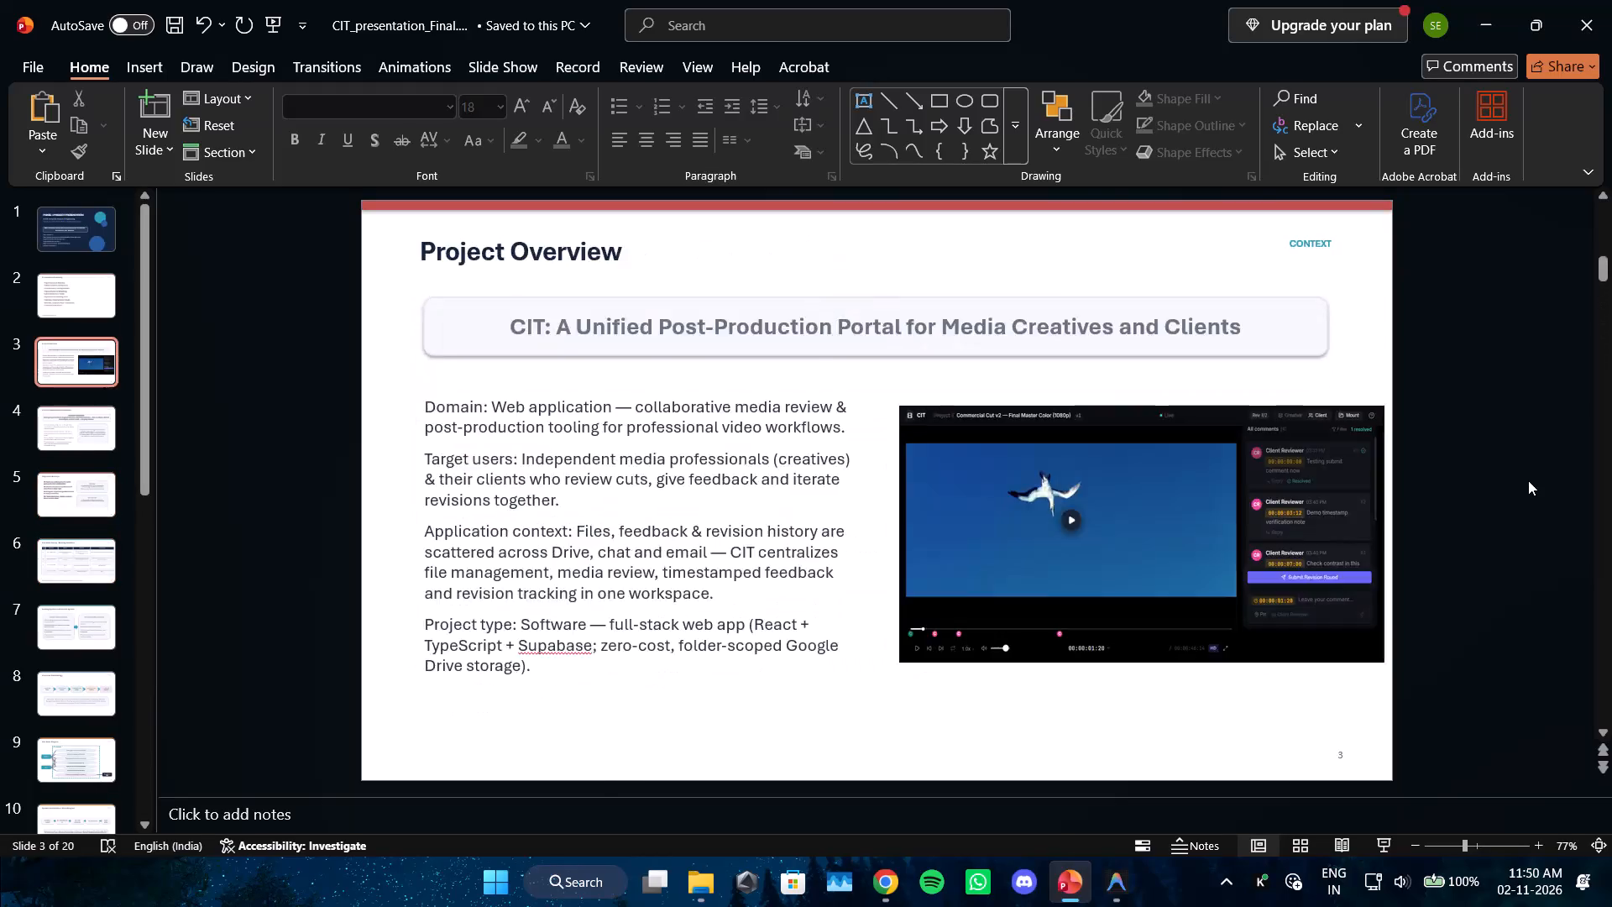
Go back through the preceding slides to the opening Phase-I Project Presentation title slide.
{"action": "key", "text": "Up"}
{"action": "key", "text": "Up"}
{"action": "key", "text": "Up"}
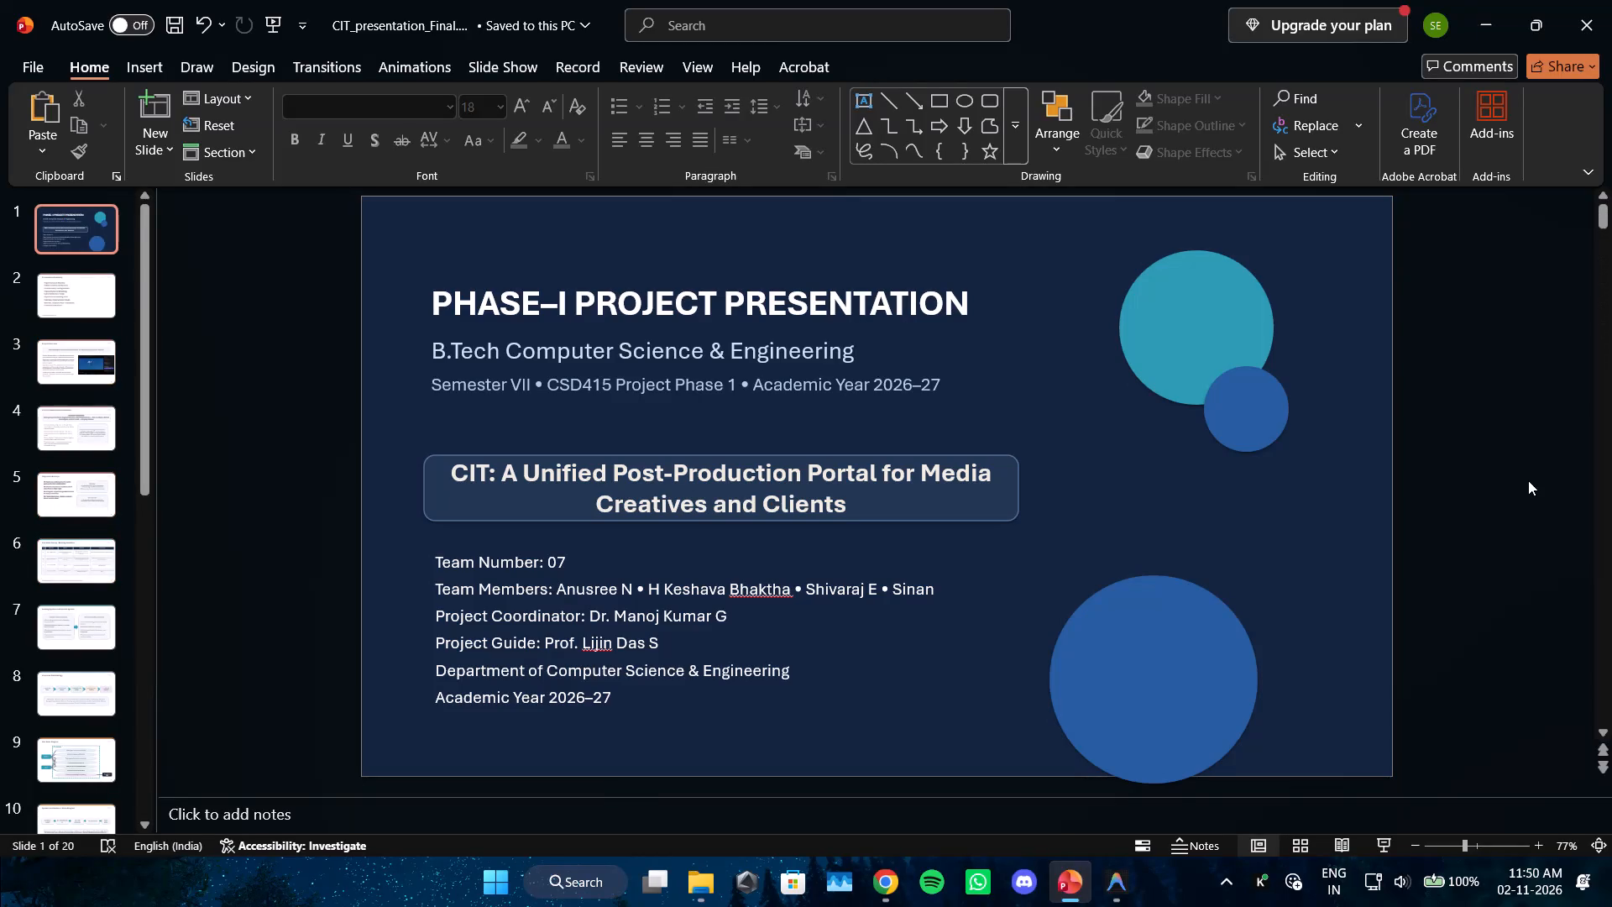
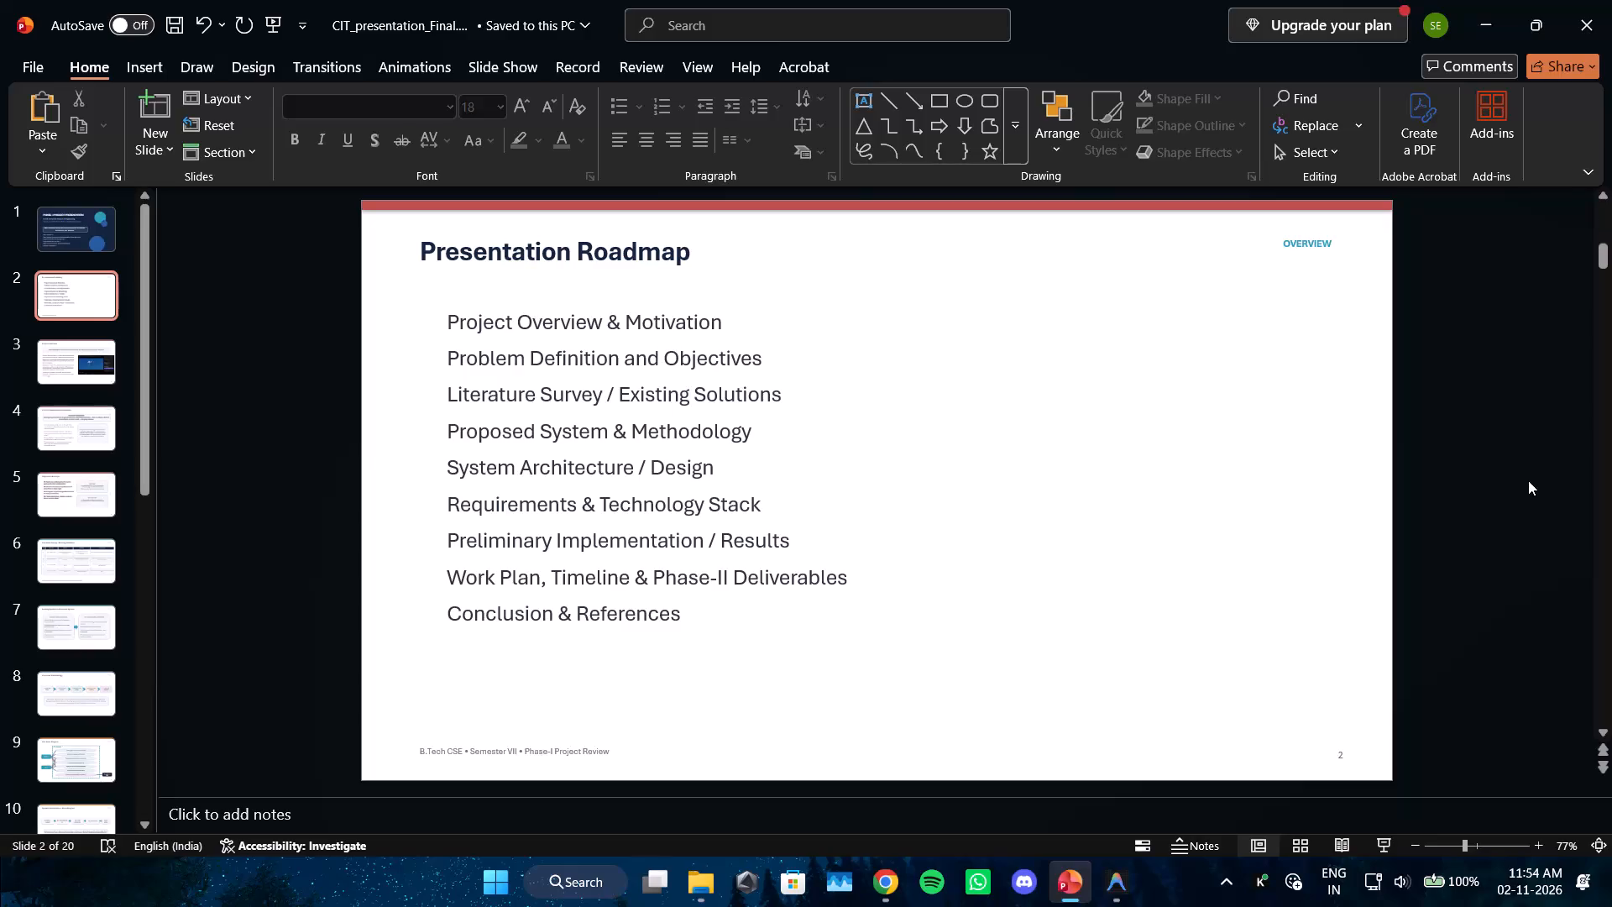
Review the slides in order from Presentation Roadmap through the literature survey, technology stack and Phase-I Outcomes to the closing slide.
{"action": "key", "text": "Right"}
{"action": "key", "text": "Right"}
{"action": "key", "text": "Right"}
{"action": "key", "text": "Right"}
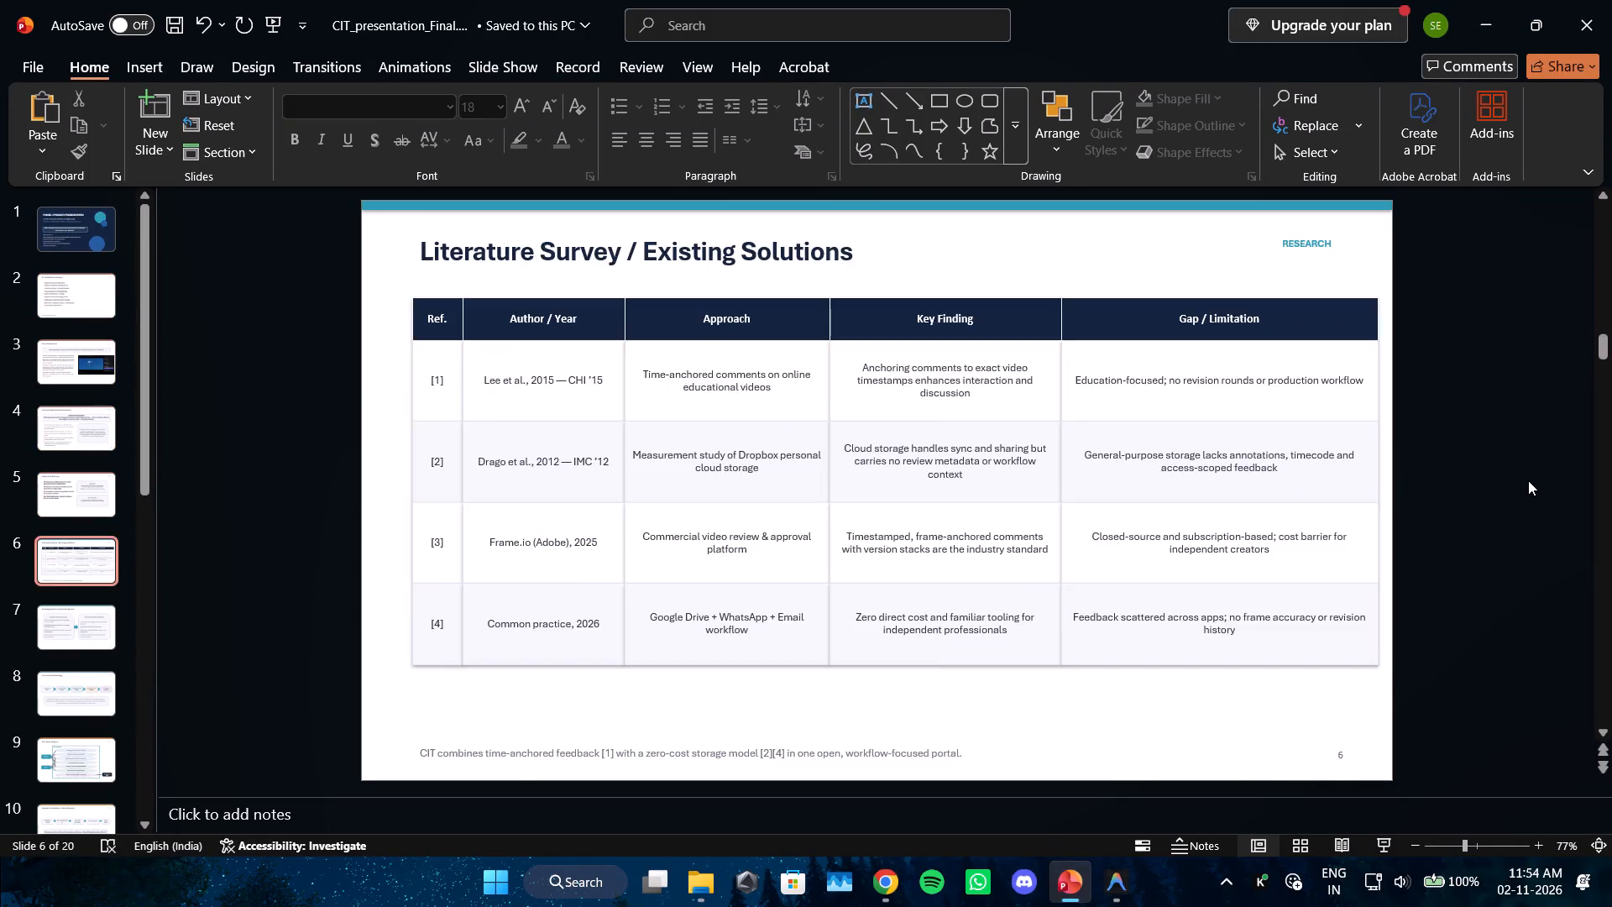
{"action": "key", "text": "Right"}
{"action": "key", "text": "Right"}
{"action": "key", "text": "Right"}
{"action": "key", "text": "Right"}
{"action": "key", "text": "Right"}
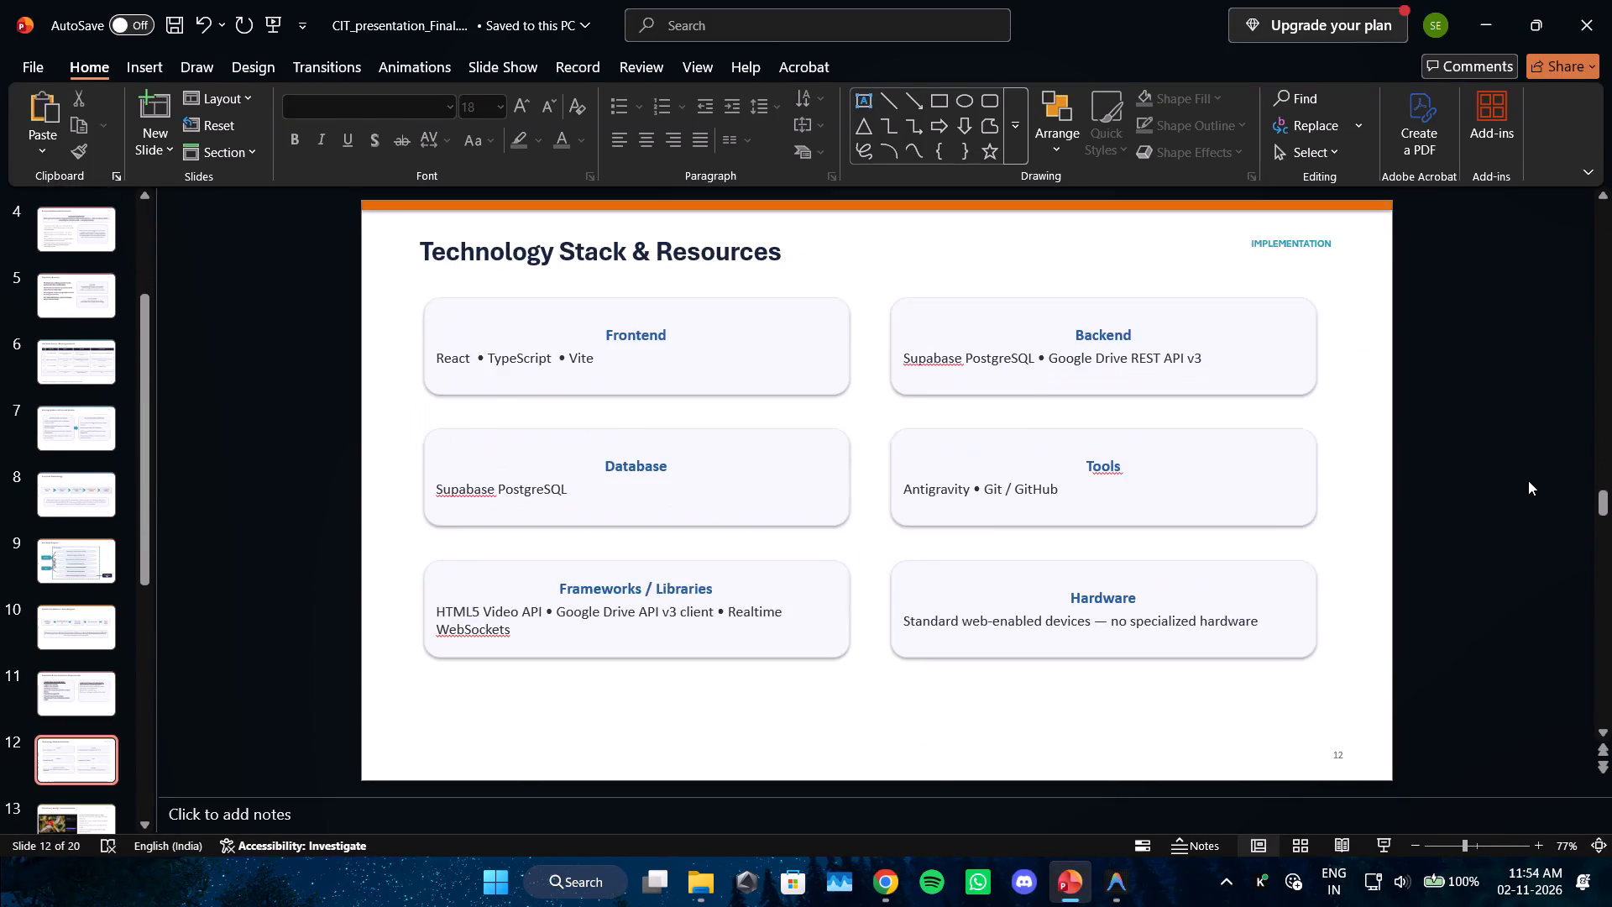
{"action": "key", "text": "Right"}
{"action": "key", "text": "Right"}
{"action": "key", "text": "Right"}
{"action": "key", "text": "Right"}
{"action": "key", "text": "Right"}
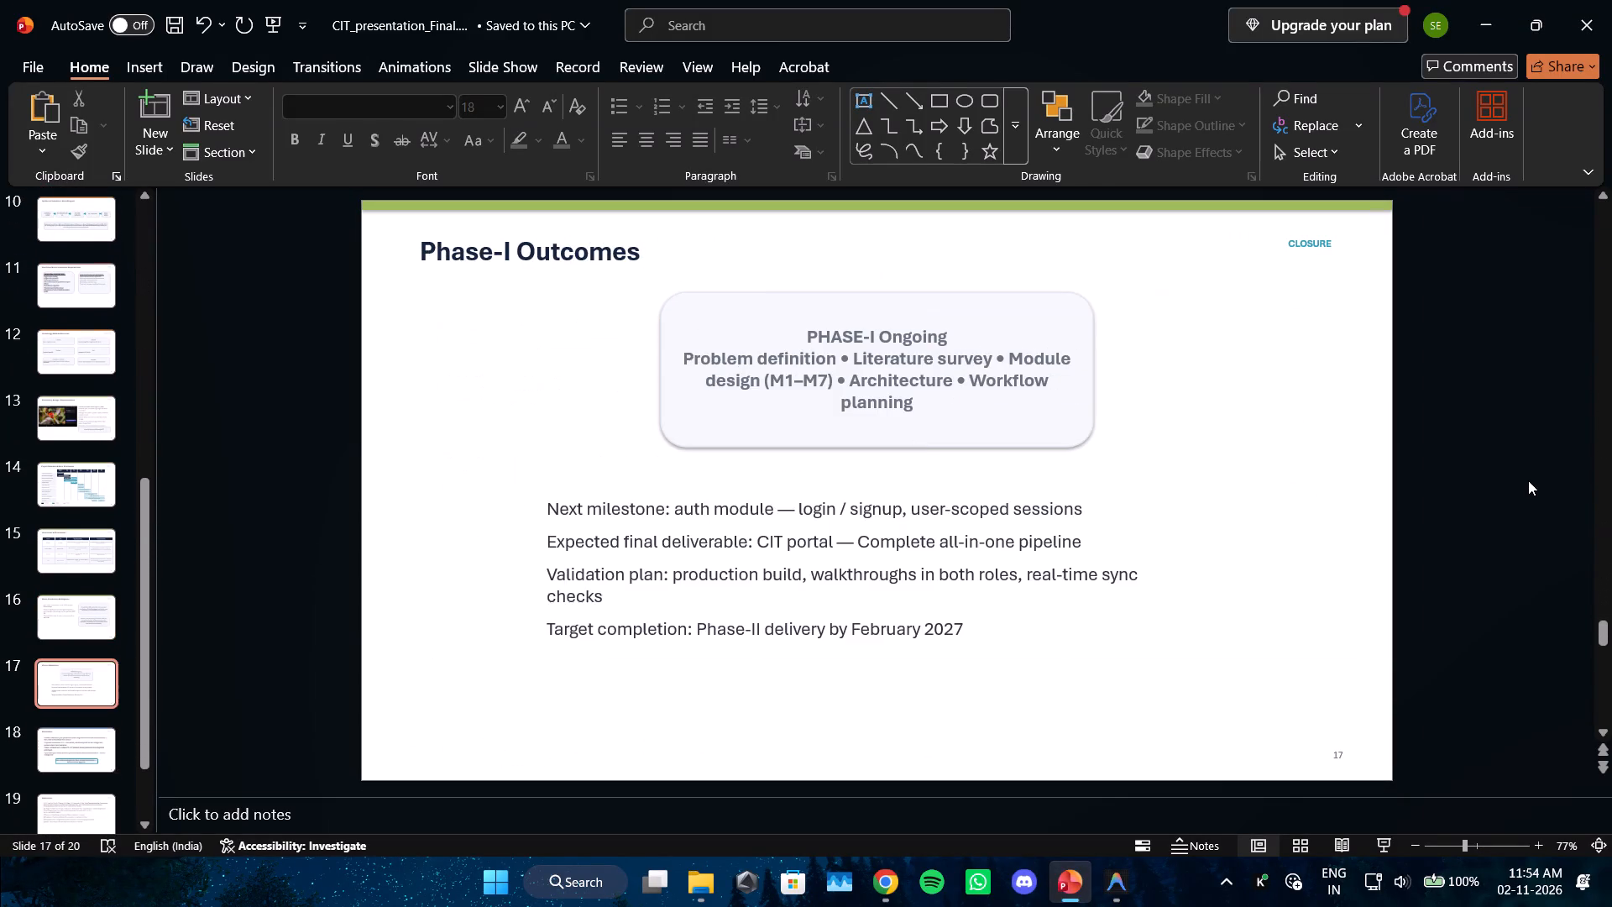
{"action": "key", "text": "Right"}
{"action": "key", "text": "Right"}
{"action": "key", "text": "Right"}
{"action": "key", "text": "Right"}
Go back through the deck from the References slide, past the requirements slide, to the opening Phase-I Project Presentation title slide.
{"action": "key", "text": "Up"}
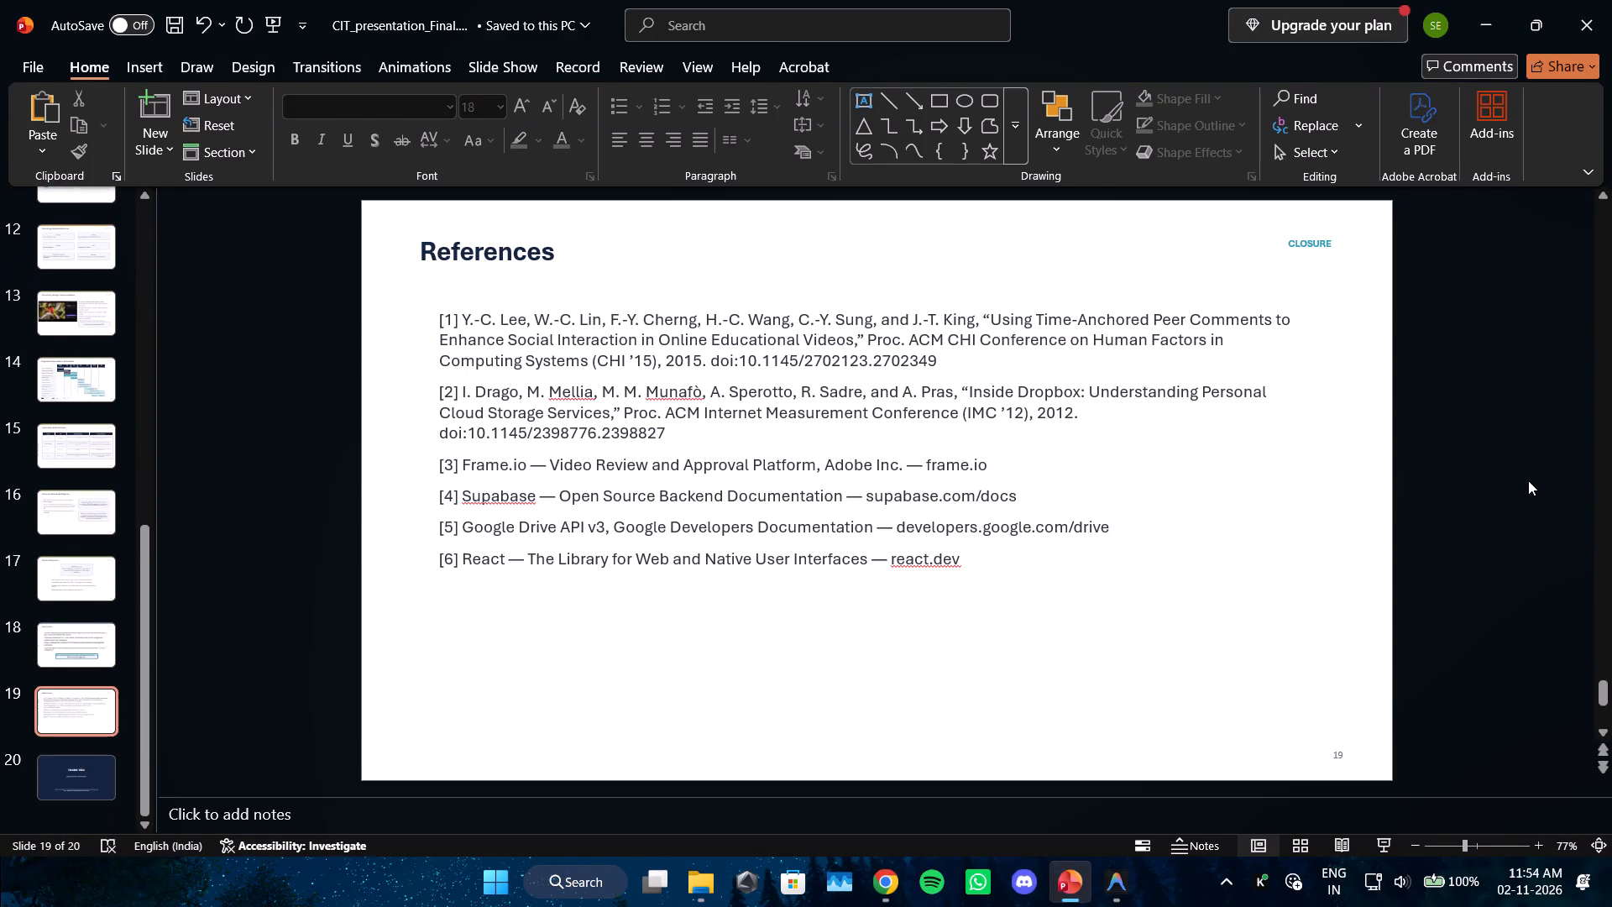
{"action": "key", "text": "Up"}
{"action": "key", "text": "Up"}
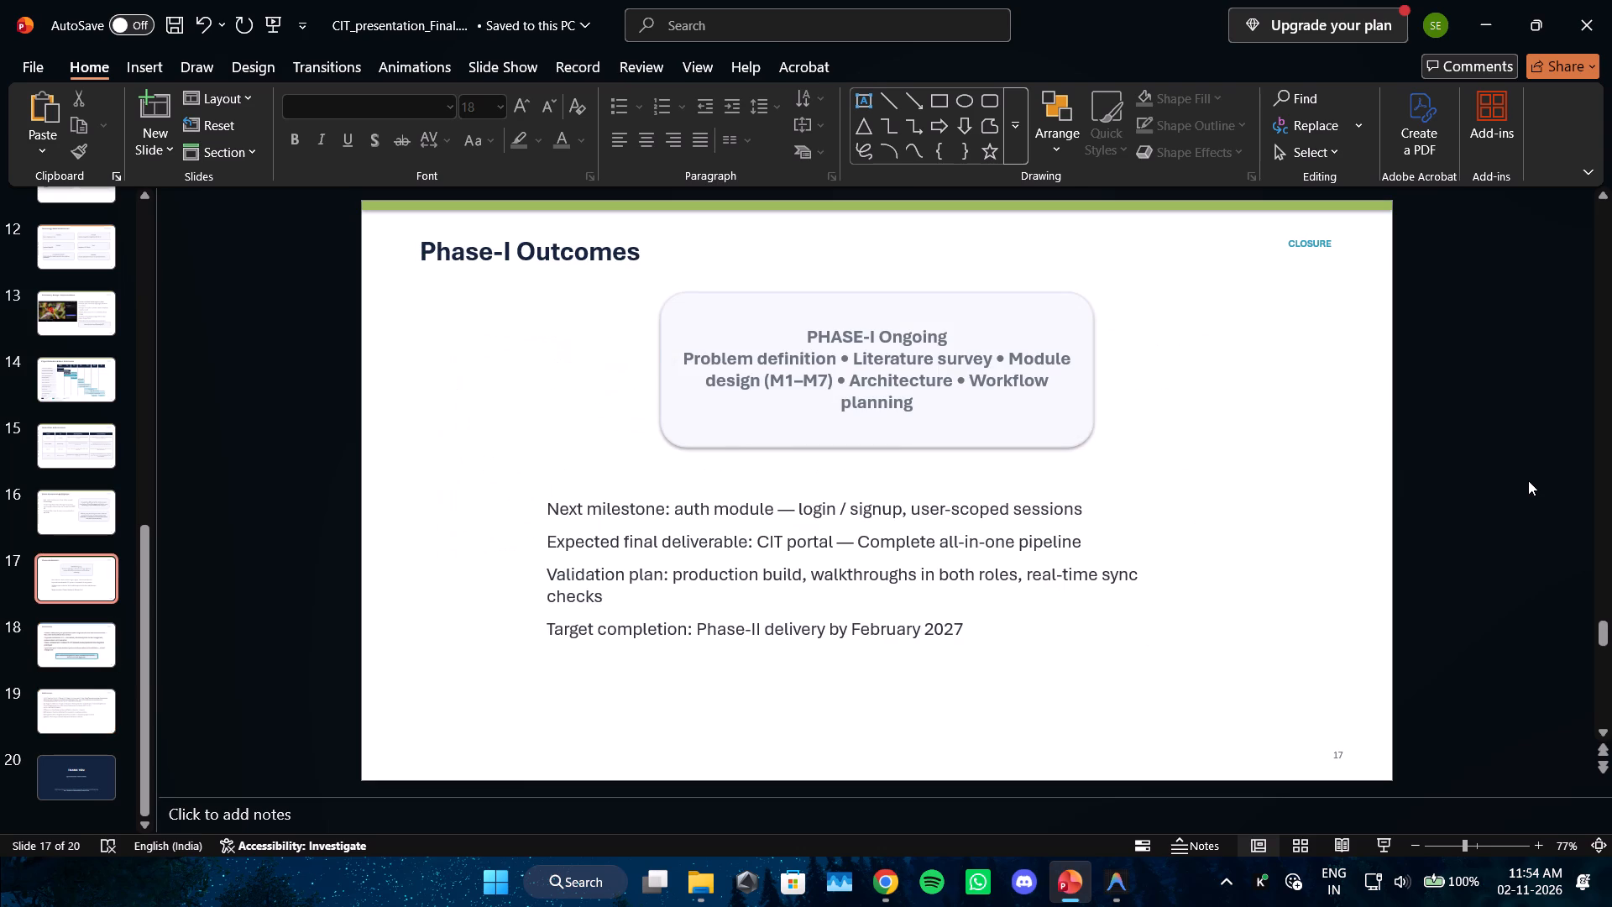
{"action": "key", "text": "Up"}
{"action": "key", "text": "Up"}
{"action": "key", "text": "Up"}
{"action": "key", "text": "Up"}
{"action": "key", "text": "Up"}
{"action": "key", "text": "Up"}
{"action": "key", "text": "Up"}
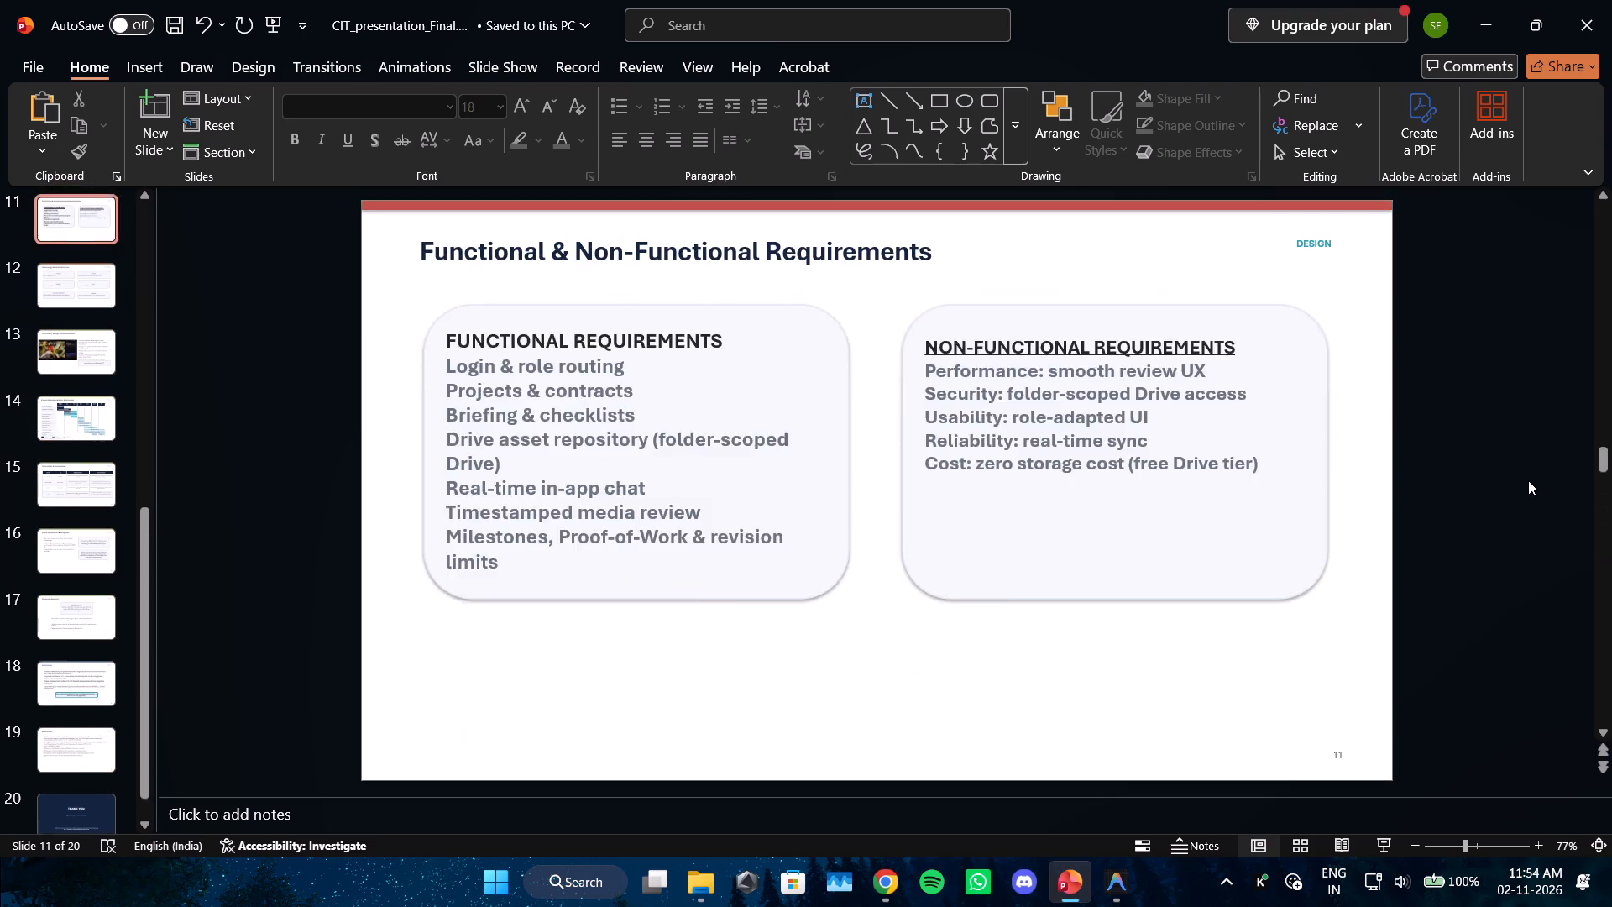
{"action": "key", "text": "Up"}
{"action": "key", "text": "Up"}
{"action": "key", "text": "Up"}
{"action": "key", "text": "Up"}
{"action": "key", "text": "Up"}
{"action": "key", "text": "Up"}
{"action": "key", "text": "Up"}
{"action": "key", "text": "Up"}
{"action": "key", "text": "Up"}
{"action": "key", "text": "Up"}
{"action": "key", "text": "Up"}
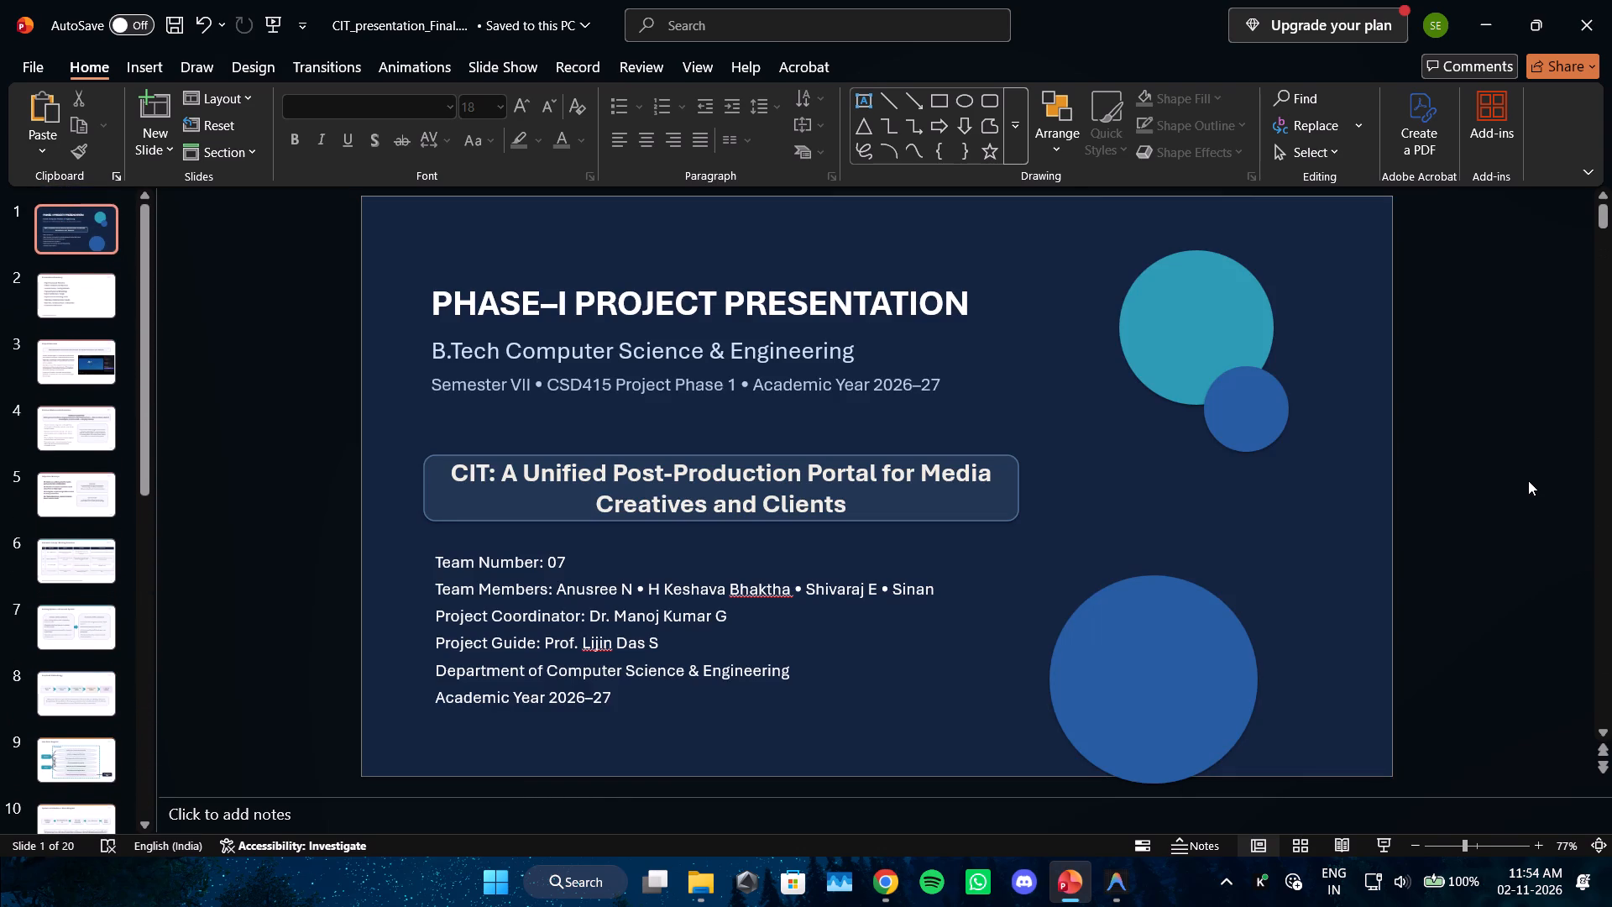